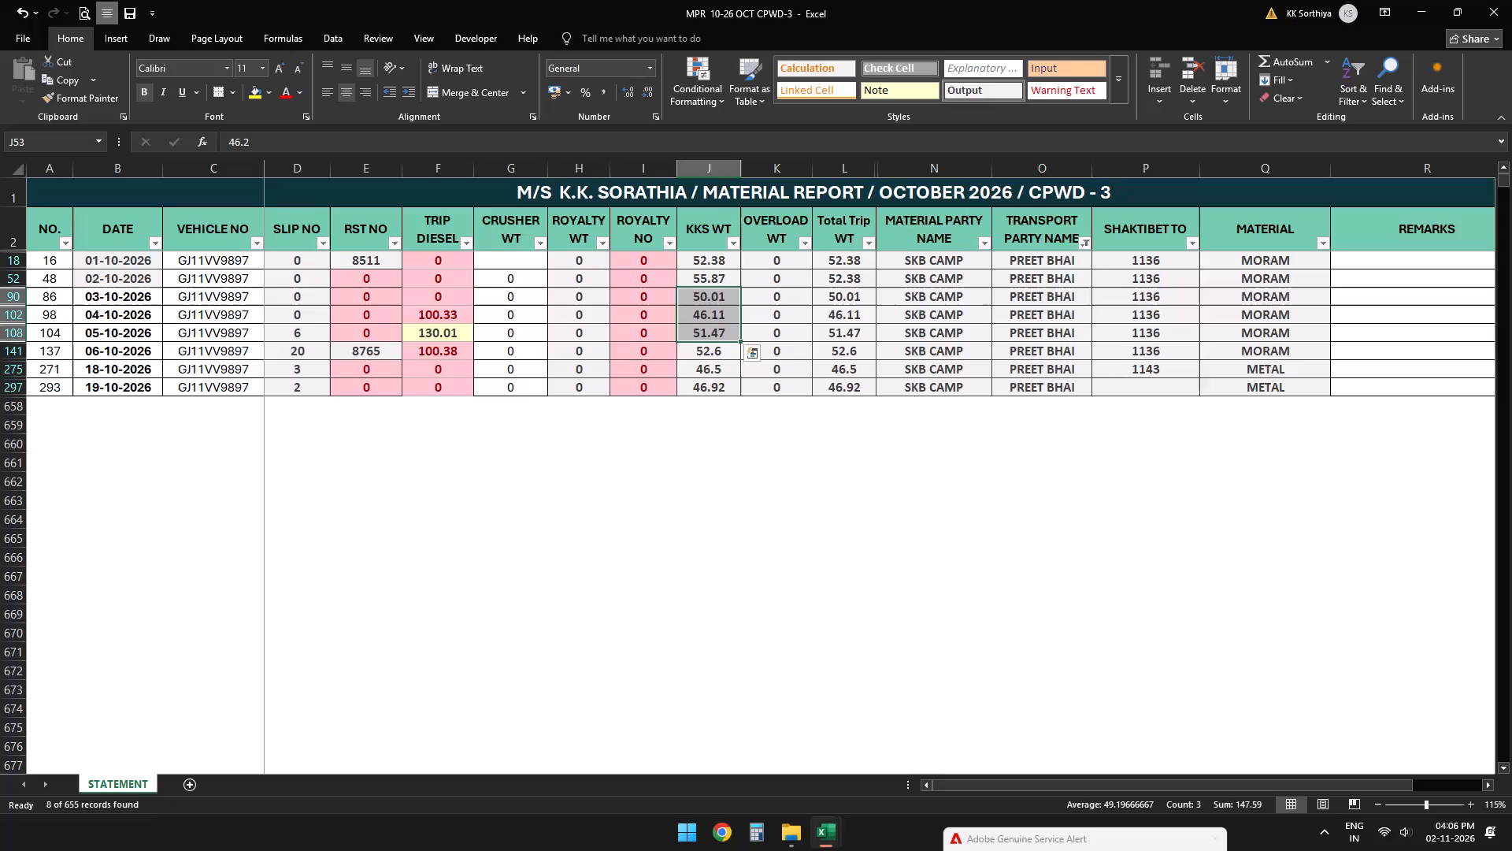
Enter 1143 as the SHAKTIBET TO value for the 19-10-2026 METAL trip, record number 293.
{"action": "left_click", "coordinate": [690, 385]}
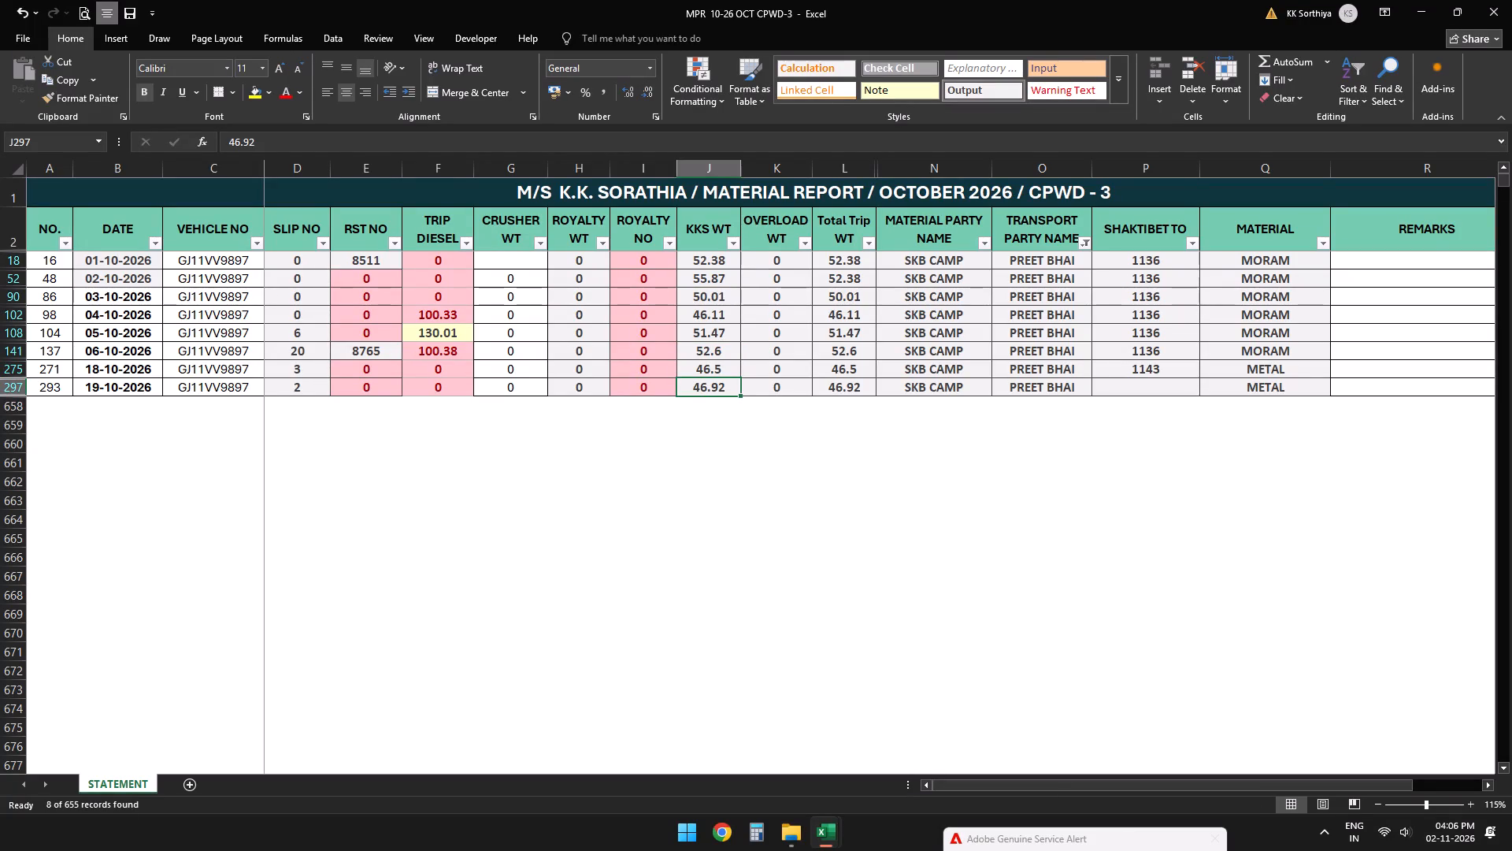
{"action": "left_click", "coordinate": [1143, 390]}
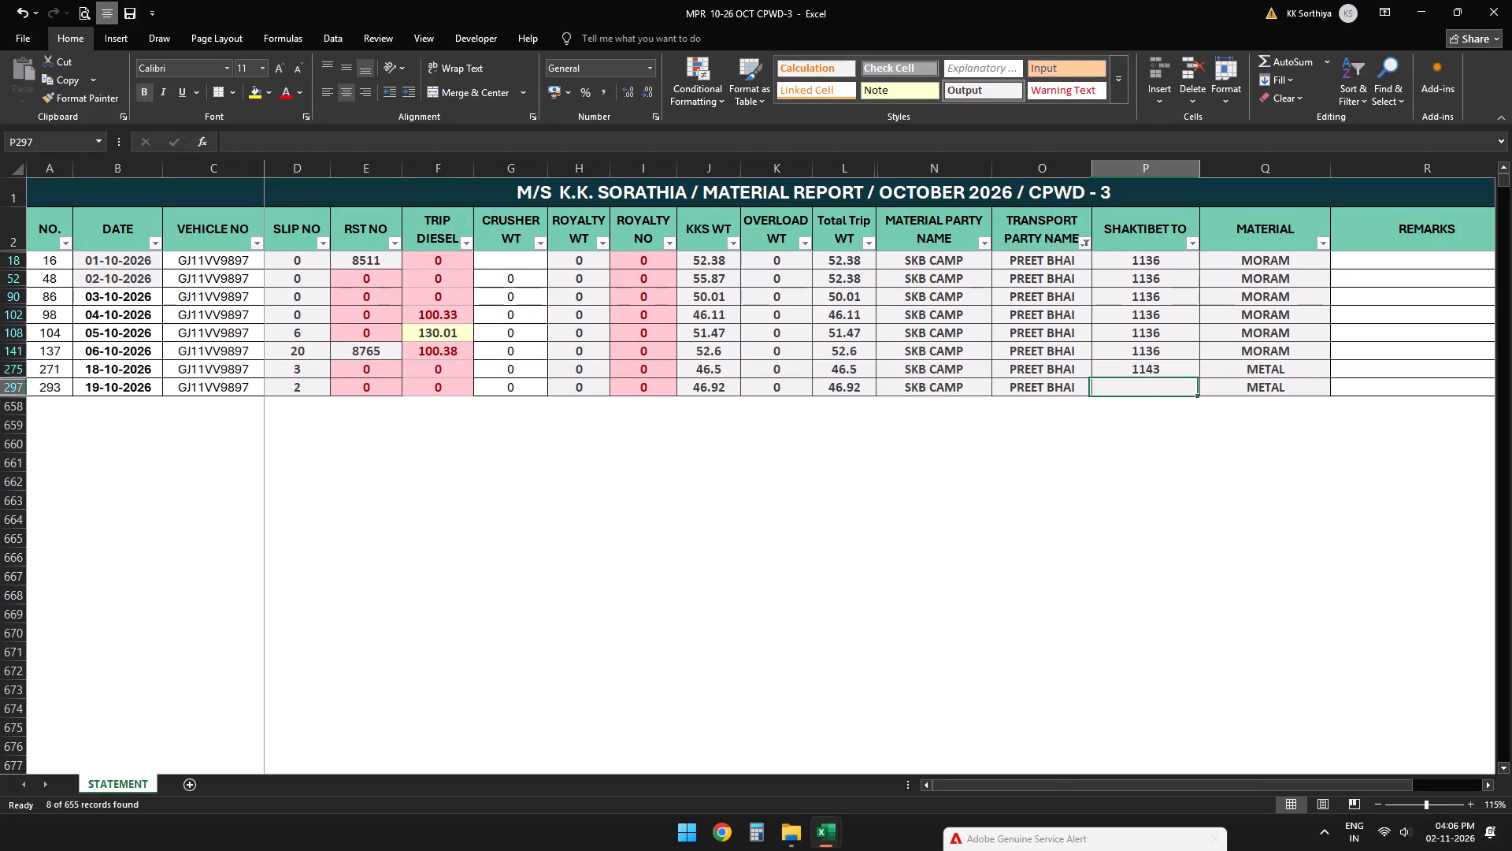
{"action": "type", "text": "1143"}
{"action": "key", "text": "Up"}
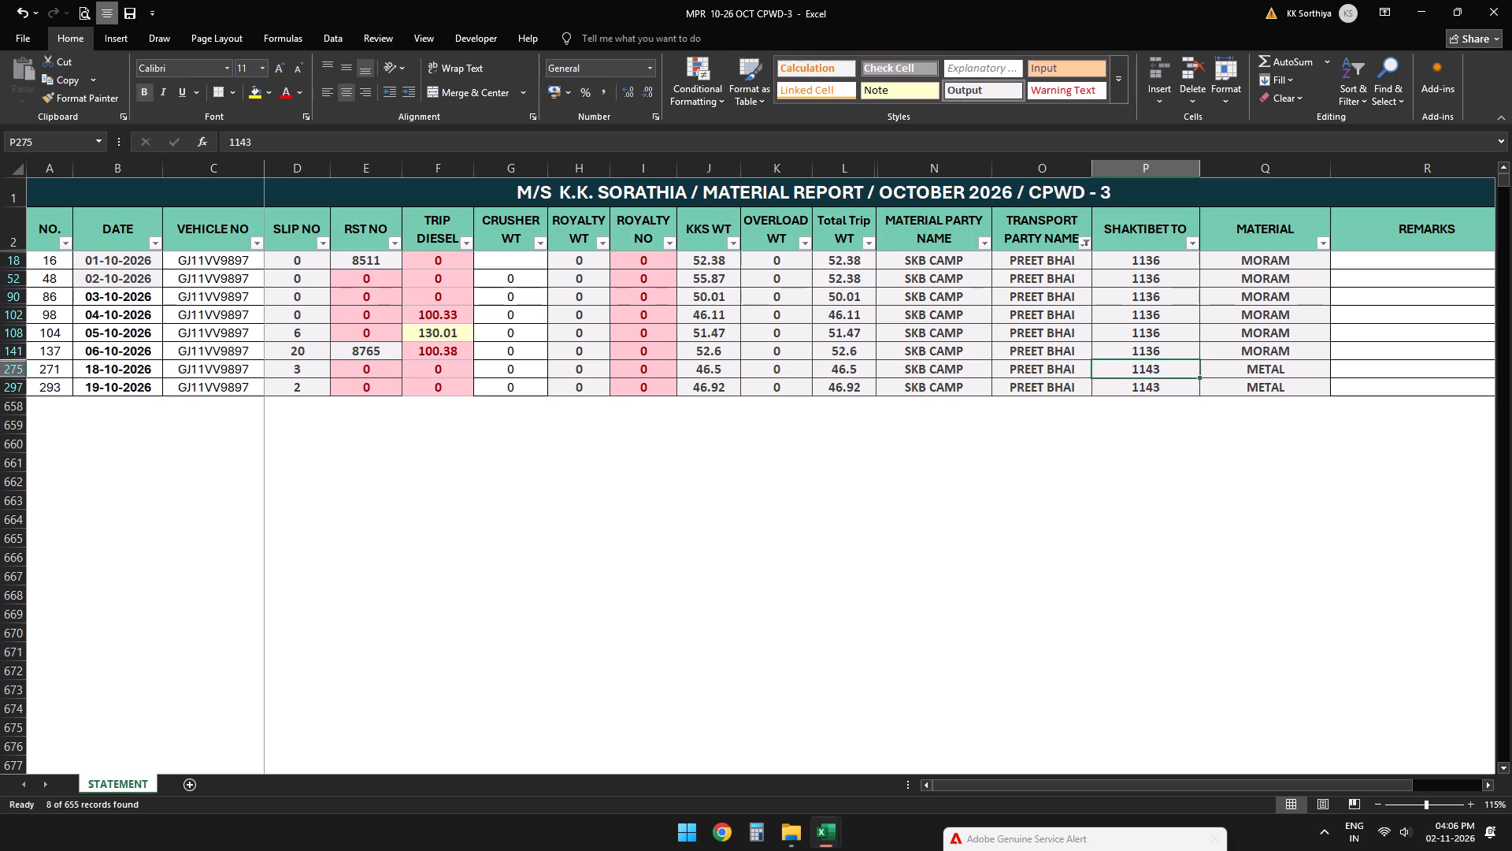
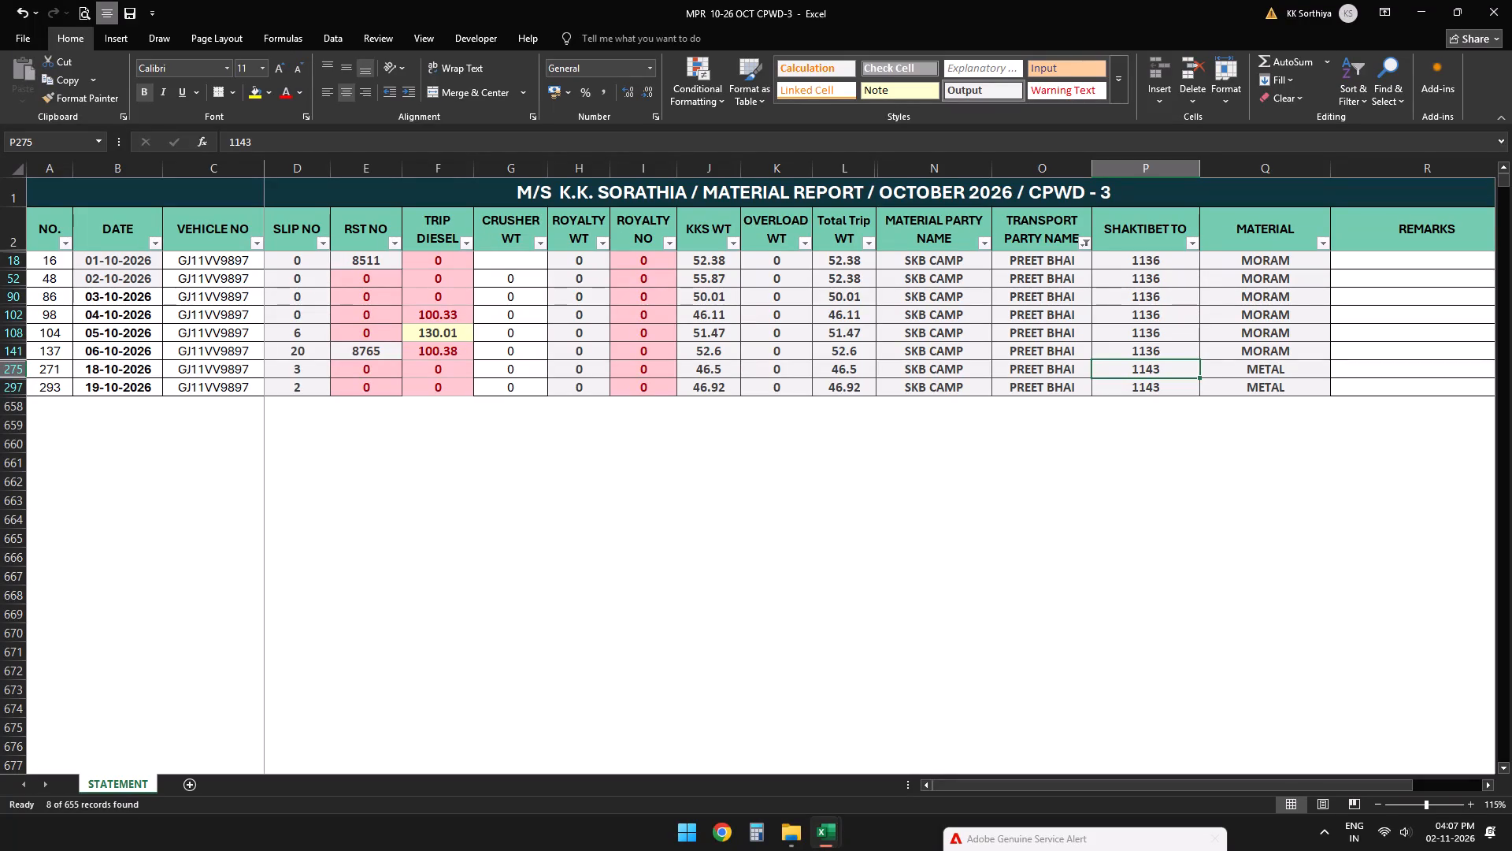
Reset the TRANSPORT PARTY NAME filter so that trips of all transport parties are listed.
{"action": "left_click", "coordinate": [1084, 244]}
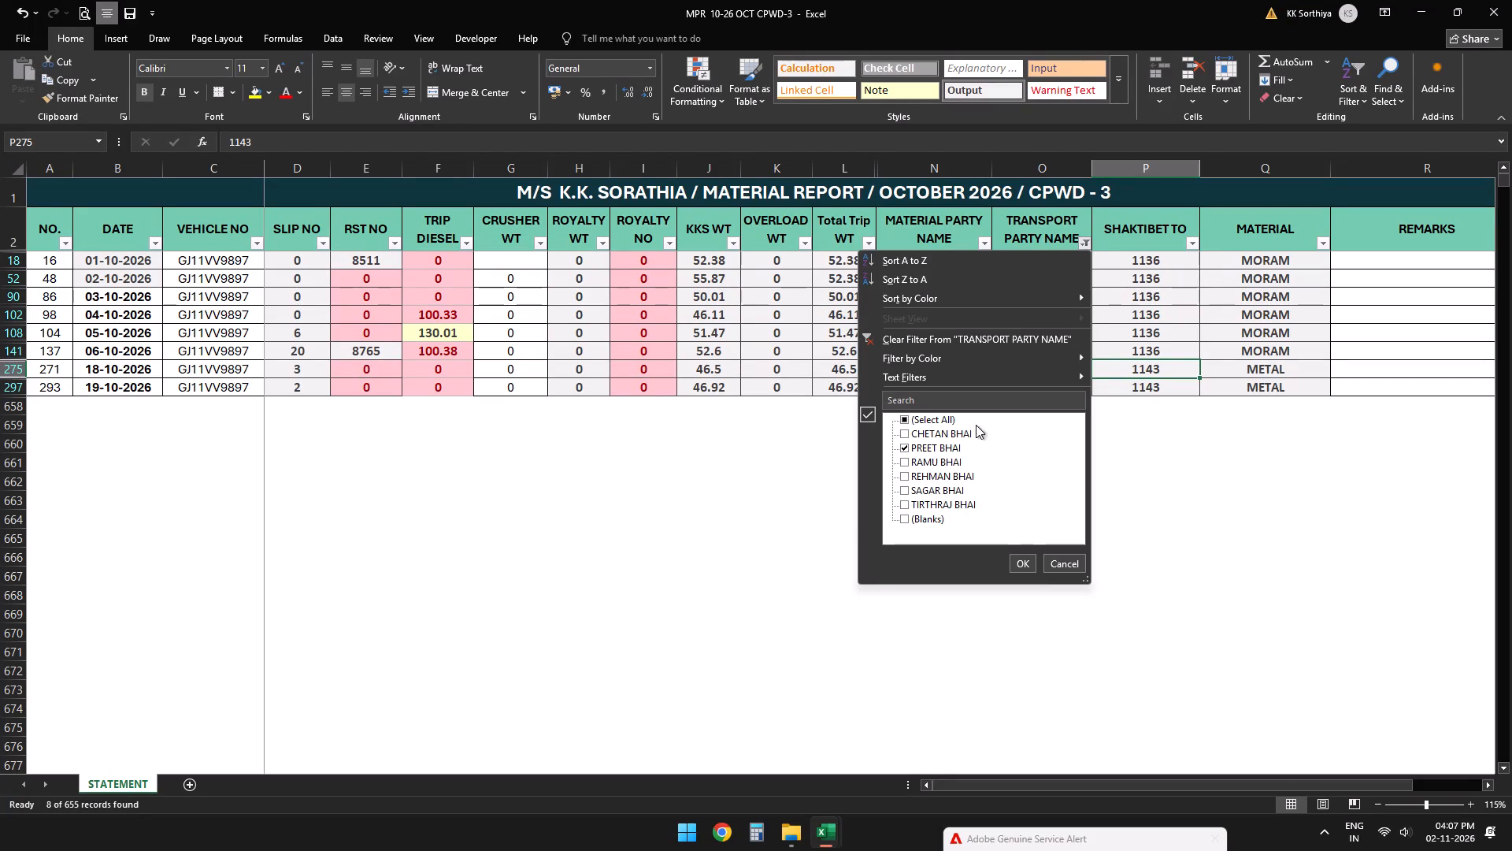
{"action": "left_click", "coordinate": [931, 417]}
{"action": "left_click", "coordinate": [1028, 560]}
Filter the VEHICLE NO column by 9897 and review that vehicle's trips.
{"action": "left_click", "coordinate": [255, 247]}
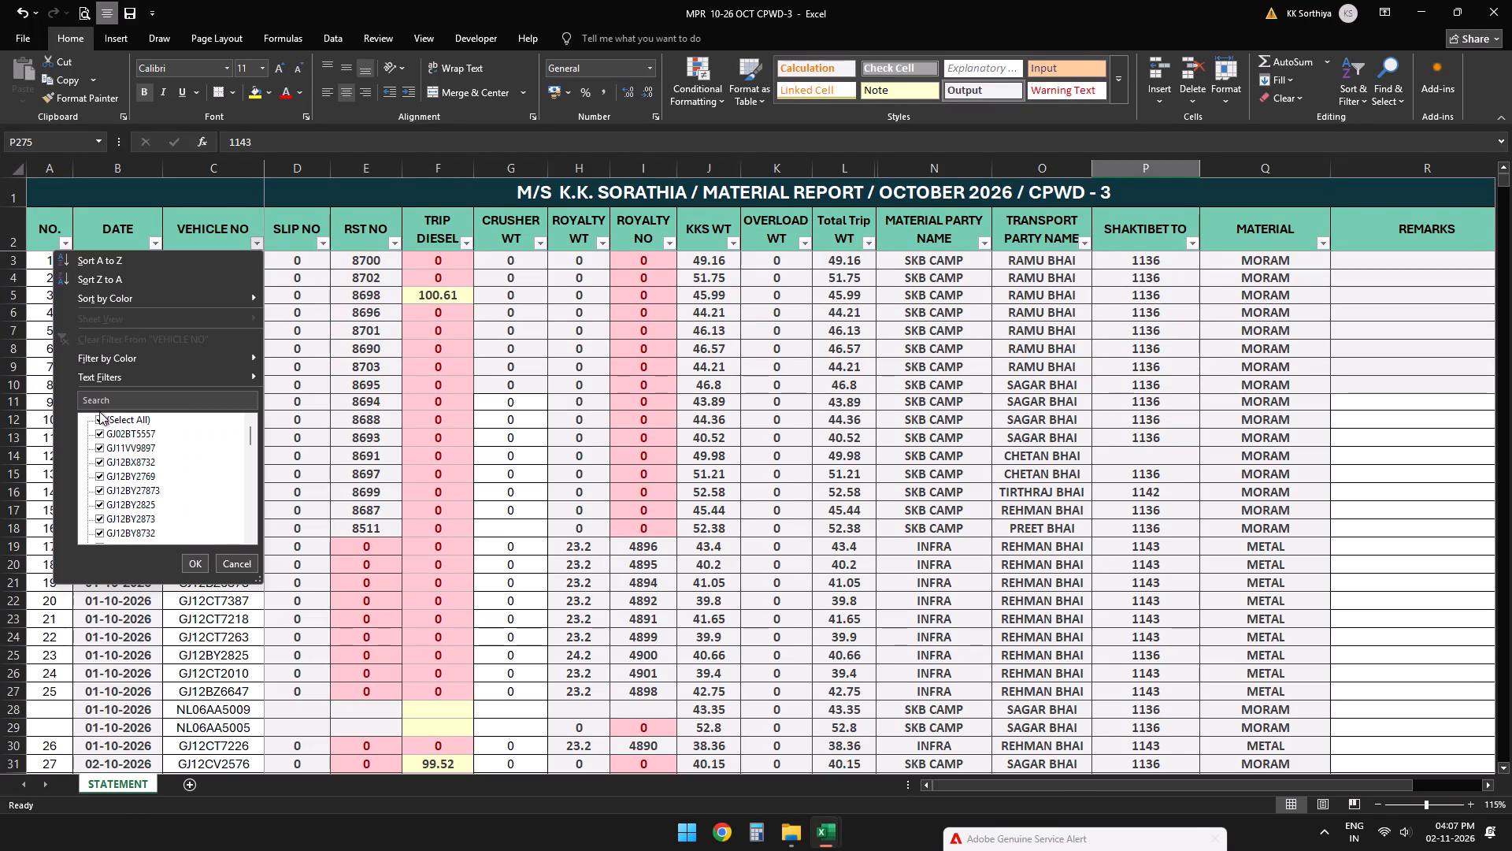
{"action": "left_click", "coordinate": [112, 418]}
{"action": "left_click", "coordinate": [112, 402]}
{"action": "type", "text": "9897"}
{"action": "key", "text": "Return"}
{"action": "scroll", "coordinate": [137, 398], "scroll_direction": "up", "scroll_amount": 3}
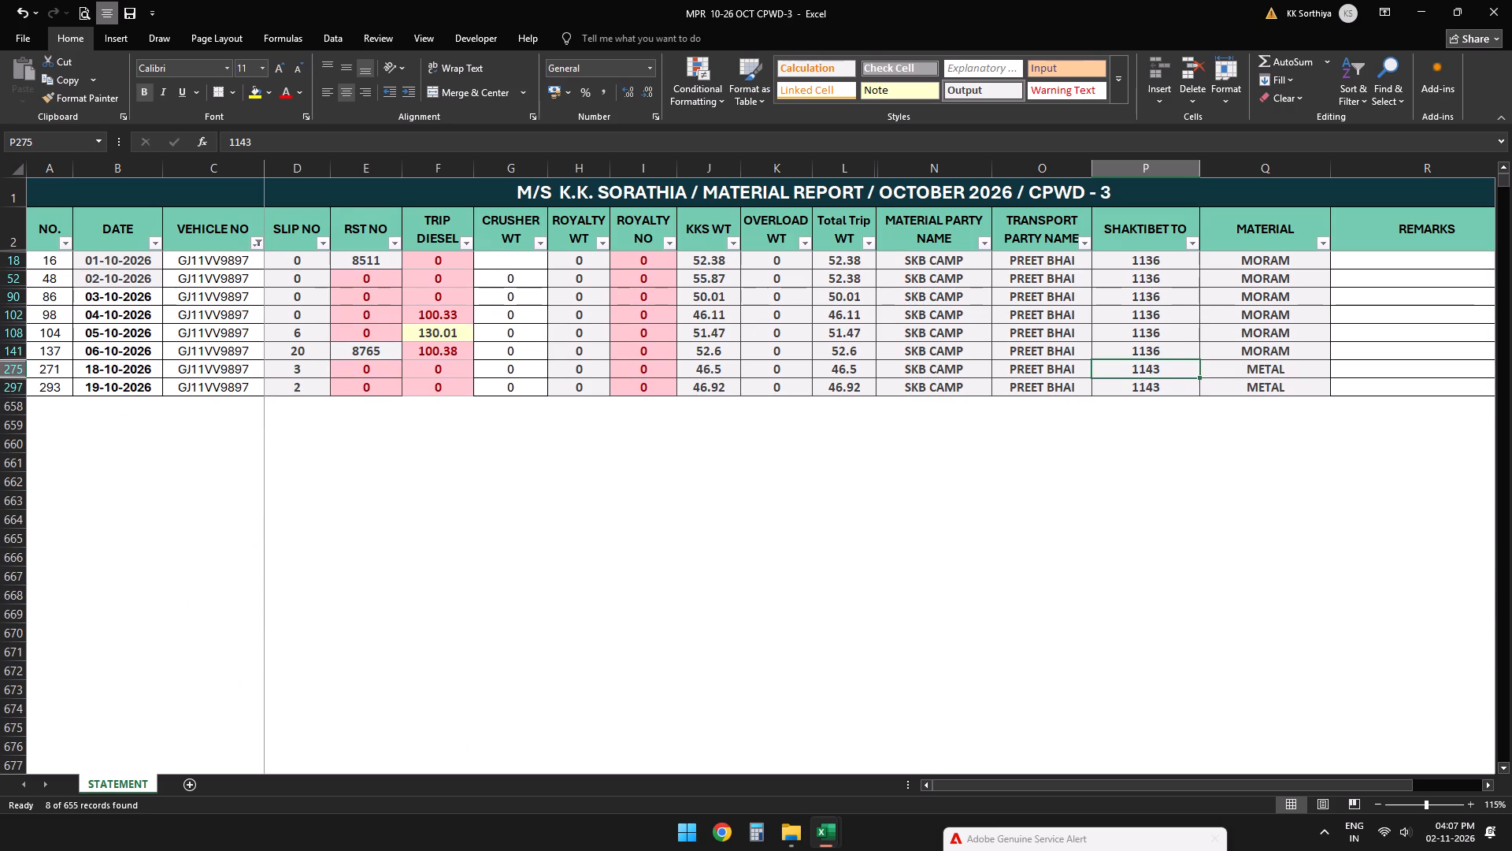
{"action": "scroll", "coordinate": [137, 398], "scroll_direction": "down", "scroll_amount": 1}
{"action": "scroll", "coordinate": [137, 398], "scroll_direction": "up", "scroll_amount": 5}
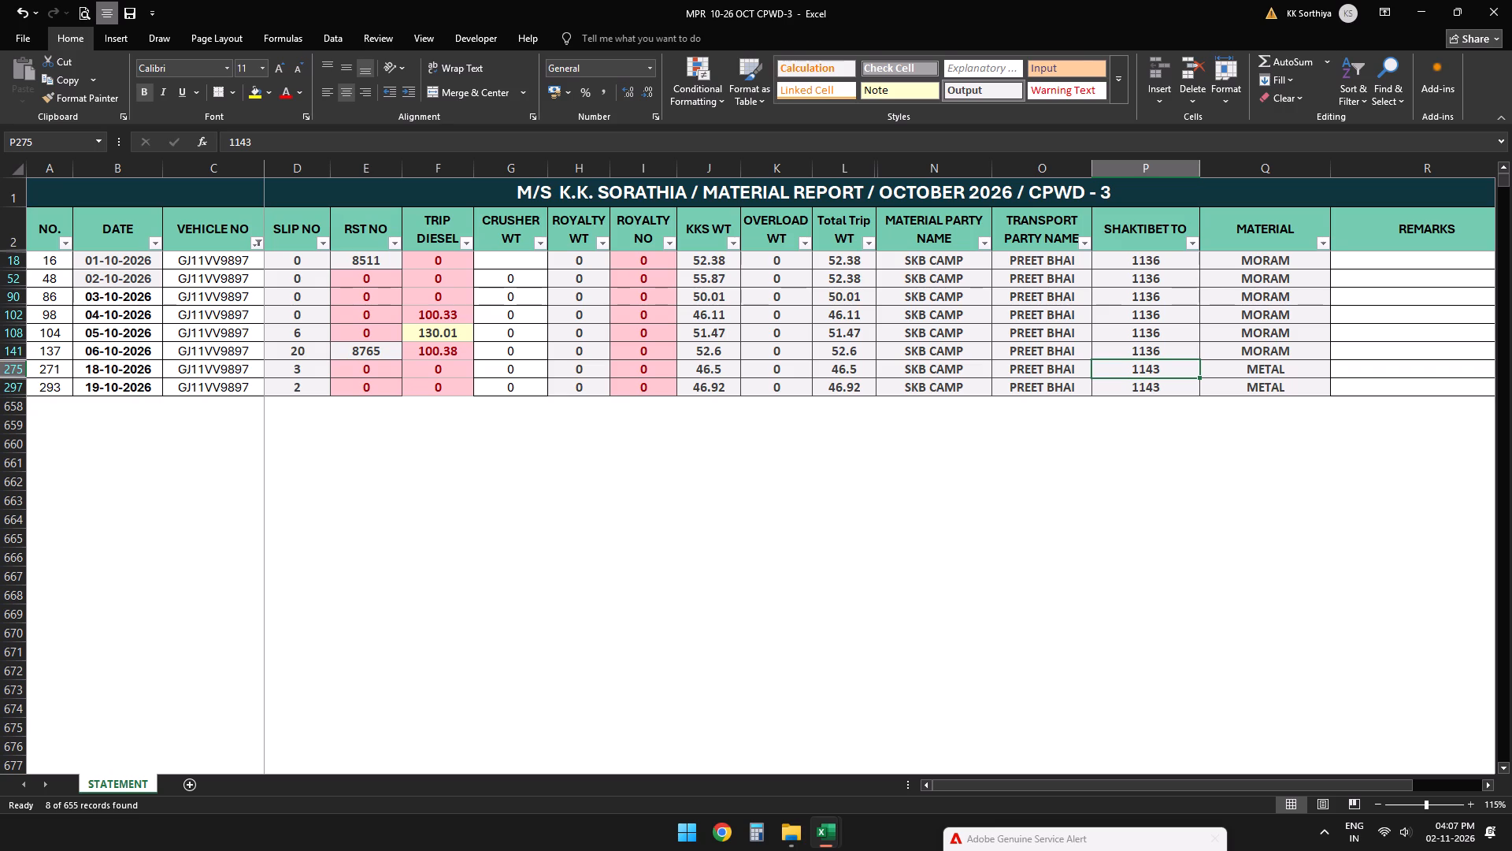
Reset the VEHICLE NO filter to include all vehicles and look over the full trip list.
{"action": "left_click", "coordinate": [261, 239]}
{"action": "left_click", "coordinate": [136, 419]}
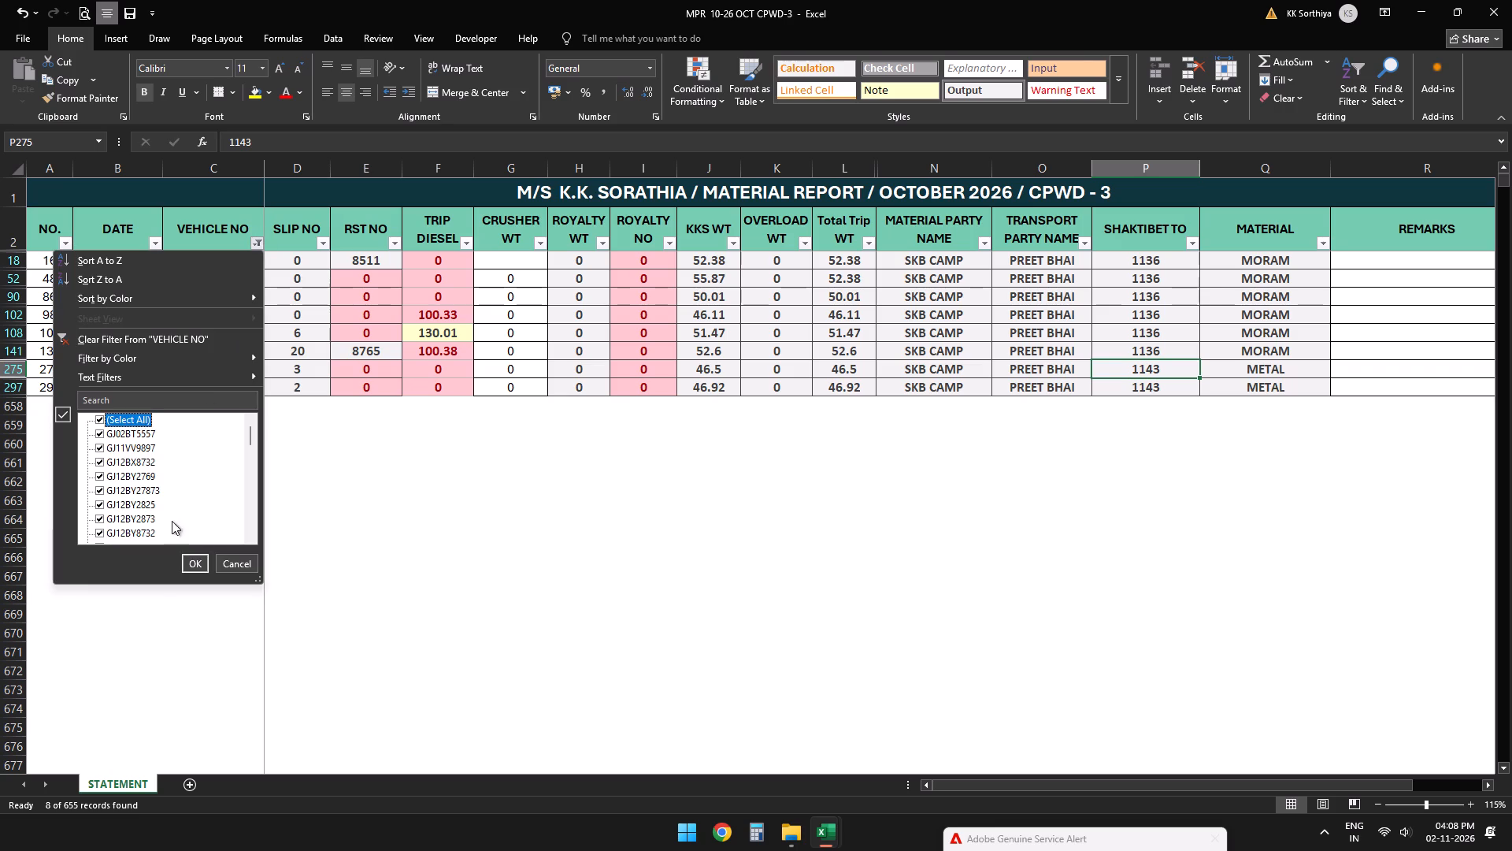
{"action": "left_click", "coordinate": [191, 561]}
{"action": "scroll", "coordinate": [295, 460], "scroll_direction": "down", "scroll_amount": 2}
{"action": "scroll", "coordinate": [295, 460], "scroll_direction": "up", "scroll_amount": 1}
{"action": "scroll", "coordinate": [295, 460], "scroll_direction": "down", "scroll_amount": 3}
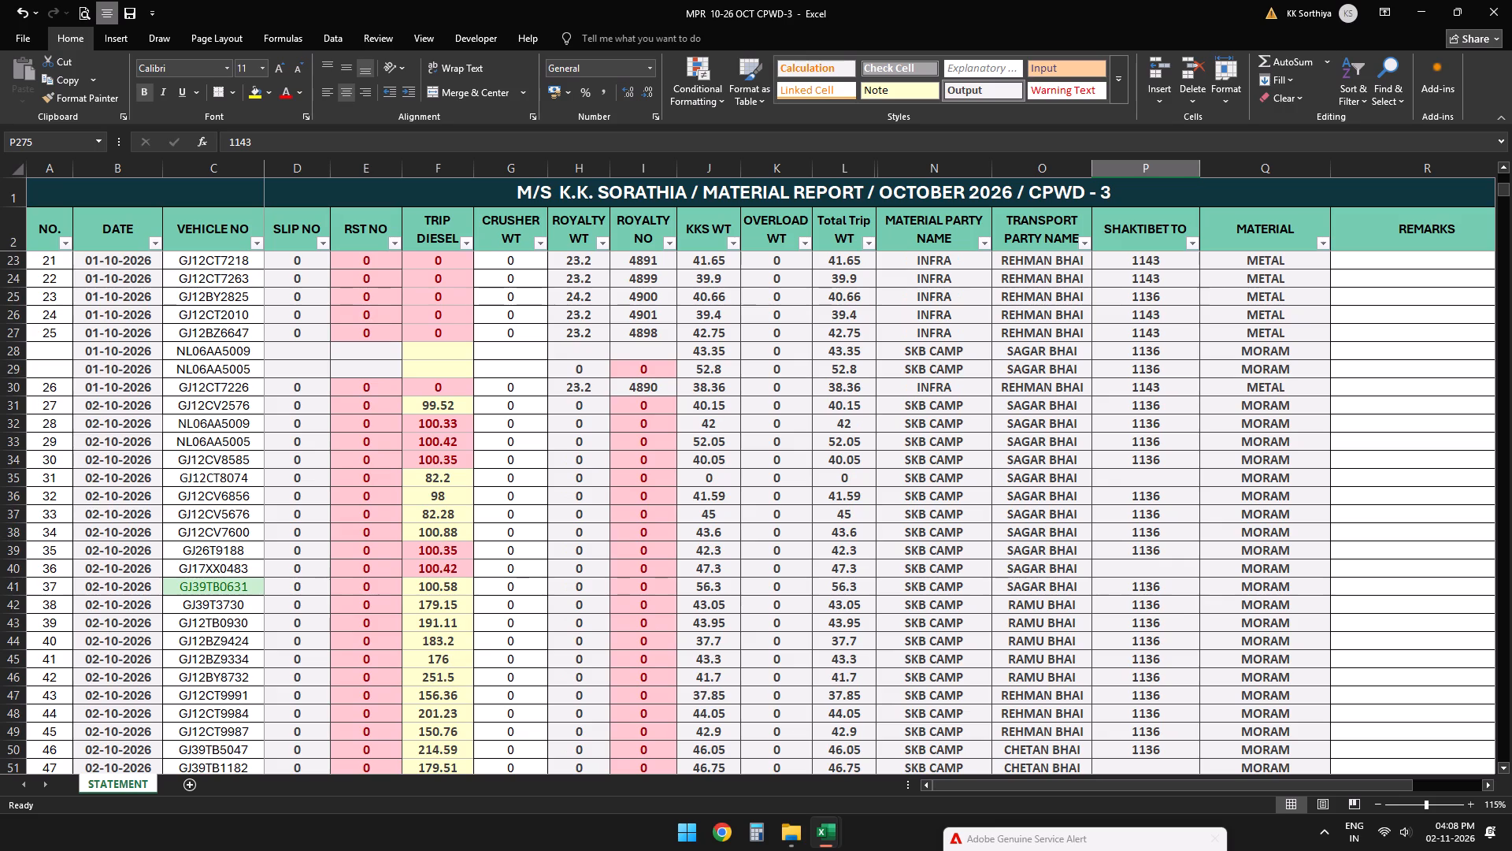
Filter the DATE column by 24 and review the trips of 24-10-2026.
{"action": "left_click", "coordinate": [156, 240]}
{"action": "left_click", "coordinate": [70, 439]}
{"action": "left_click", "coordinate": [71, 403]}
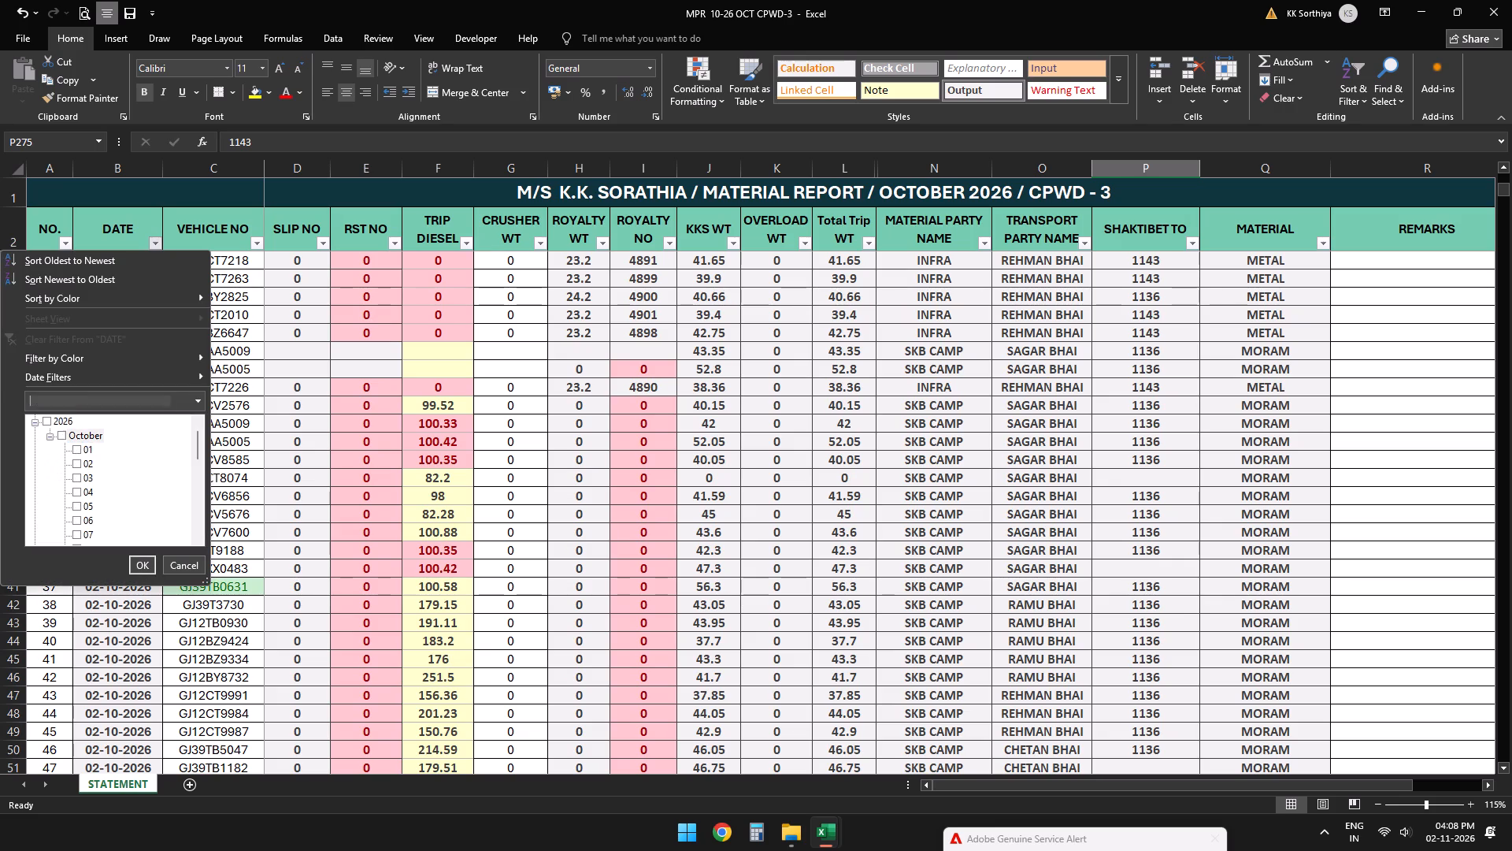
{"action": "type", "text": "24"}
{"action": "key", "text": "Return"}
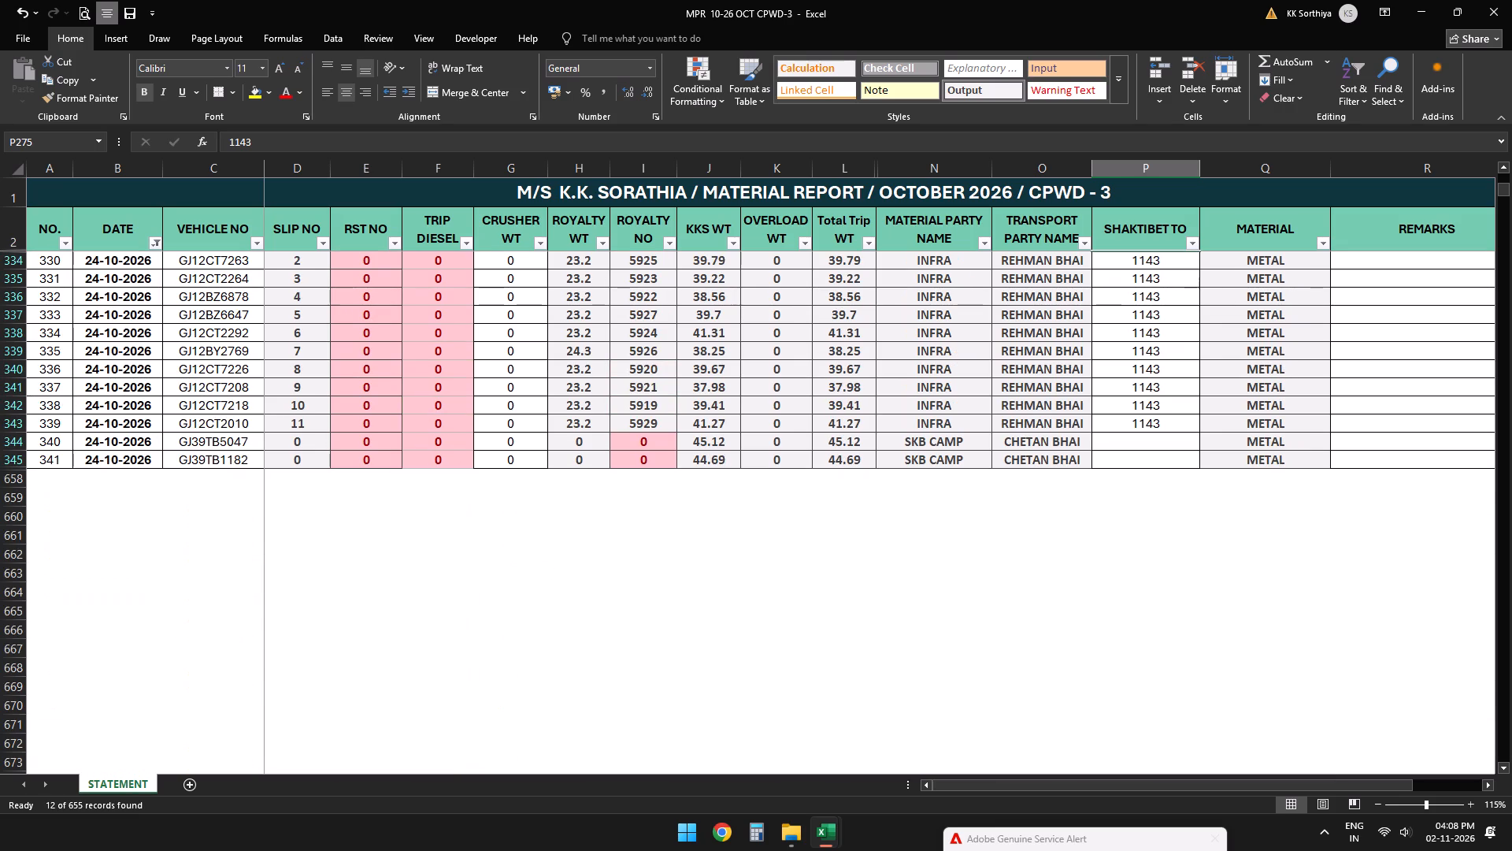
{"action": "scroll", "coordinate": [197, 509], "scroll_direction": "up", "scroll_amount": 4}
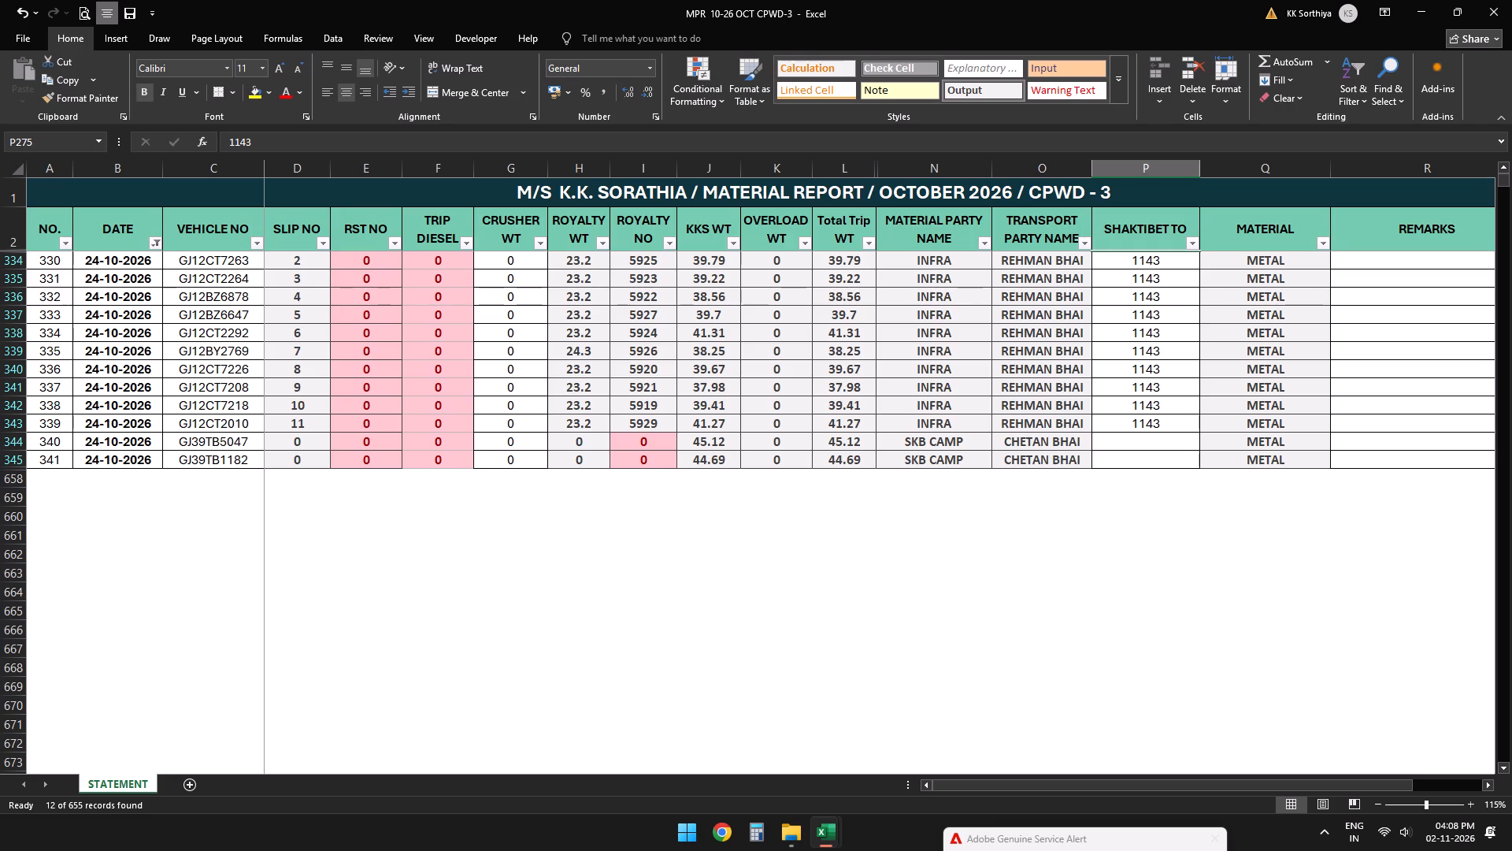
Close the MPR 10-26 OCT CPWD-3 workbook without saving its changes.
{"action": "left_click", "coordinate": [1511, 0]}
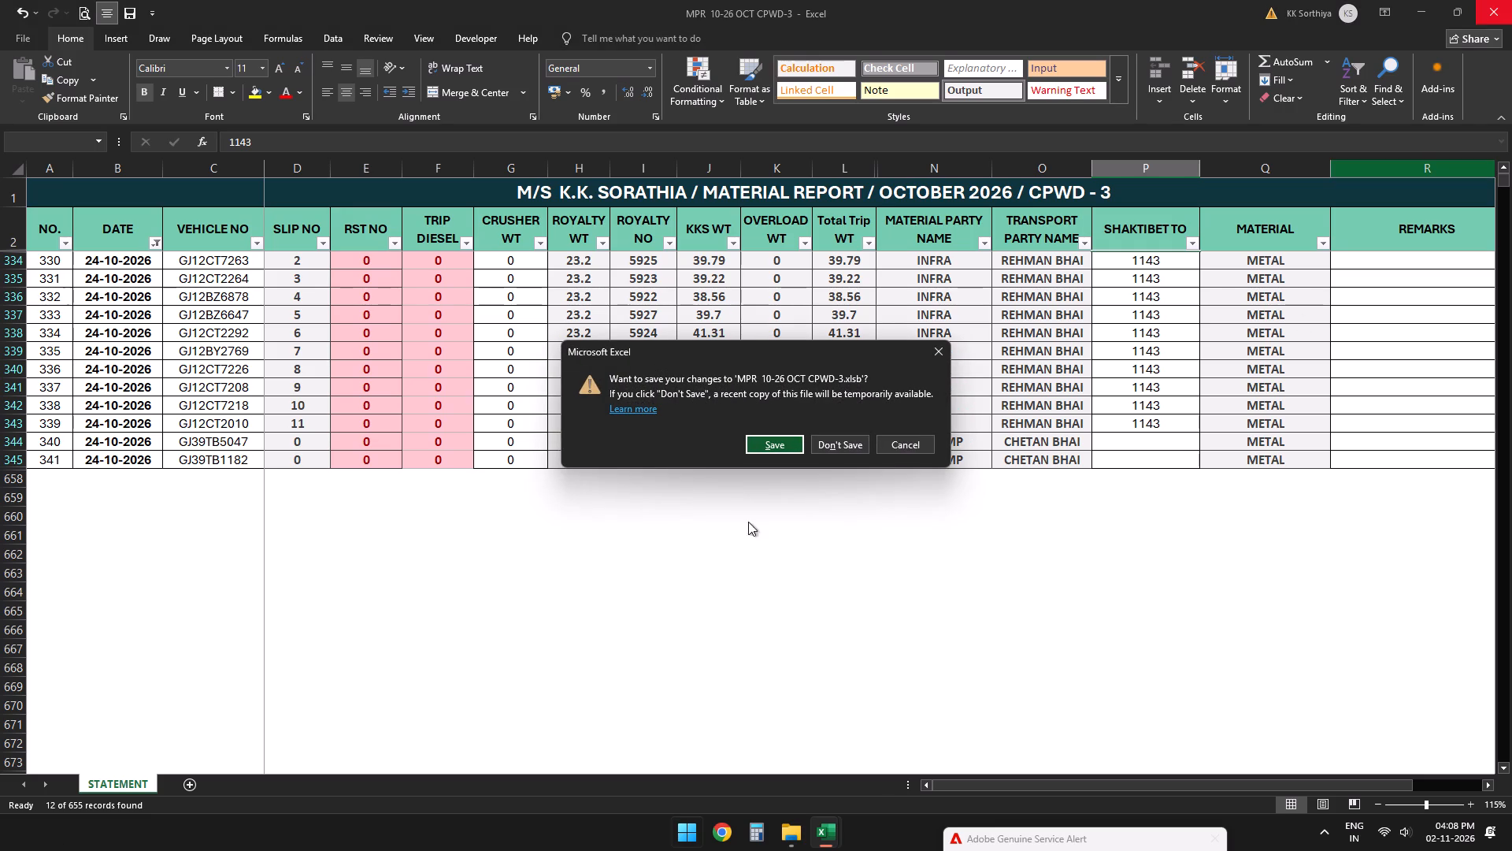
{"action": "left_click", "coordinate": [818, 444]}
Close the OCT BILL 10-26 workbook and save its changes.
{"action": "left_click", "coordinate": [1511, 0]}
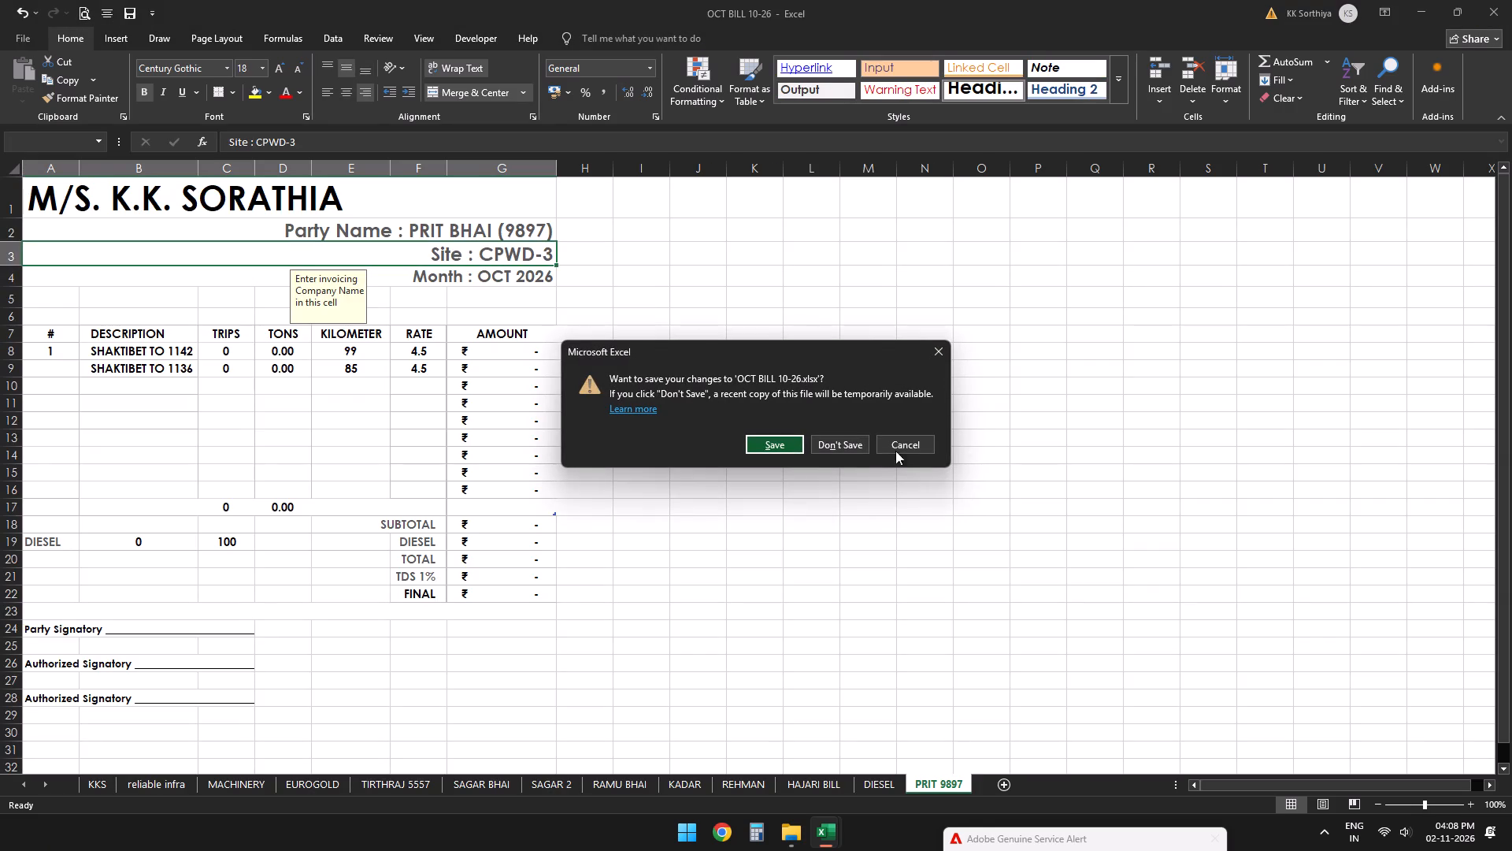
{"action": "left_click", "coordinate": [774, 436]}
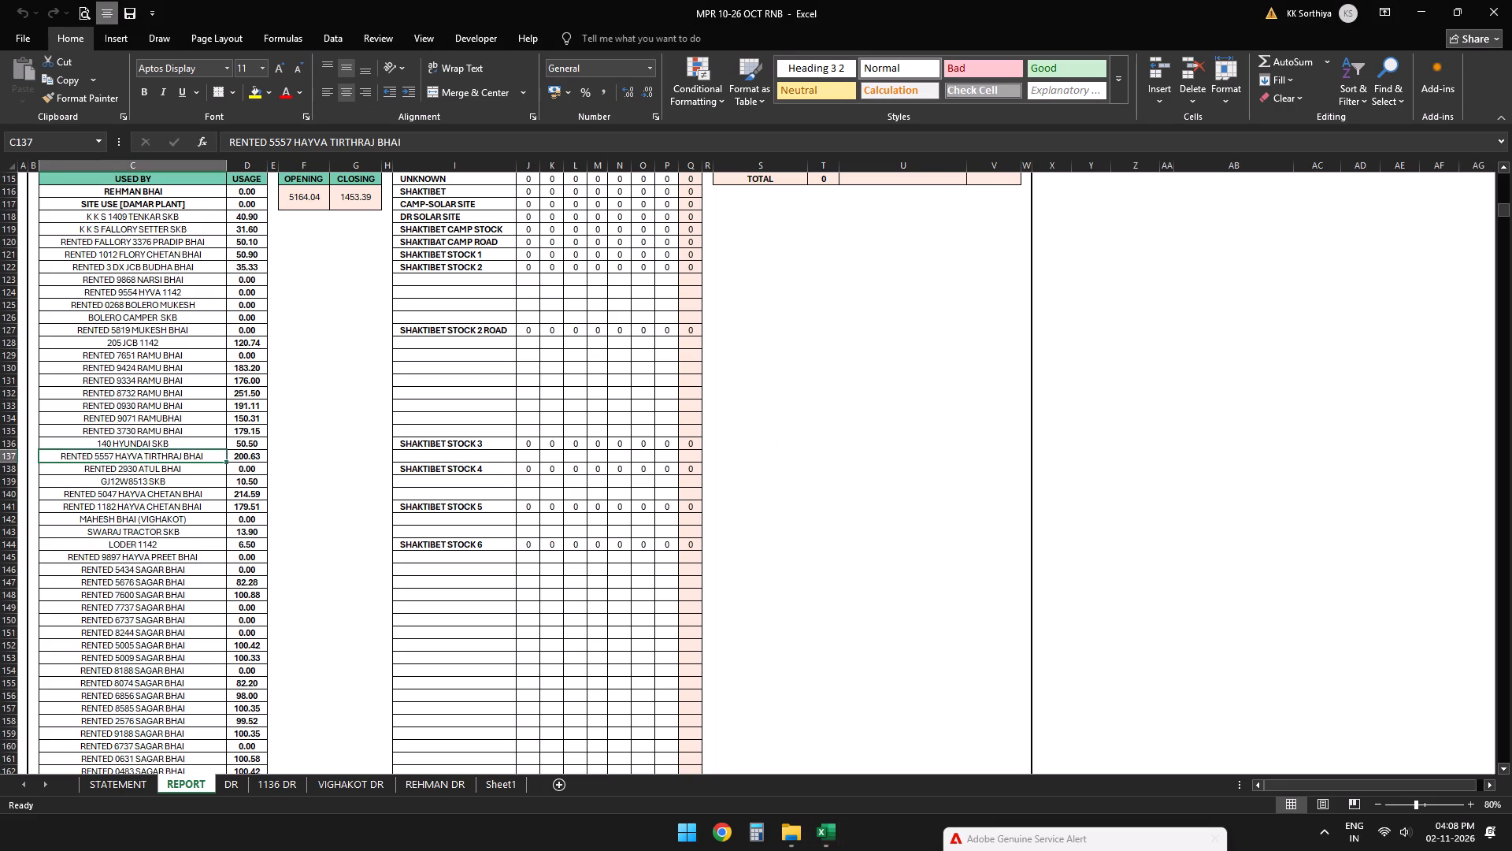
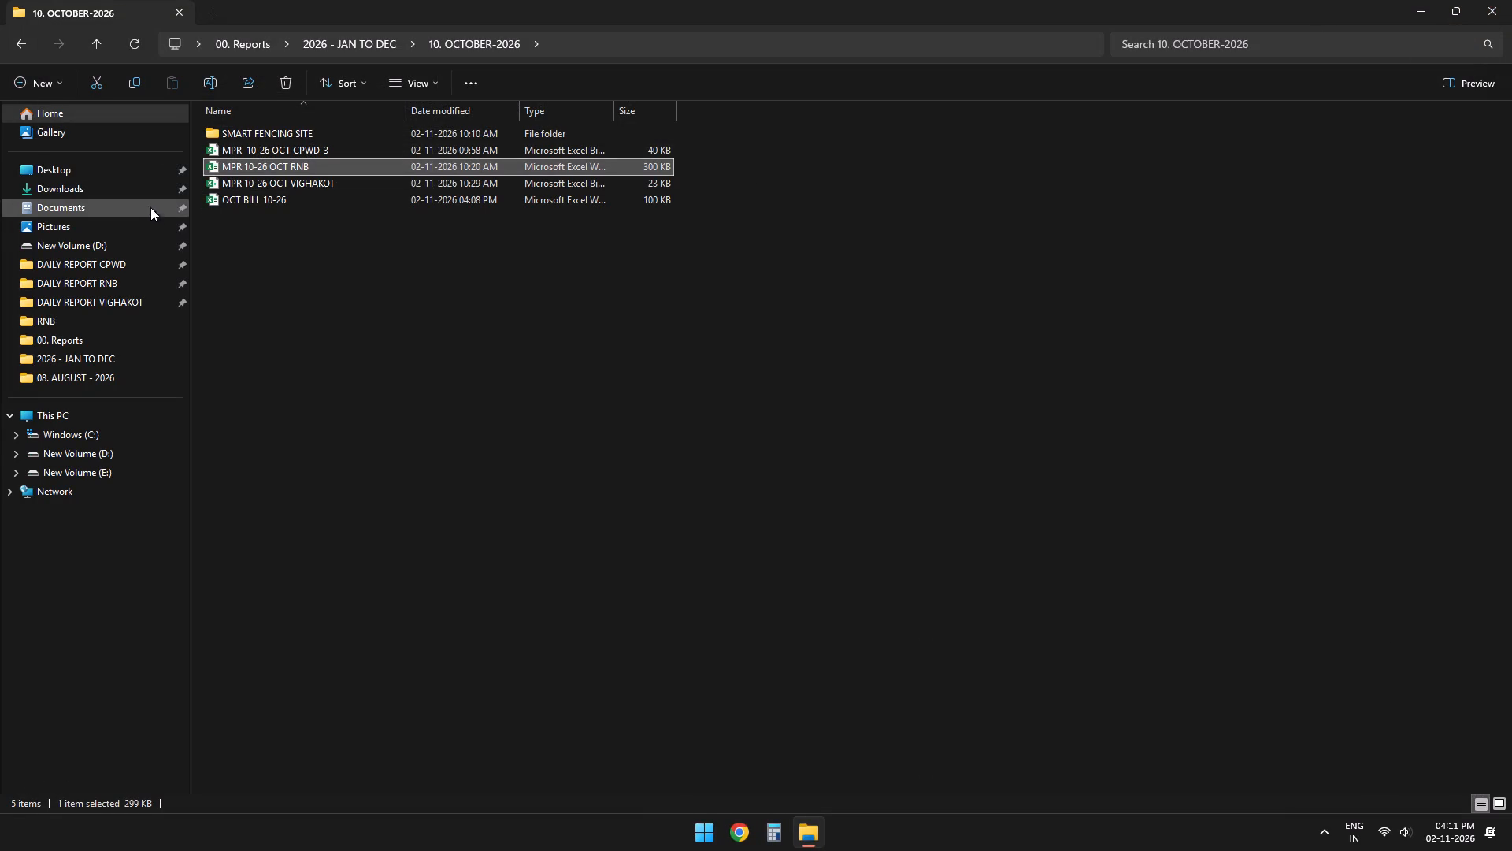
Open the OCT BILL 10-26 workbook and set row 1 of the DIESEL sheet to rate 100 and quantity 0, saving it.
{"action": "double_click", "coordinate": [335, 200]}
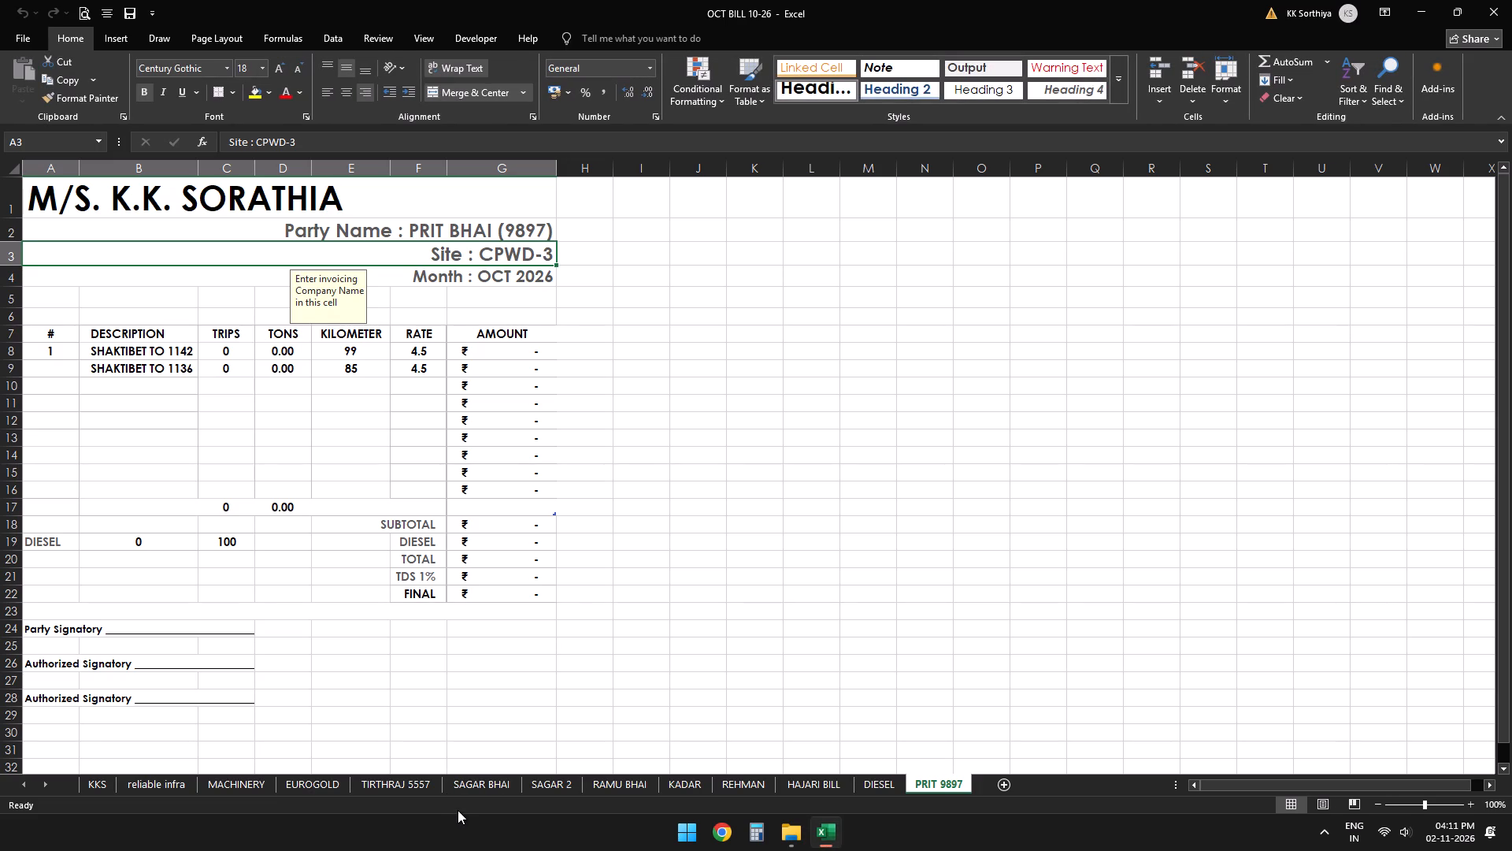
{"action": "left_click", "coordinate": [882, 793]}
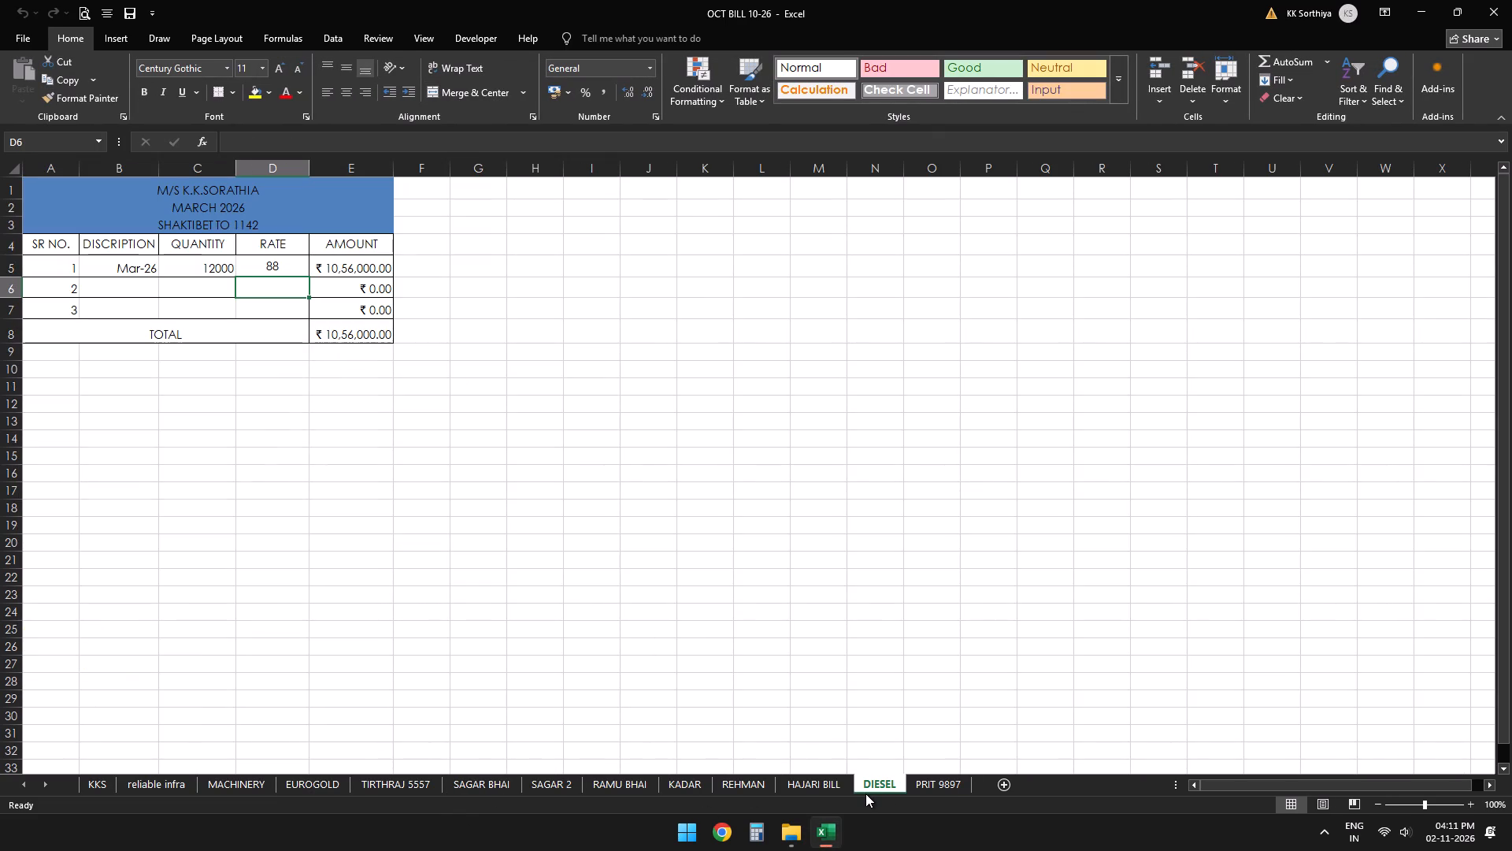
{"action": "left_click", "coordinate": [268, 273]}
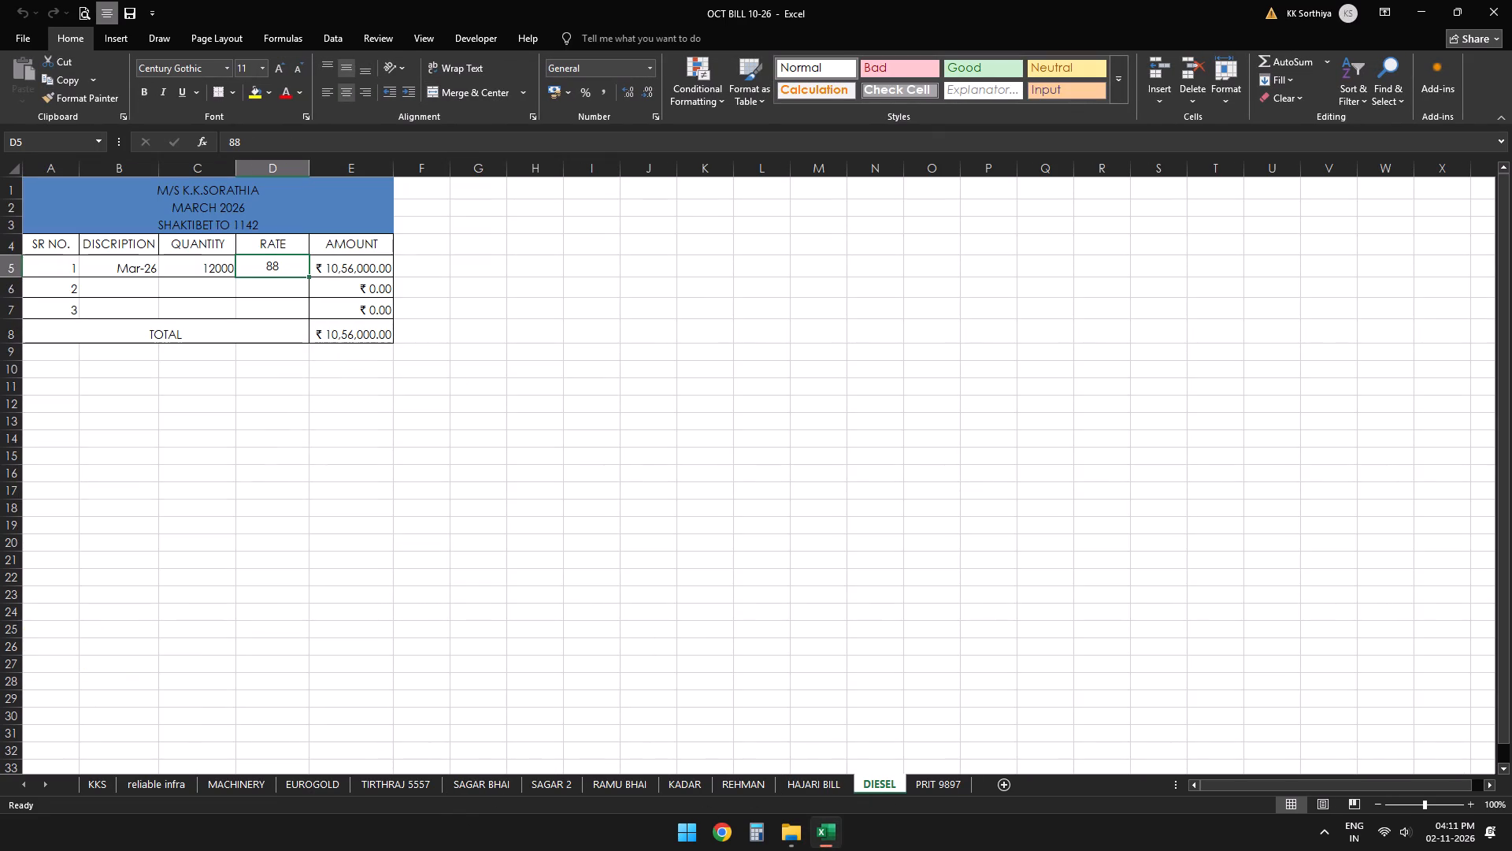
{"action": "type", "text": "100"}
{"action": "key", "text": "Right"}
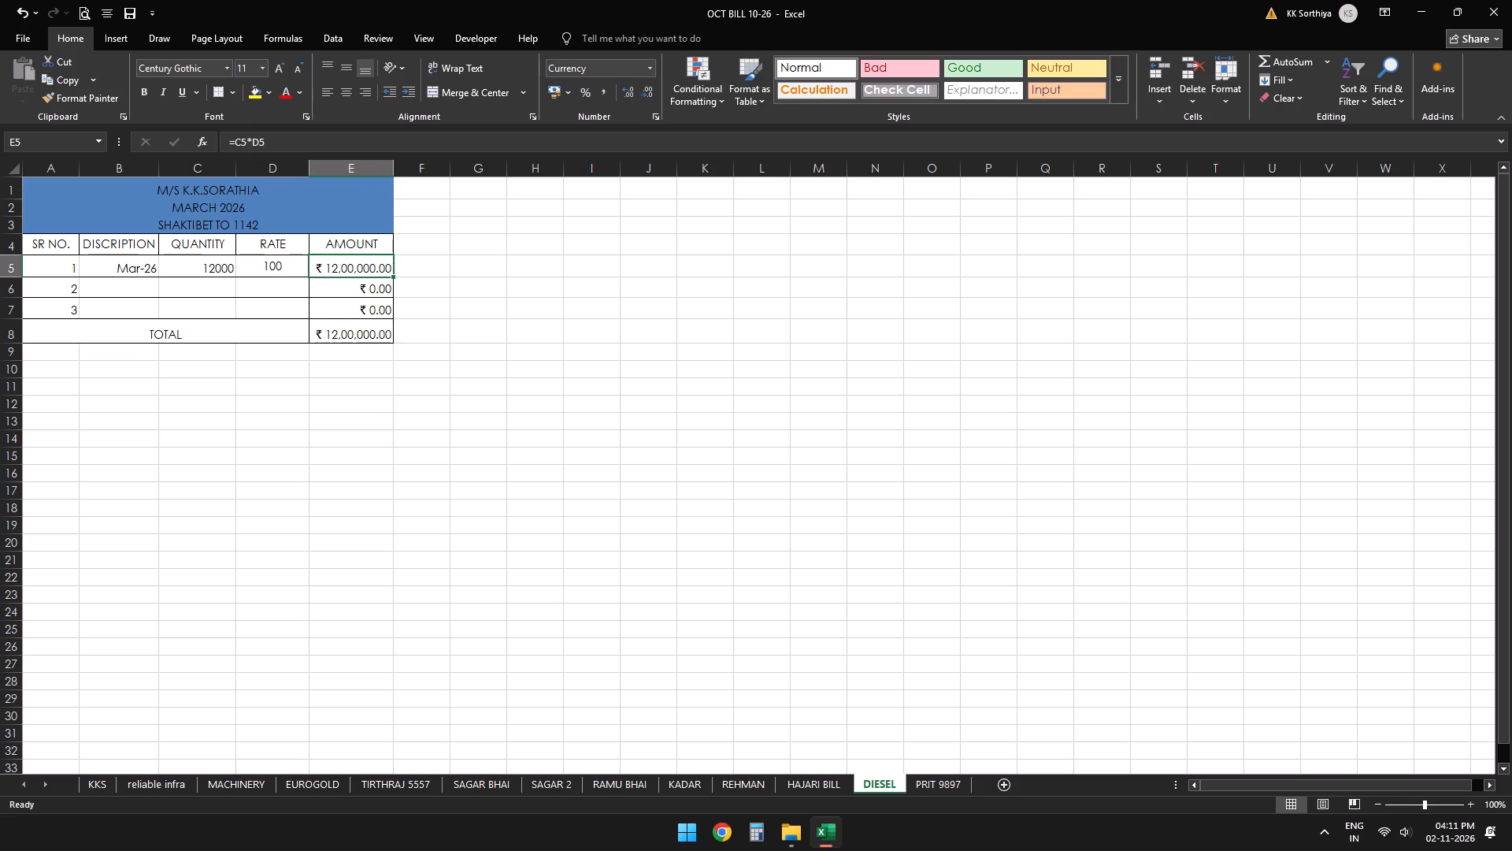
{"action": "key", "text": "Left"}
{"action": "key", "text": "Left"}
{"action": "key", "text": "0"}
{"action": "key", "text": "Right"}
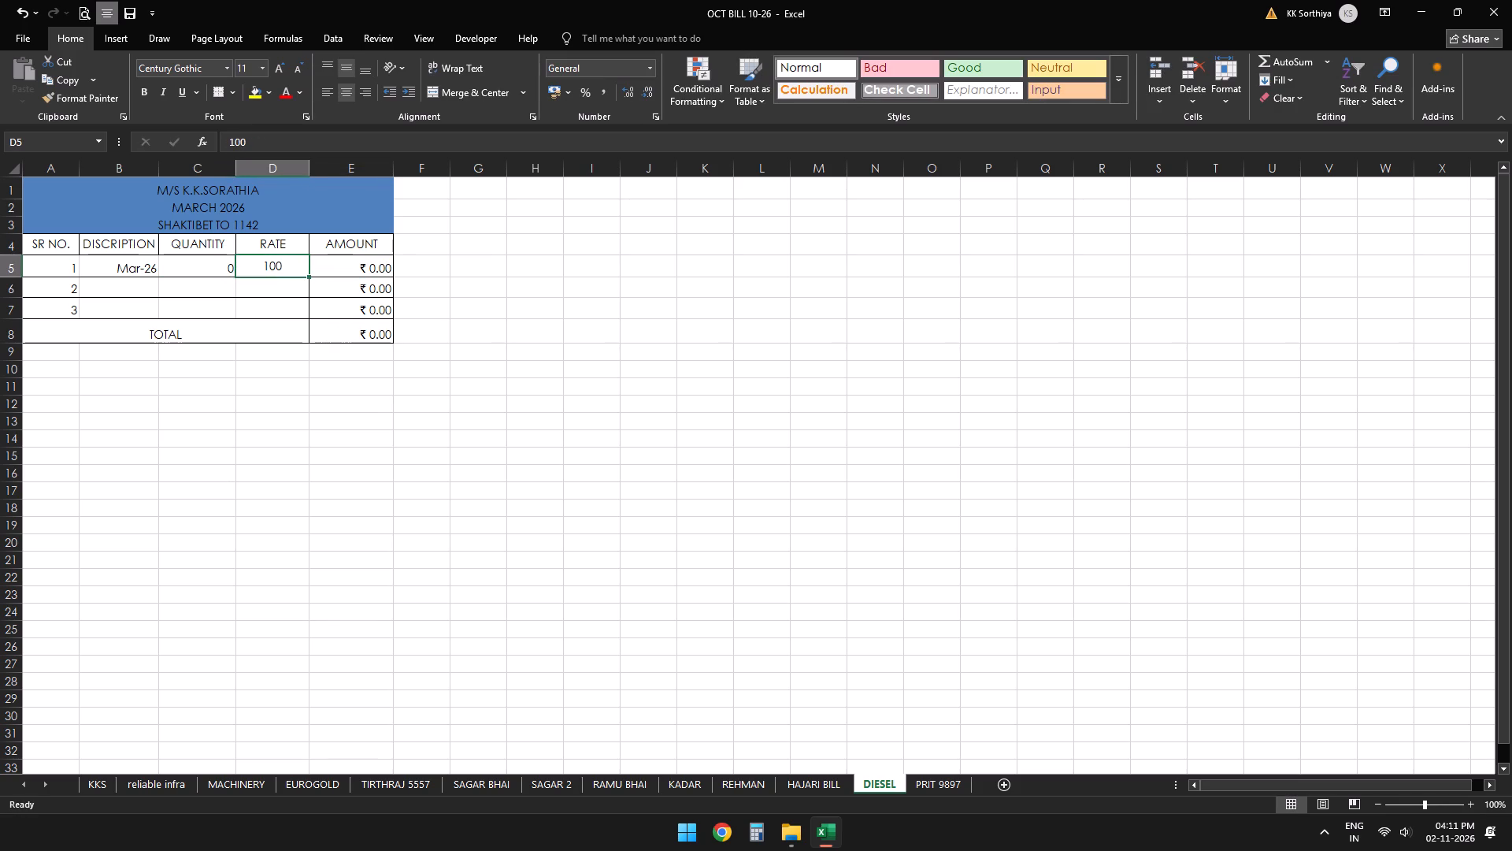
{"action": "key", "text": "ctrl+s"}
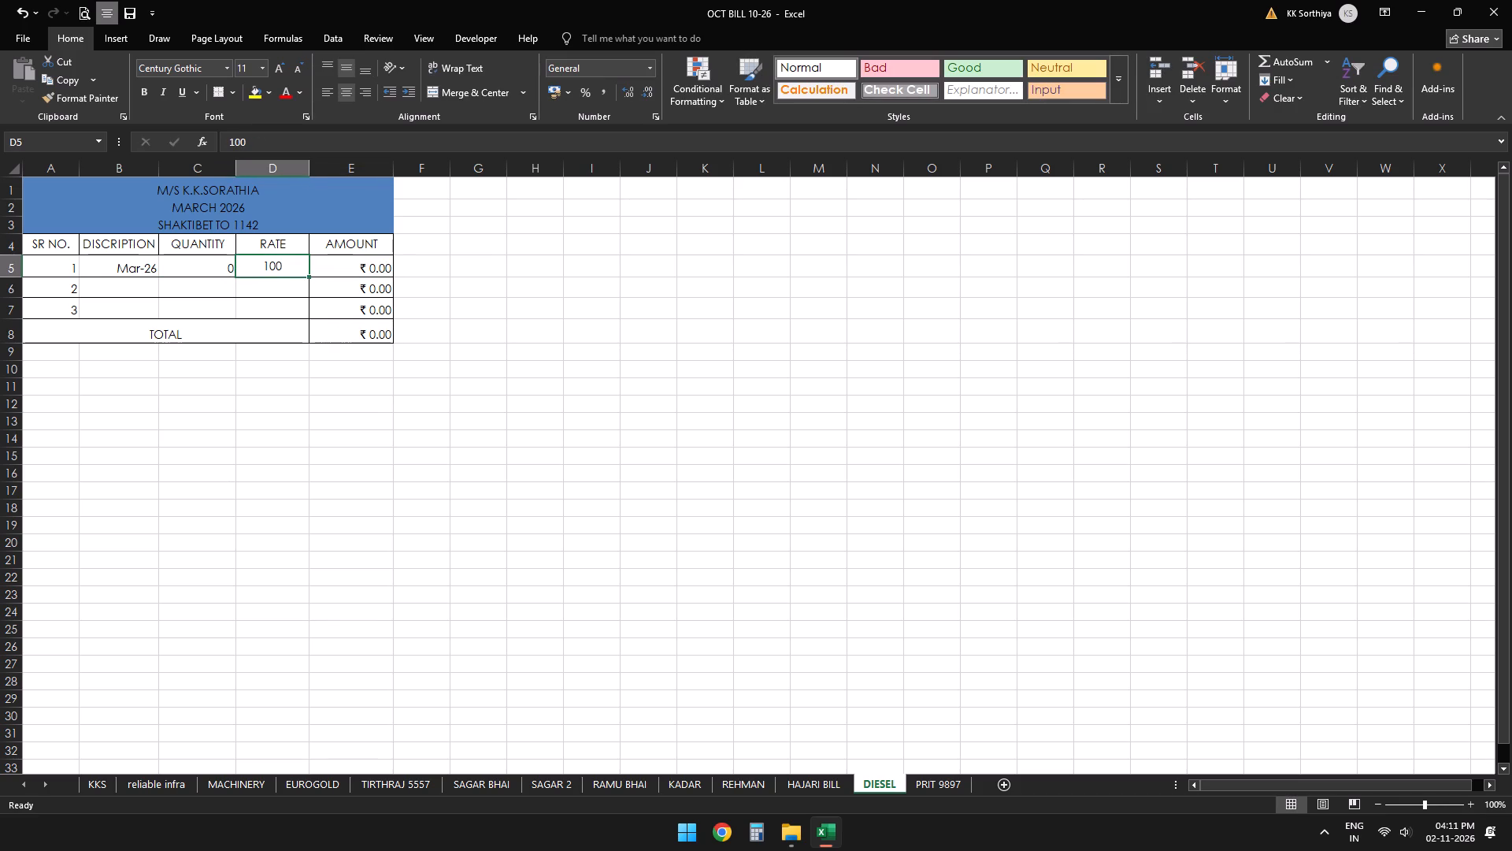
Change the description date in row 1 of the diesel table to 01-10-2026.
{"action": "left_click", "coordinate": [132, 270]}
{"action": "left_click", "coordinate": [132, 270]}
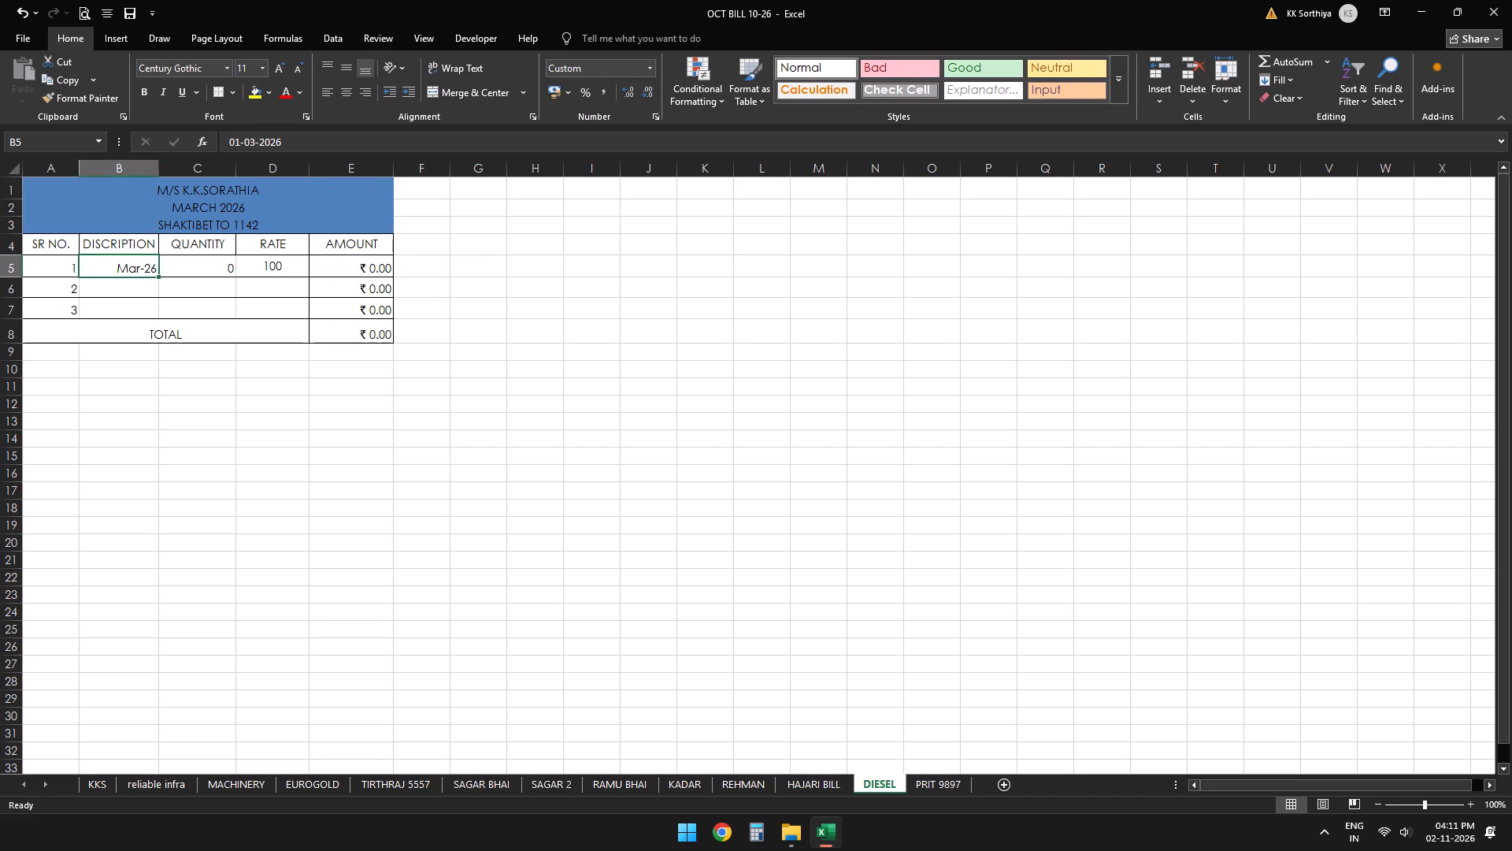
{"action": "left_click", "coordinate": [254, 141]}
{"action": "key", "text": "BackSpace"}
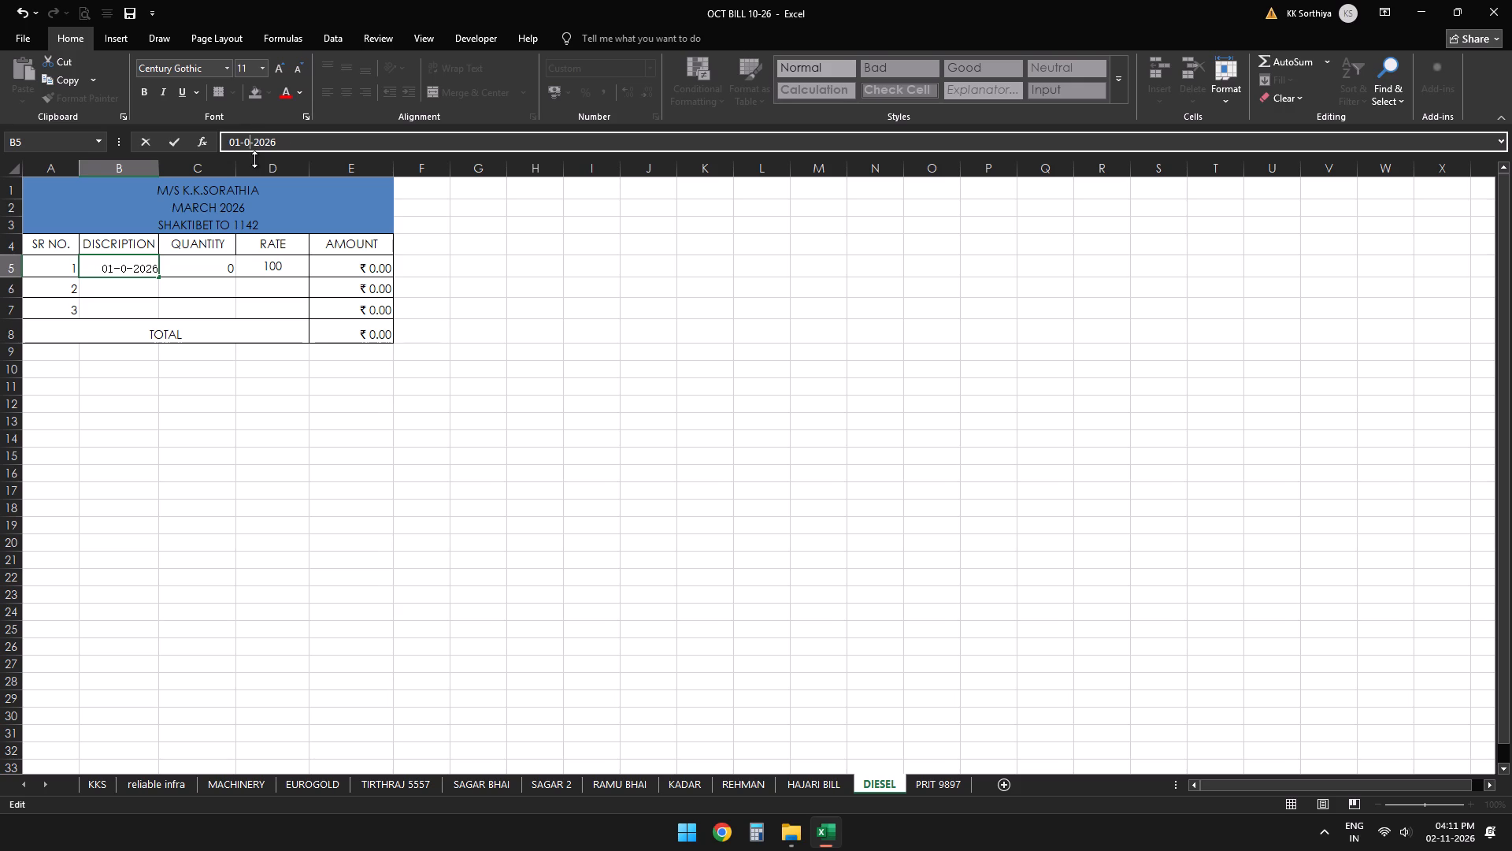
{"action": "key", "text": "BackSpace"}
{"action": "type", "text": "10"}
{"action": "key", "text": "Return"}
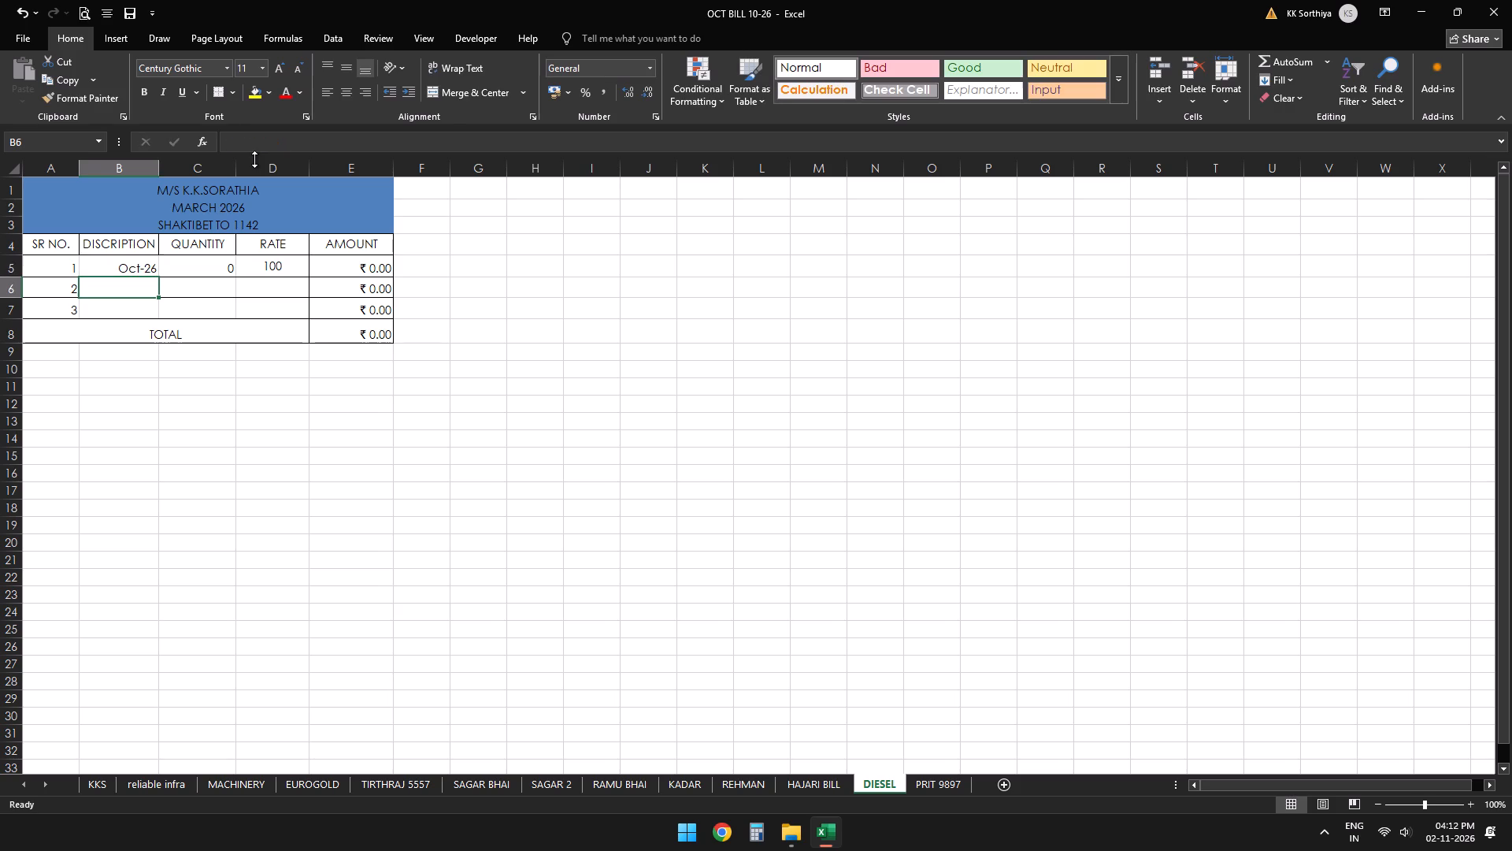
Change the month in the diesel table's heading to OCT 2026 and save the workbook.
{"action": "left_click", "coordinate": [249, 206]}
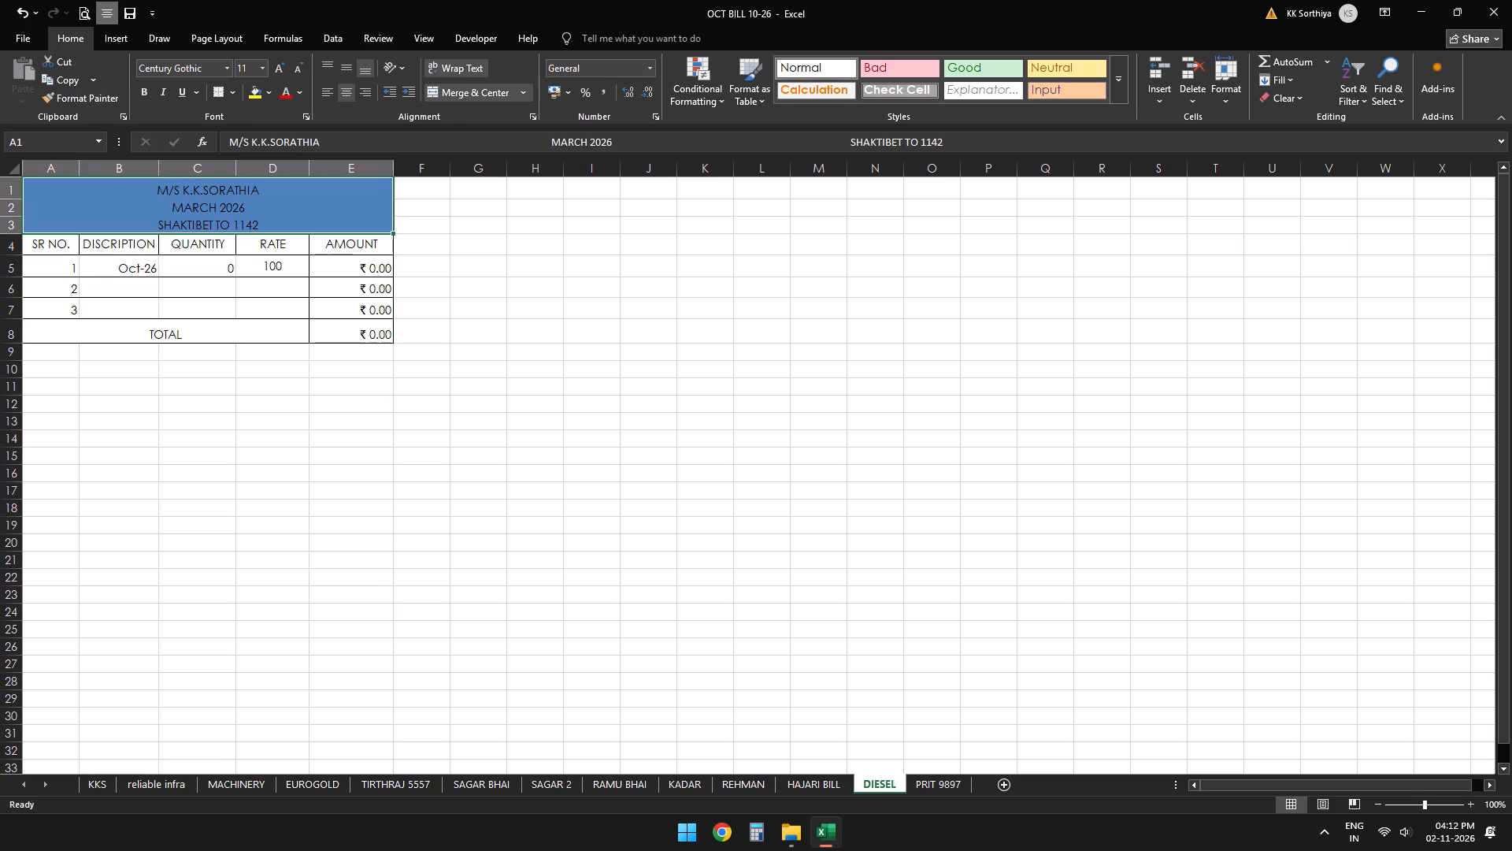
{"action": "left_click", "coordinate": [584, 143]}
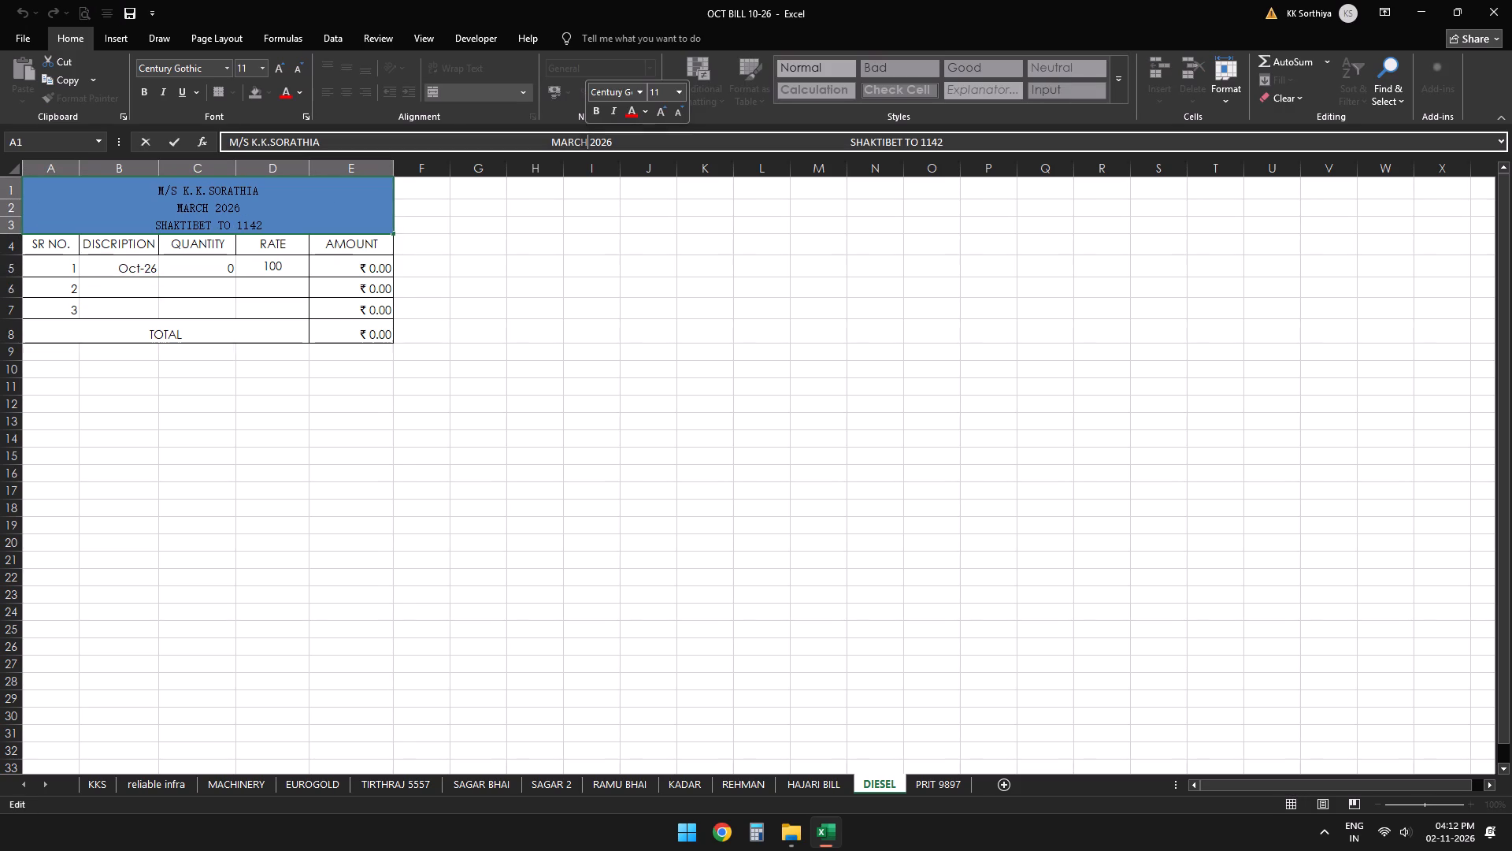
{"action": "key", "text": "BackSpace"}
{"action": "key", "text": "BackSpace"}
{"action": "key", "text": "BackSpace"}
{"action": "key", "text": "BackSpace"}
{"action": "key", "text": "BackSpace"}
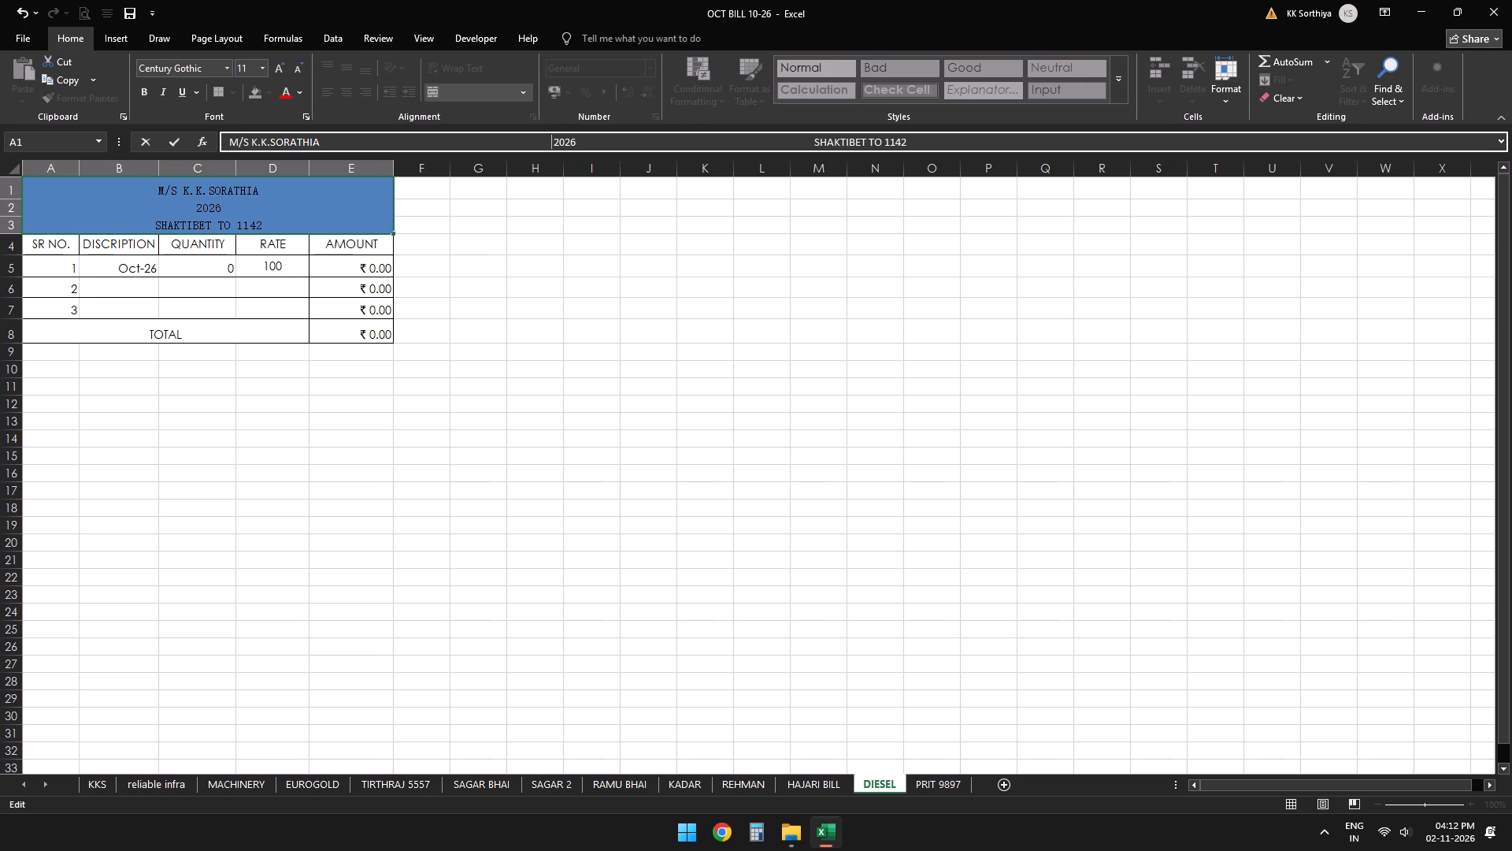
{"action": "type", "text": "OCT"}
{"action": "key", "text": "Return"}
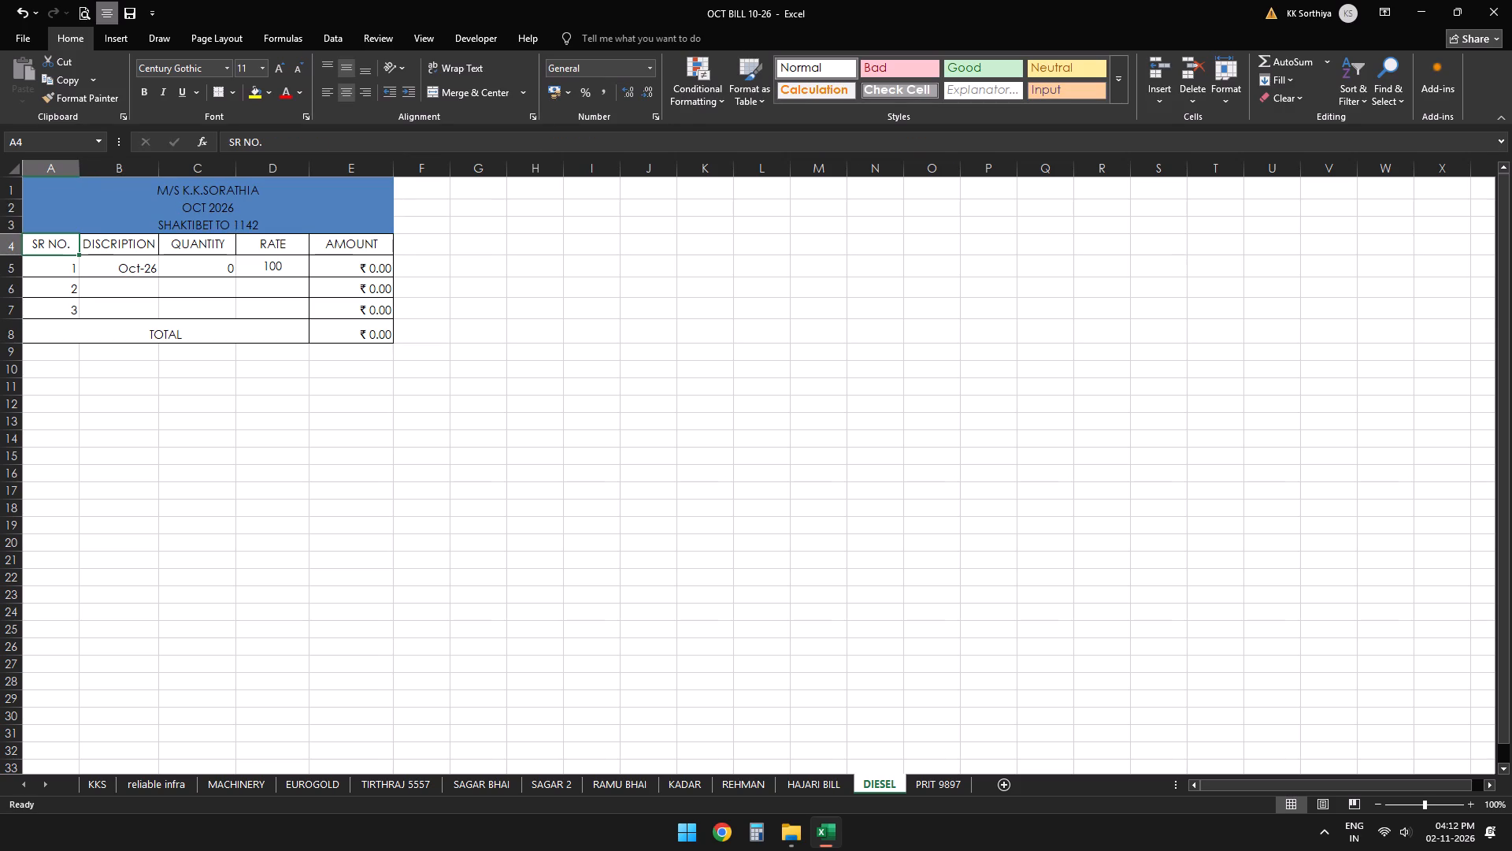
{"action": "key", "text": "ctrl+s"}
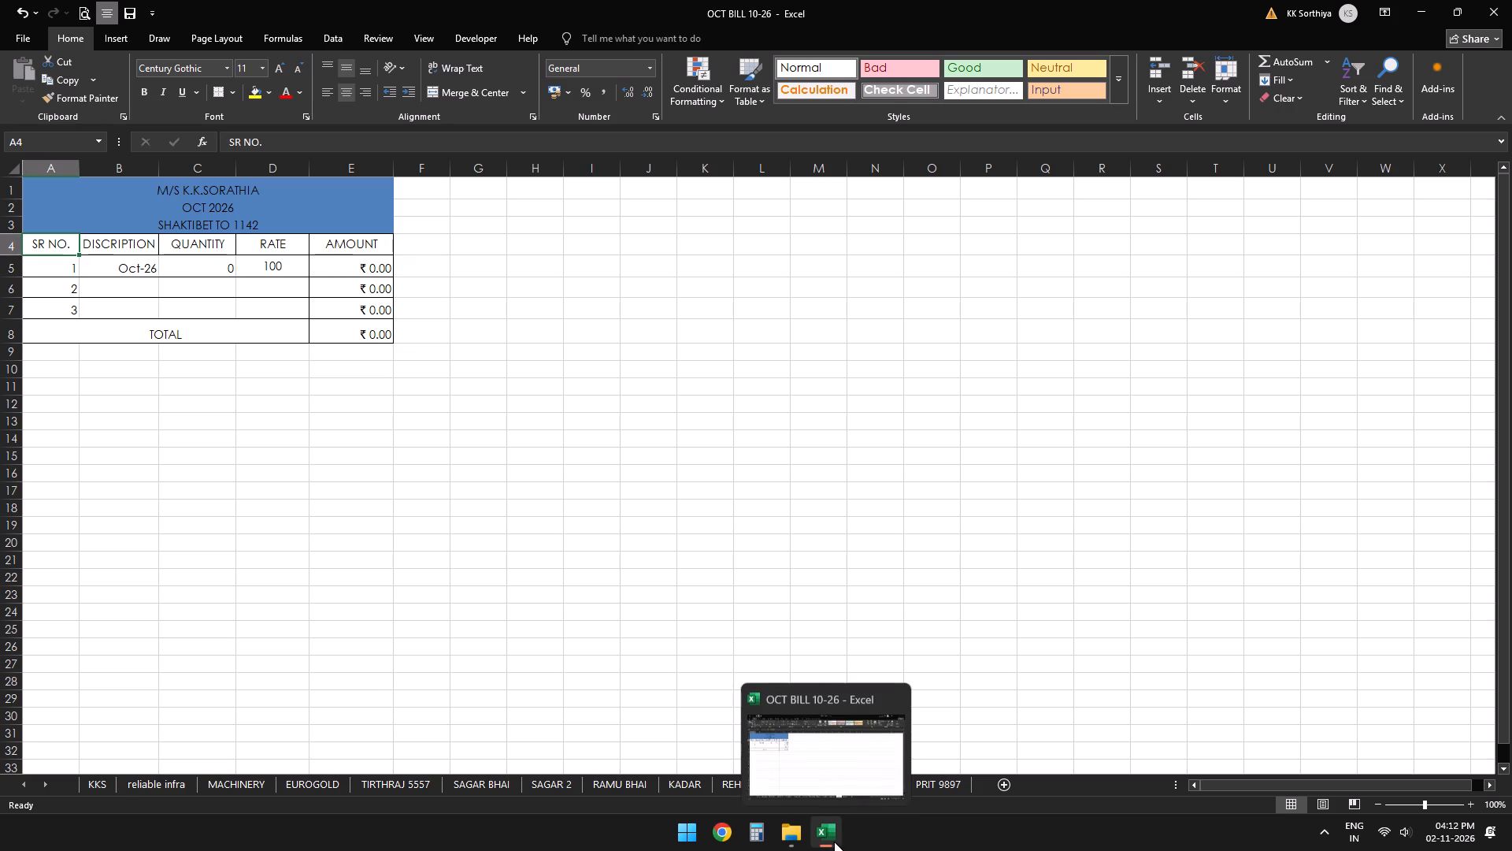
Open MPR 10-26 OCT RNB, look over its STATEMENT trips and the 1136 DR and VIGHAKOT DR sheets, and close it.
{"action": "left_click", "coordinate": [821, 774]}
{"action": "left_click", "coordinate": [1435, 0]}
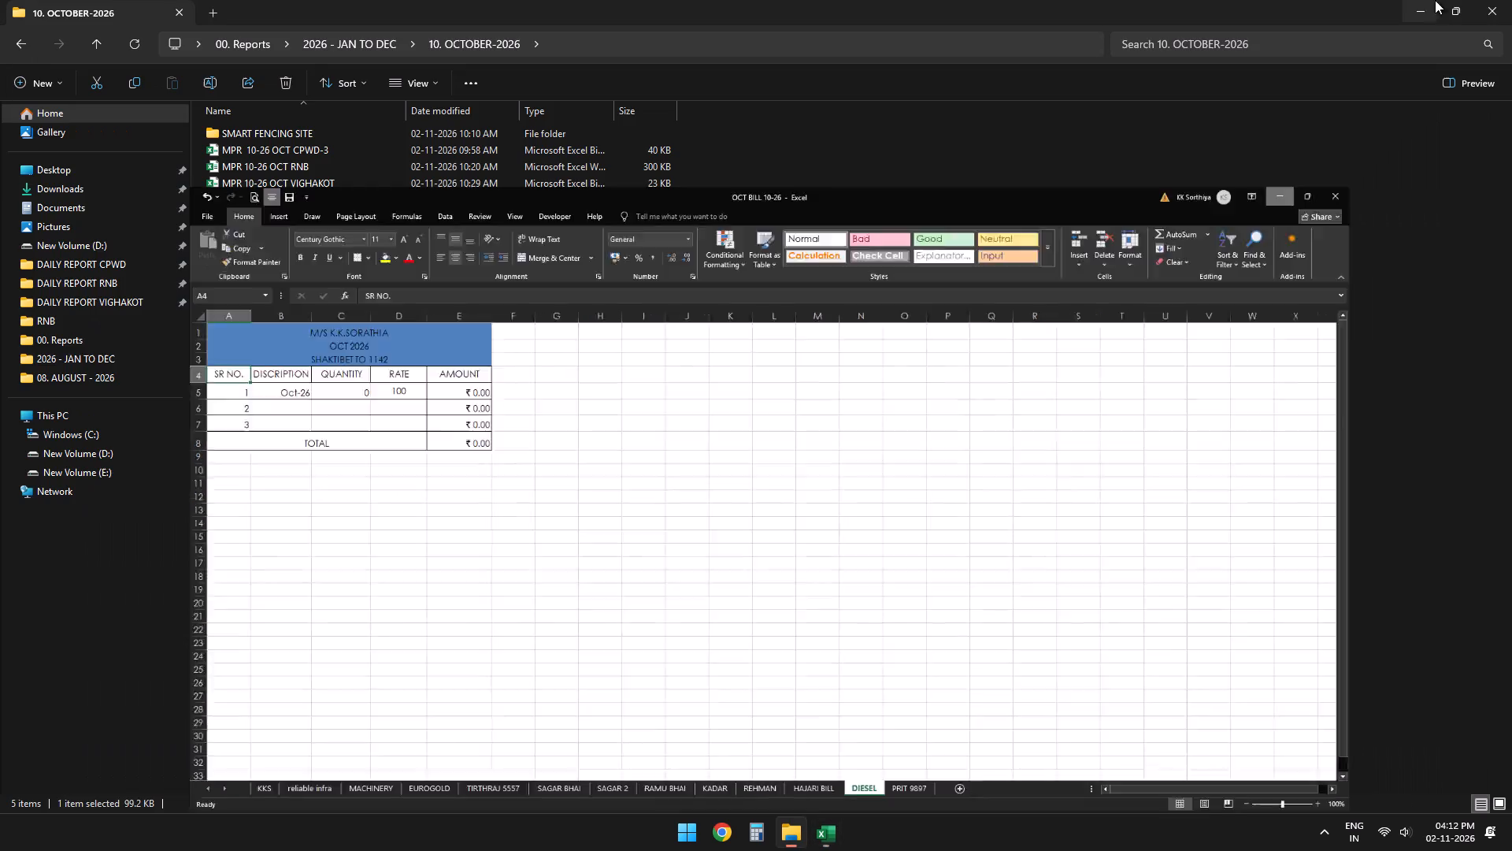
{"action": "double_click", "coordinate": [324, 173]}
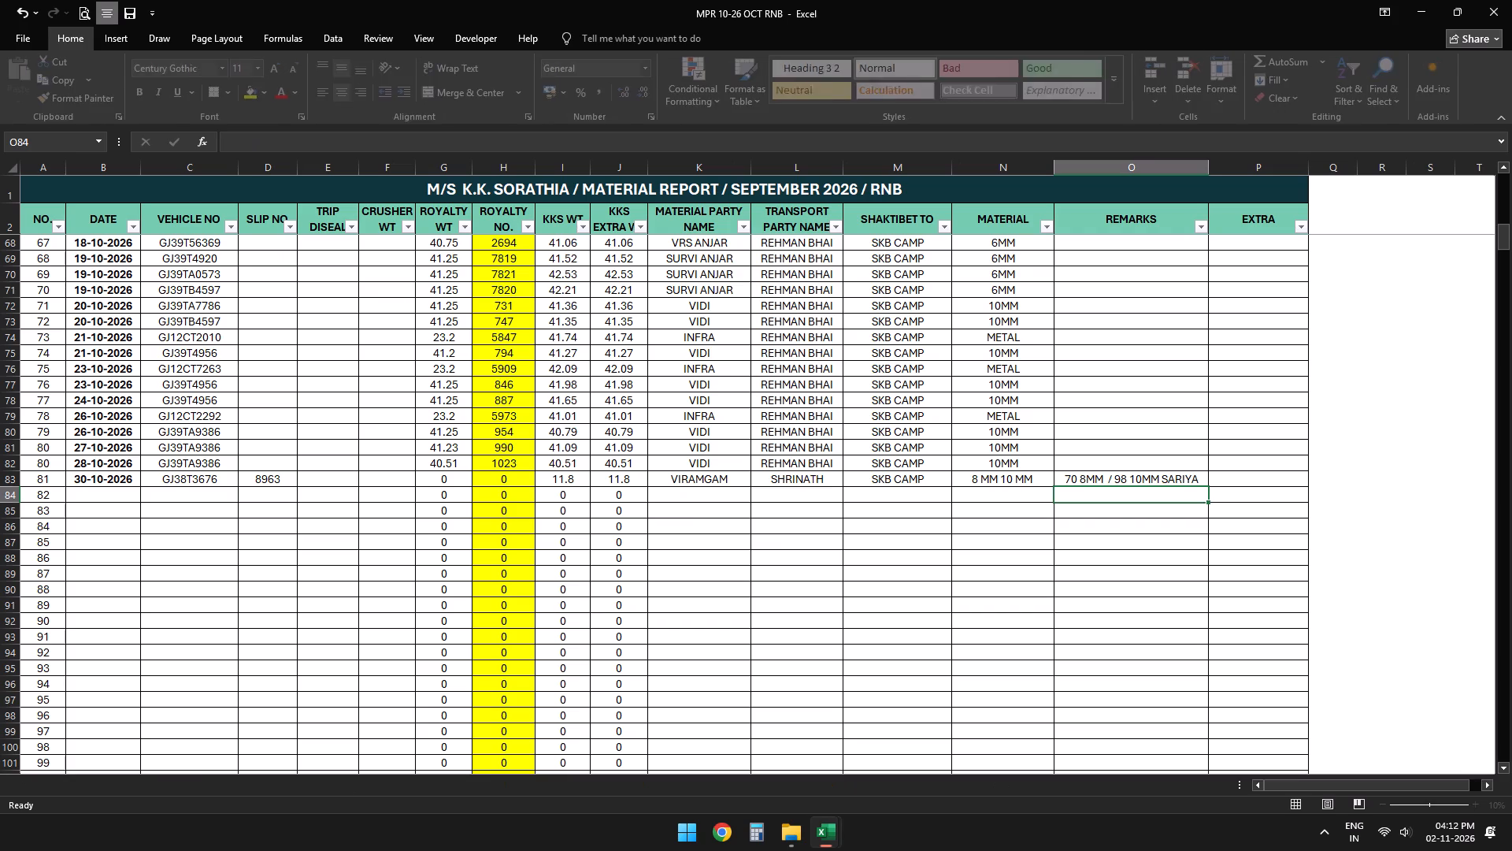
{"action": "scroll", "coordinate": [625, 348], "scroll_direction": "up", "scroll_amount": 1}
{"action": "scroll", "coordinate": [625, 348], "scroll_direction": "down", "scroll_amount": 1}
{"action": "scroll", "coordinate": [625, 348], "scroll_direction": "up", "scroll_amount": 1}
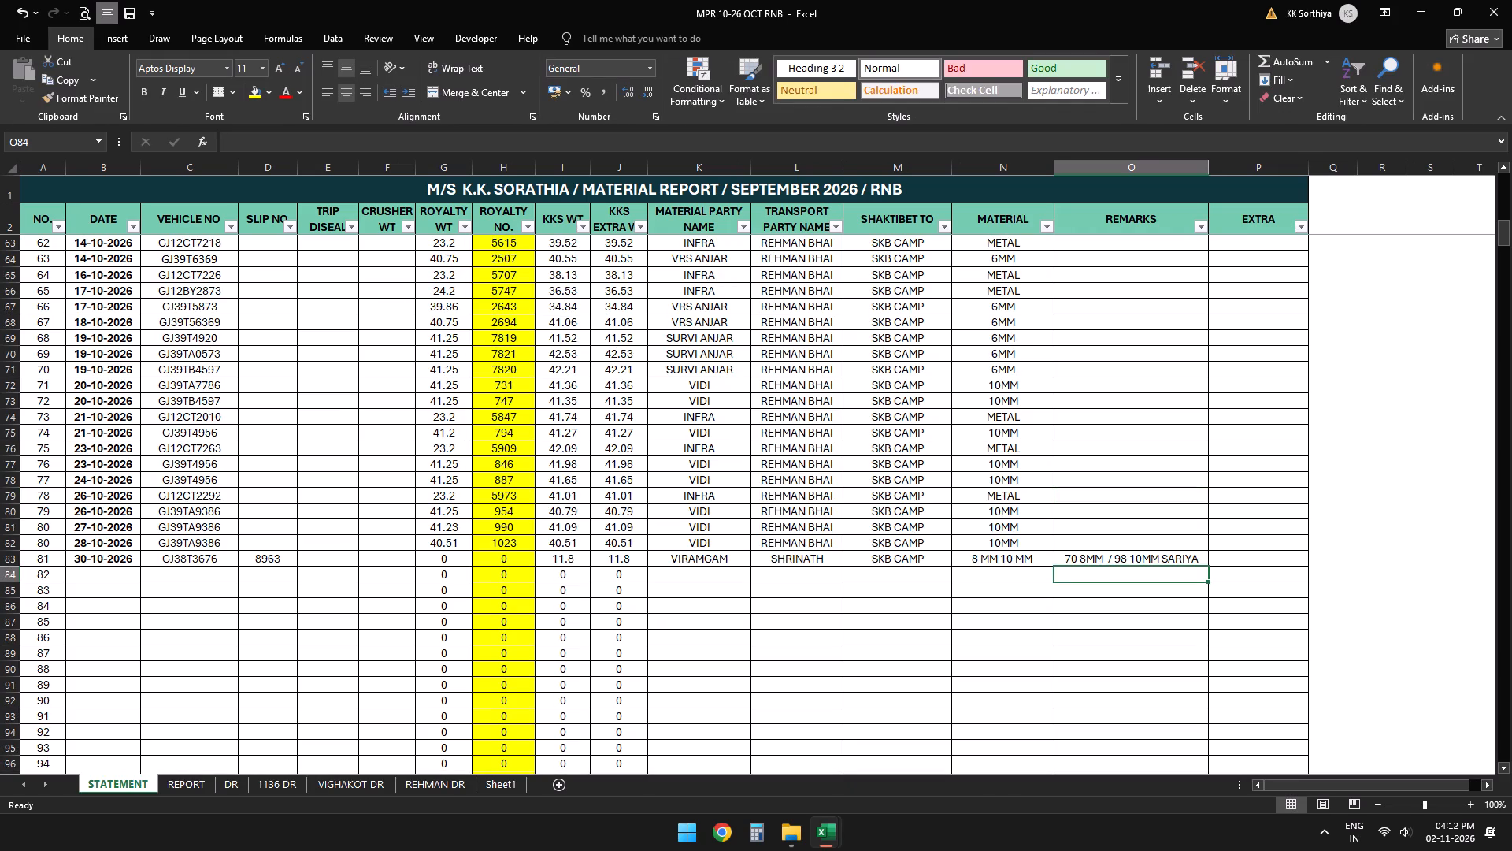
{"action": "left_click", "coordinate": [196, 774]}
{"action": "left_click", "coordinate": [257, 788]}
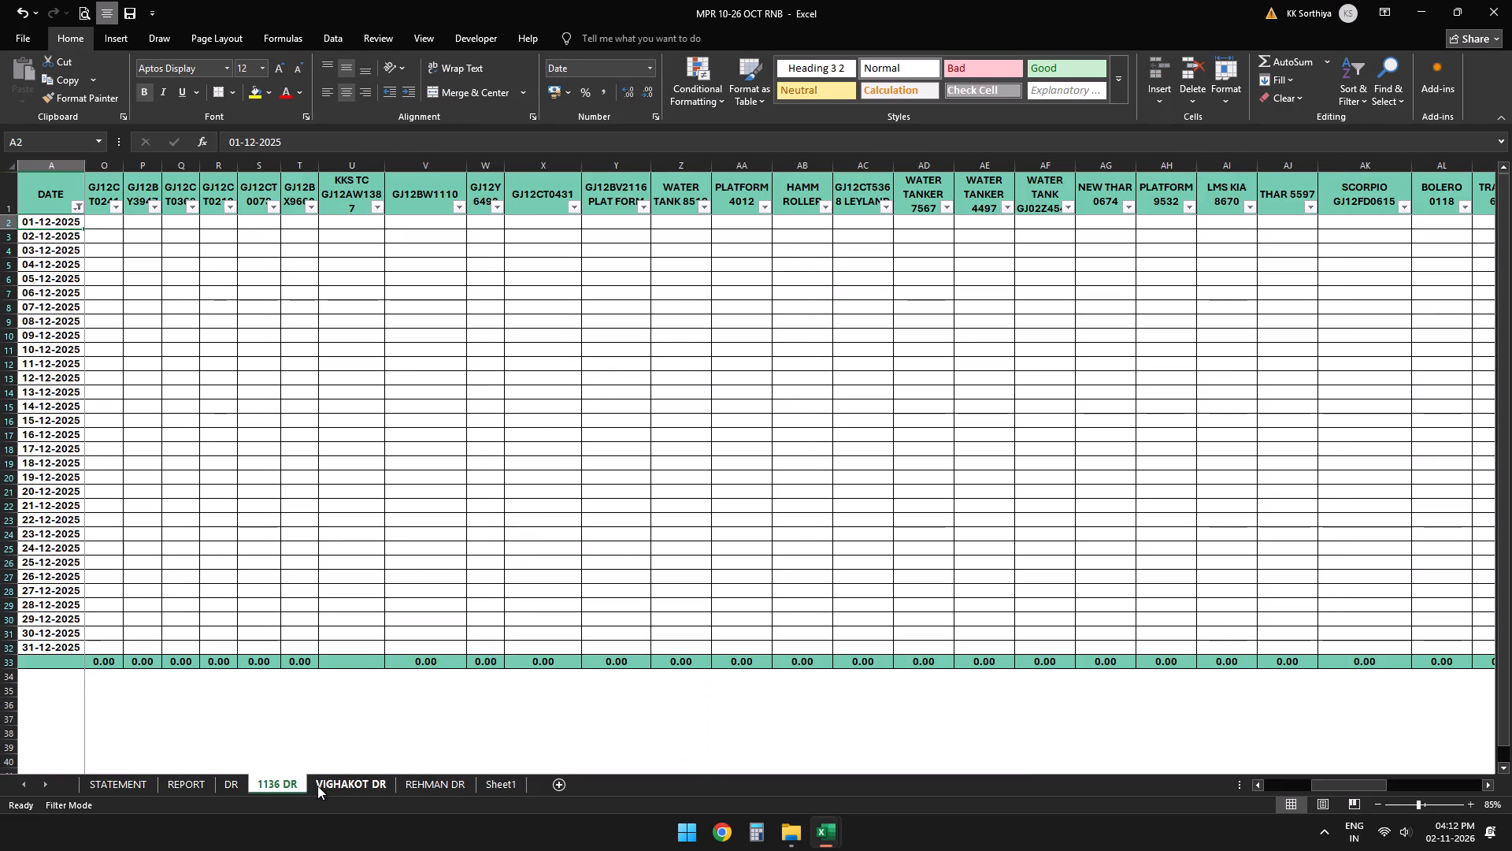
{"action": "left_click", "coordinate": [318, 786]}
{"action": "left_click", "coordinate": [1511, 0]}
Close the OCT BILL 10-26 workbook.
{"action": "left_click", "coordinate": [1511, 0]}
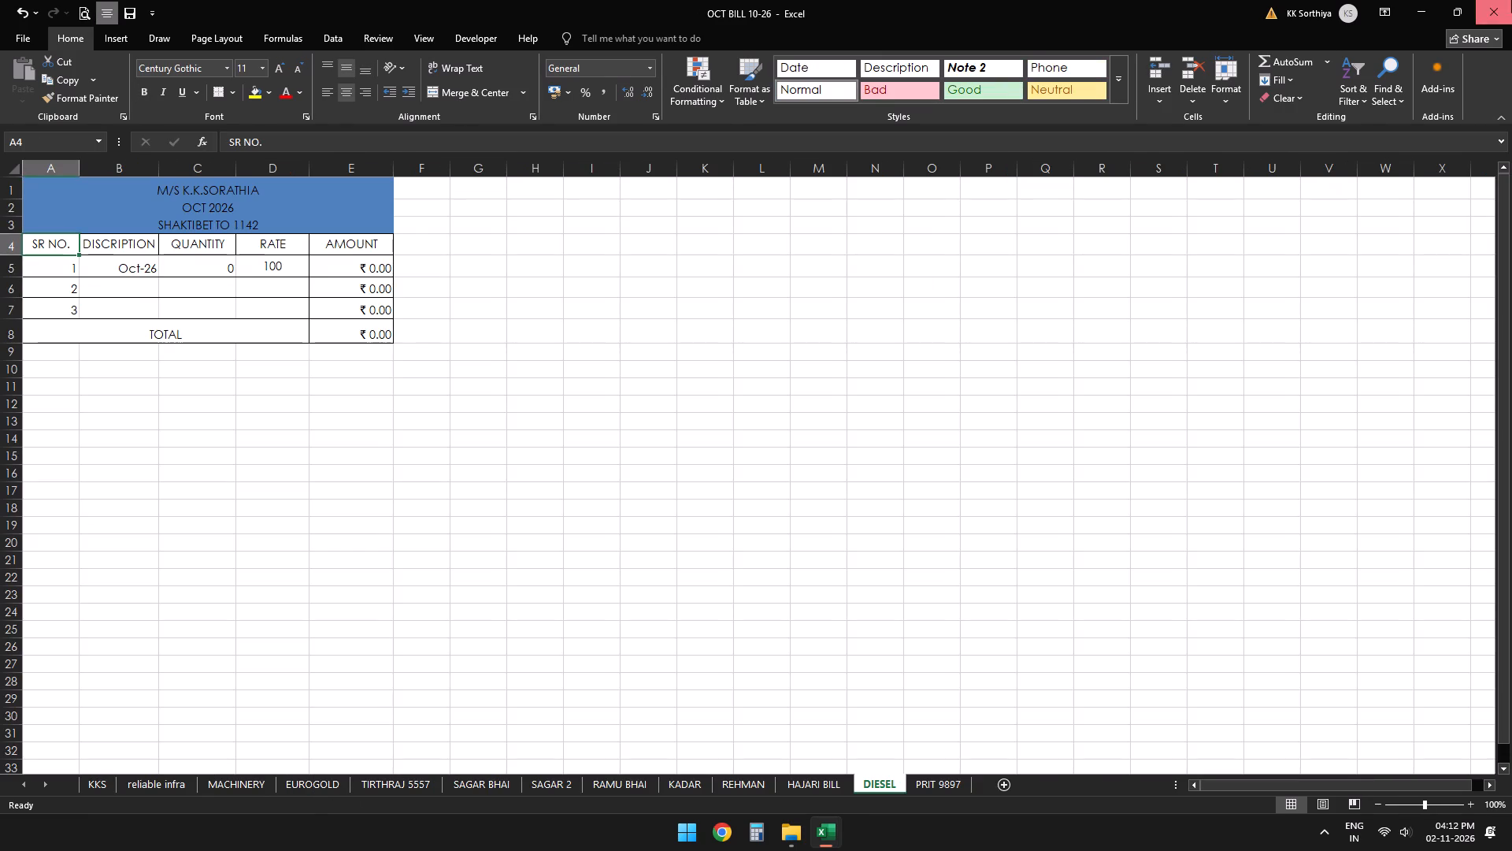
Open the MPR 10-26 OCT CPWD-3 workbook and look over the last trips in the STATEMENT sheet.
{"action": "double_click", "coordinate": [342, 146]}
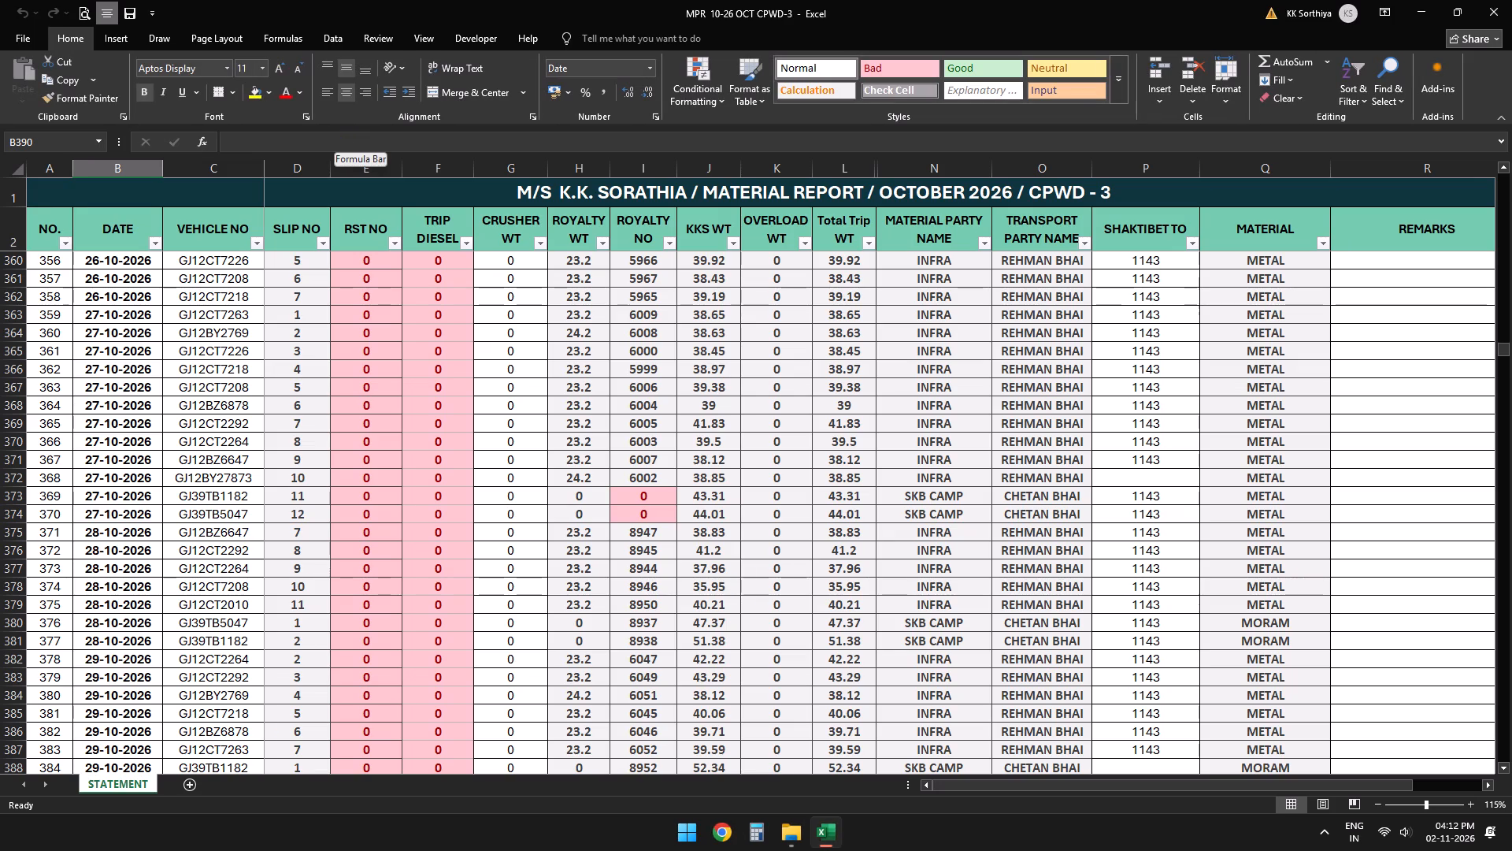
{"action": "scroll", "coordinate": [393, 163], "scroll_direction": "down", "scroll_amount": 3}
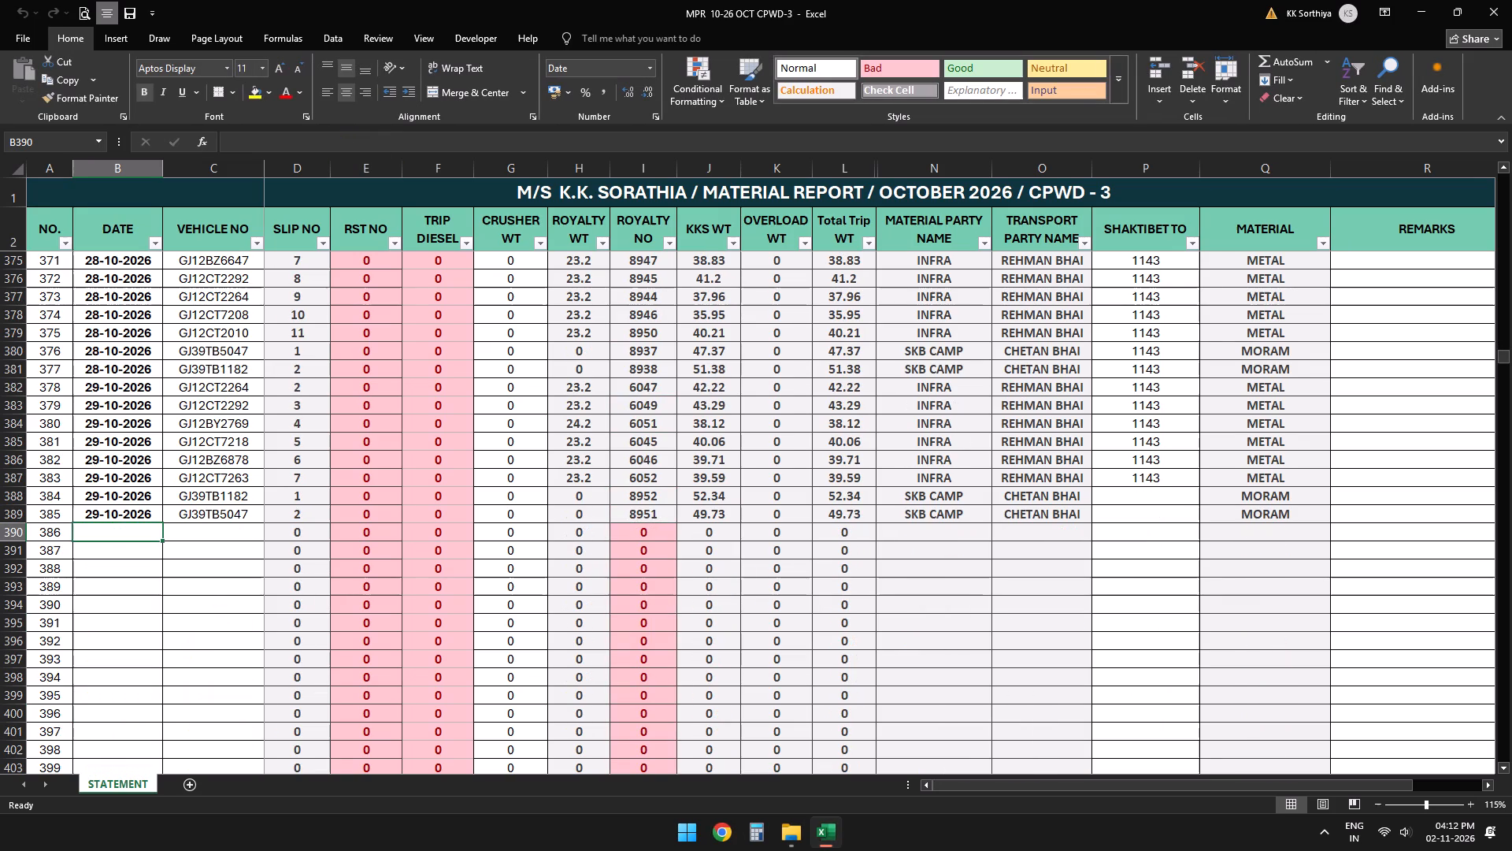
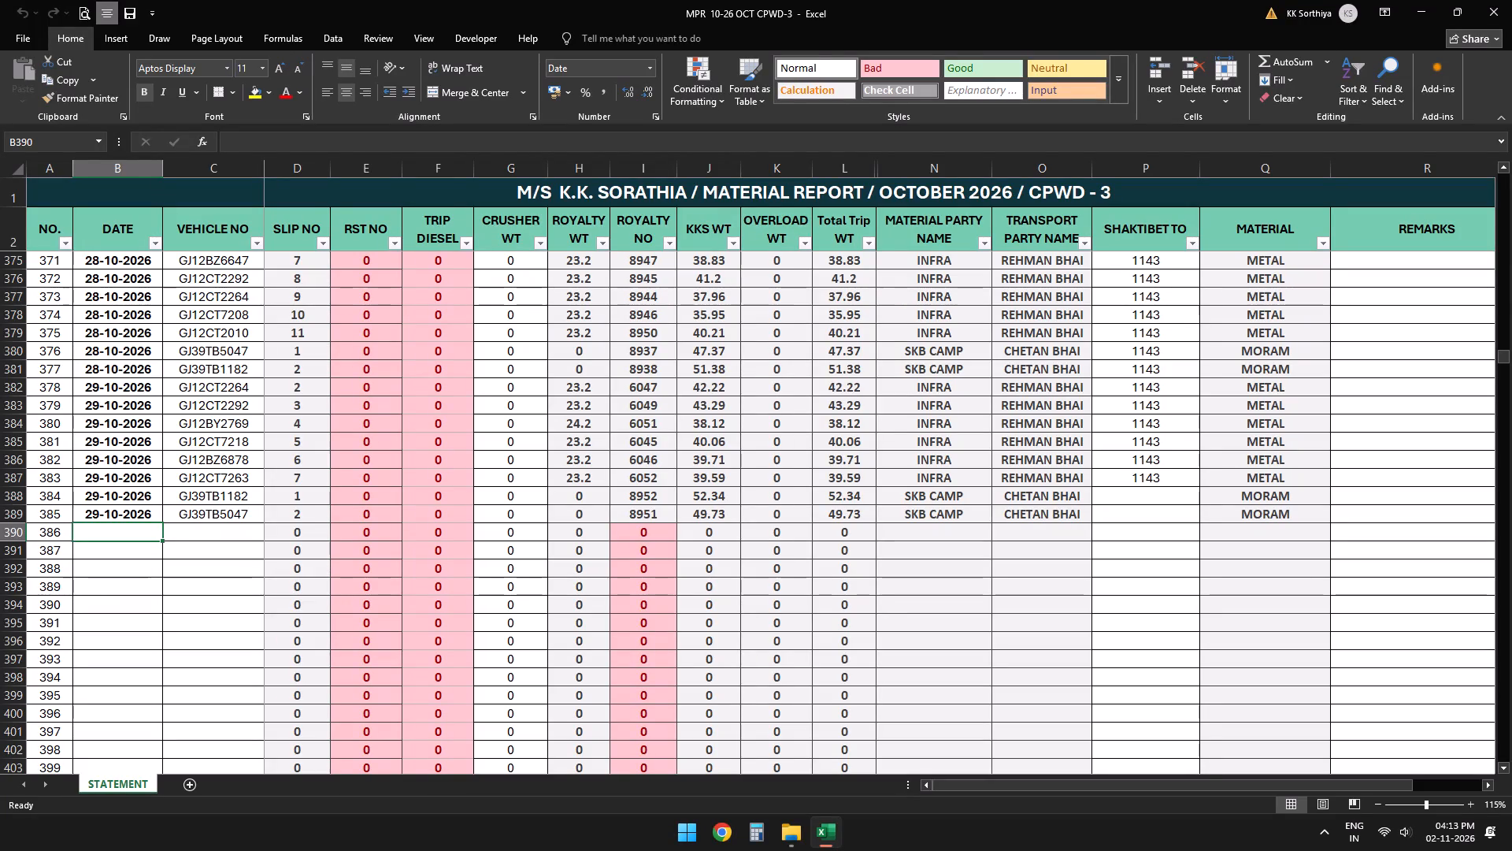
Enter the date 30-10-2026 for the seven trips NO. 386 to 392 in the STATEMENT sheet.
{"action": "type", "text": "30-10-26"}
{"action": "key", "text": "Right"}
{"action": "key", "text": "Left"}
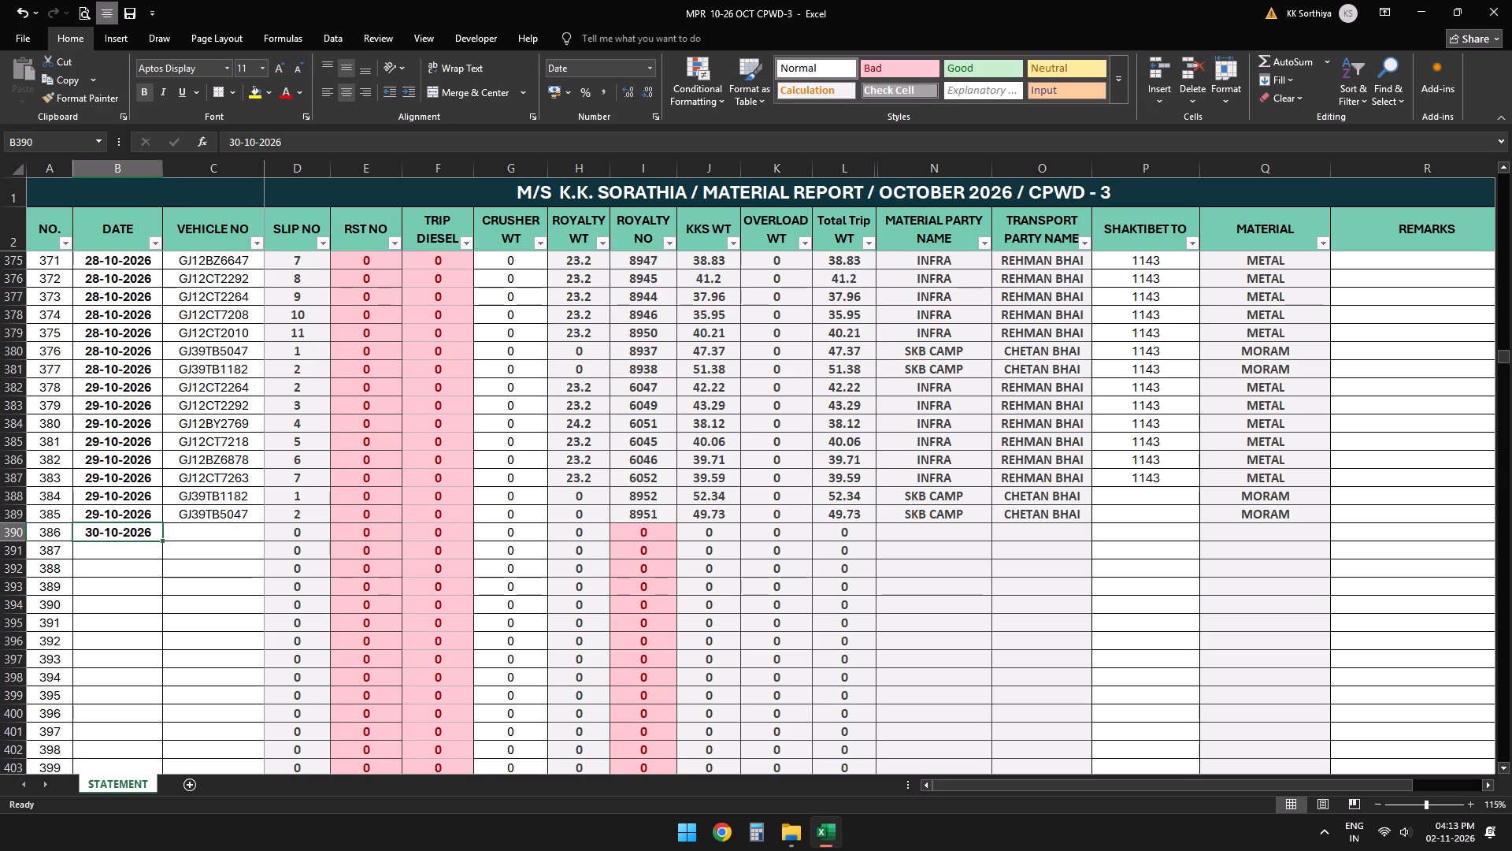
{"action": "key", "text": "ctrl+c"}
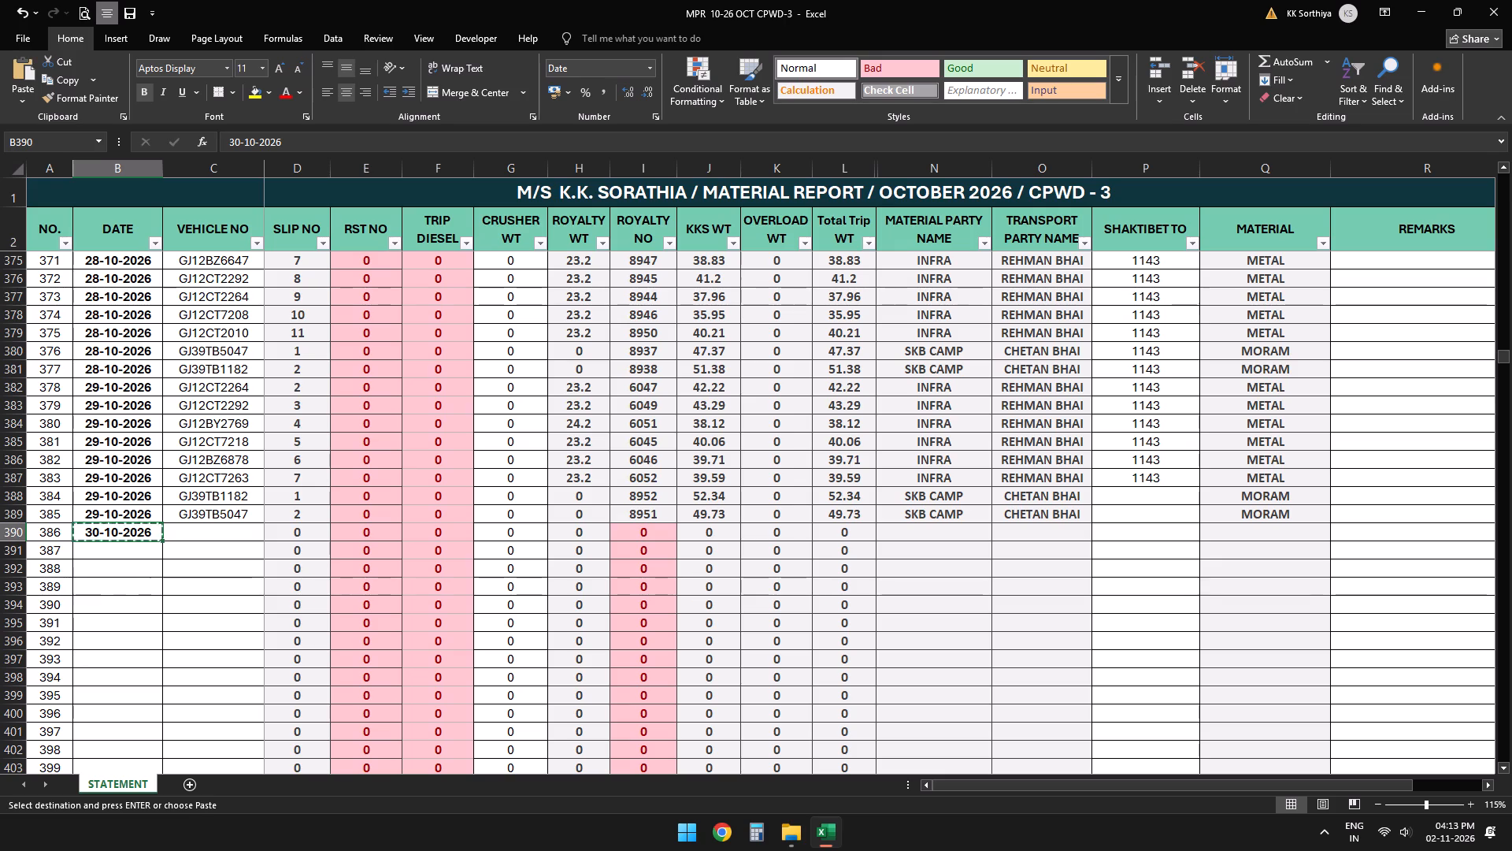
{"action": "key", "text": "shift+Down"}
{"action": "key", "text": "shift+Down"}
{"action": "key", "text": "shift+Down"}
{"action": "key", "text": "shift+Down"}
{"action": "key", "text": "shift+Down"}
{"action": "key", "text": "shift+Down"}
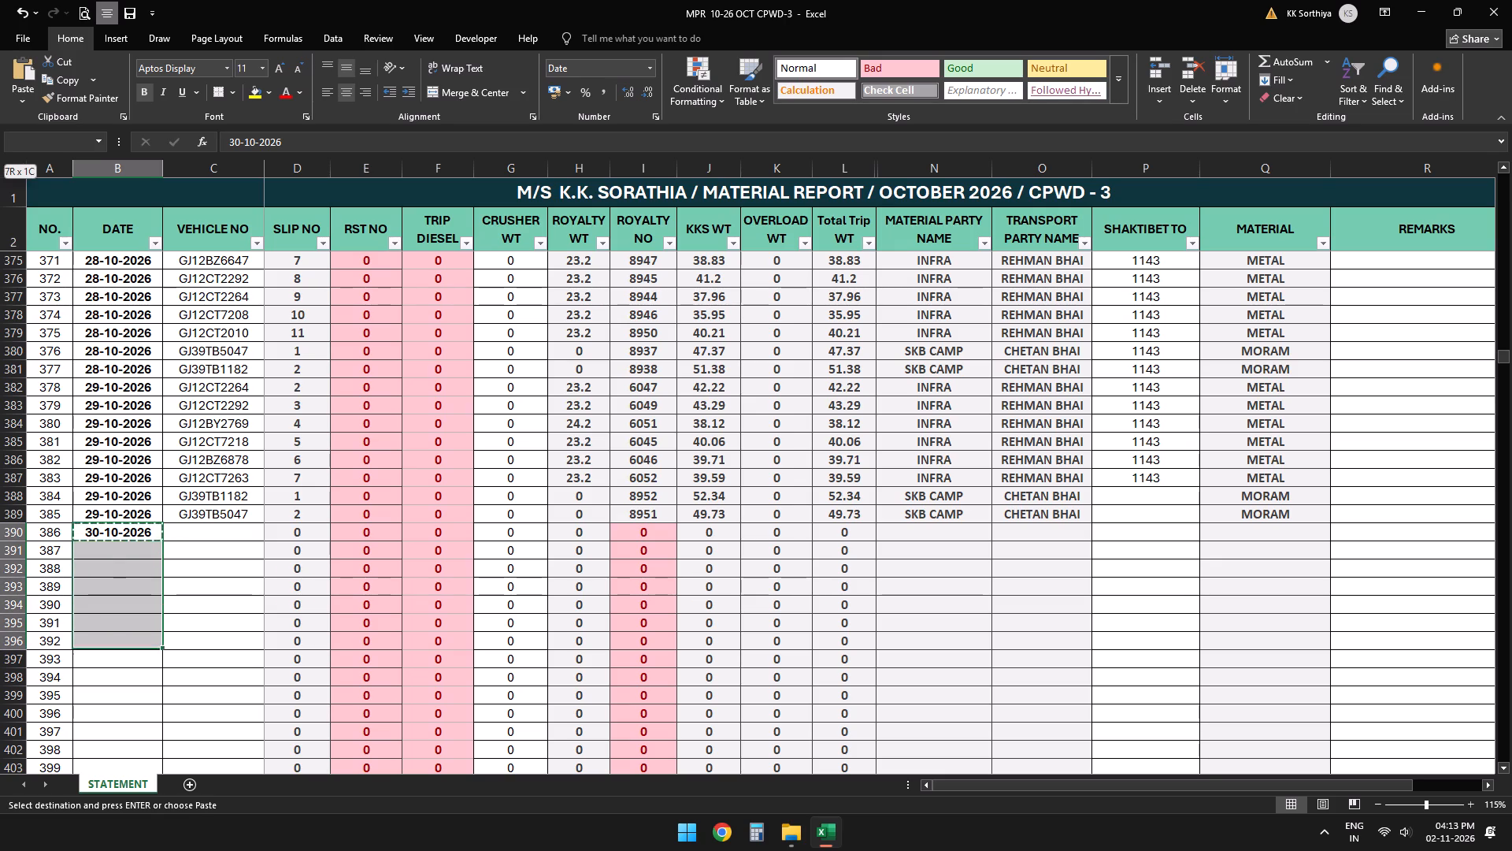
{"action": "key", "text": "Return"}
{"action": "key", "text": "Right"}
{"action": "scroll", "coordinate": [446, 623], "scroll_direction": "down", "scroll_amount": 1}
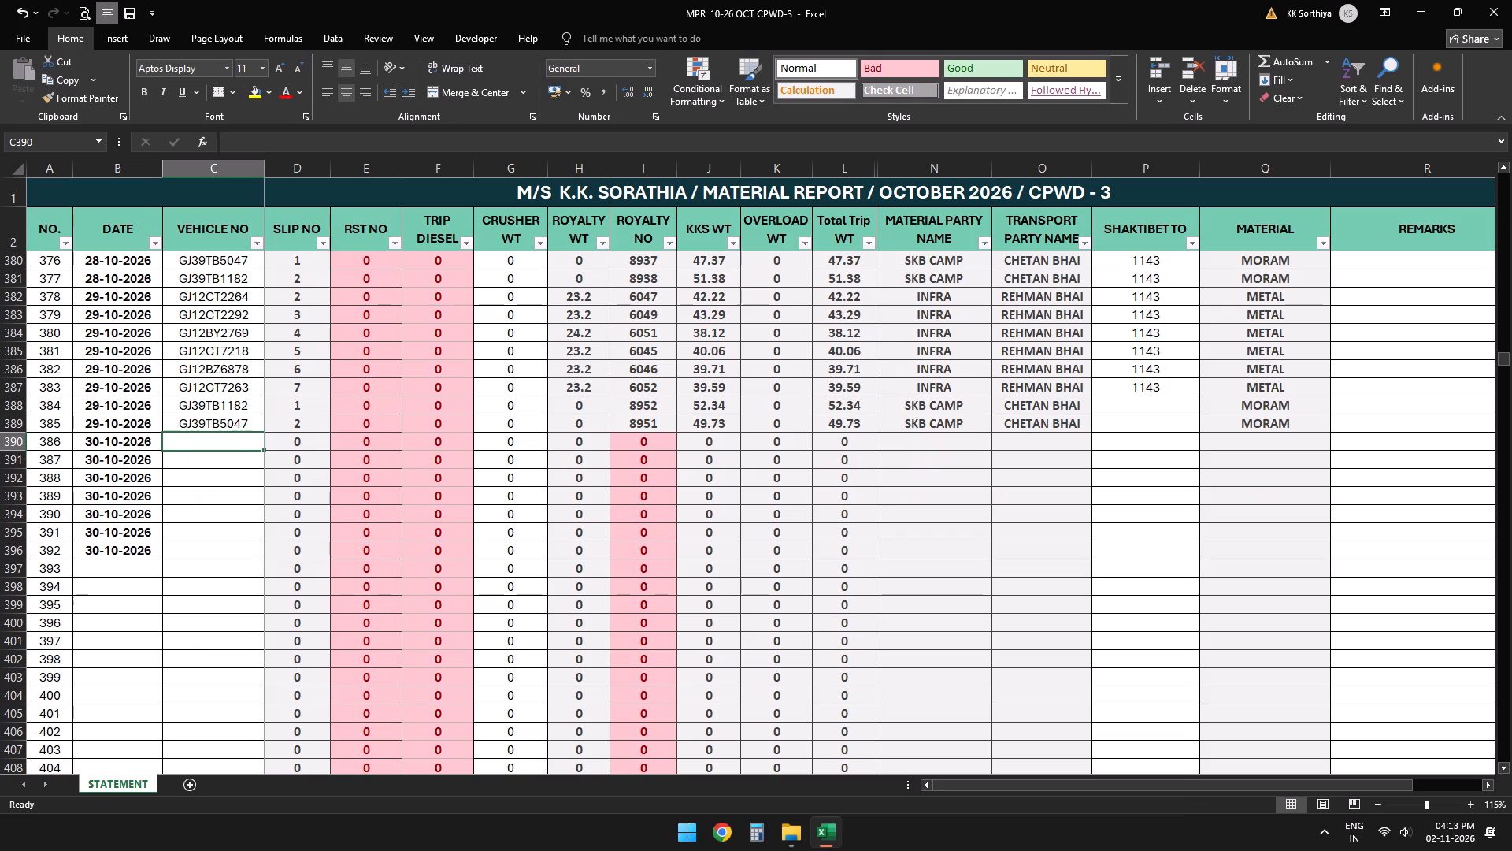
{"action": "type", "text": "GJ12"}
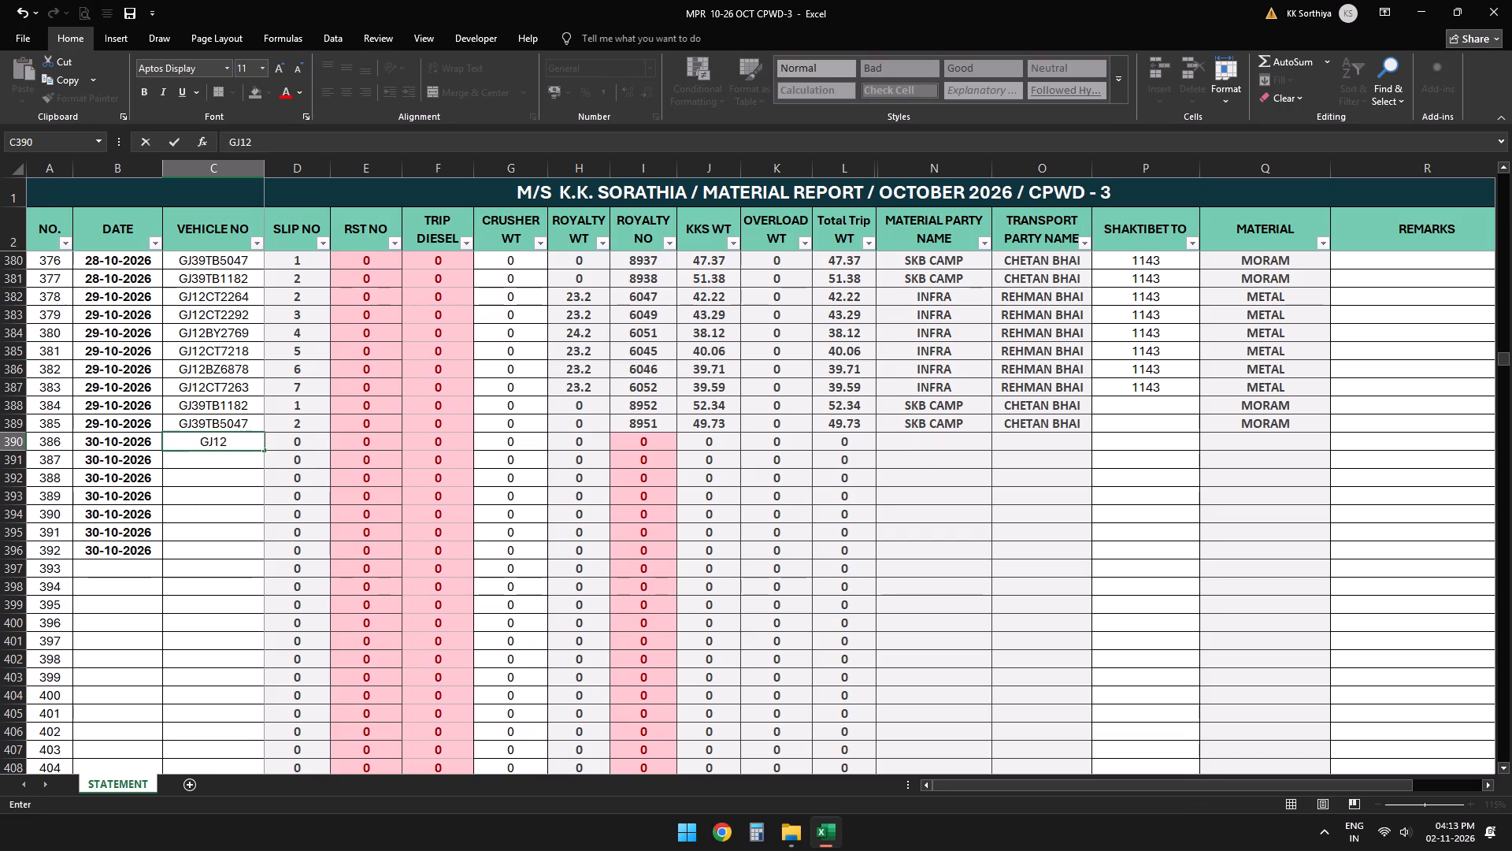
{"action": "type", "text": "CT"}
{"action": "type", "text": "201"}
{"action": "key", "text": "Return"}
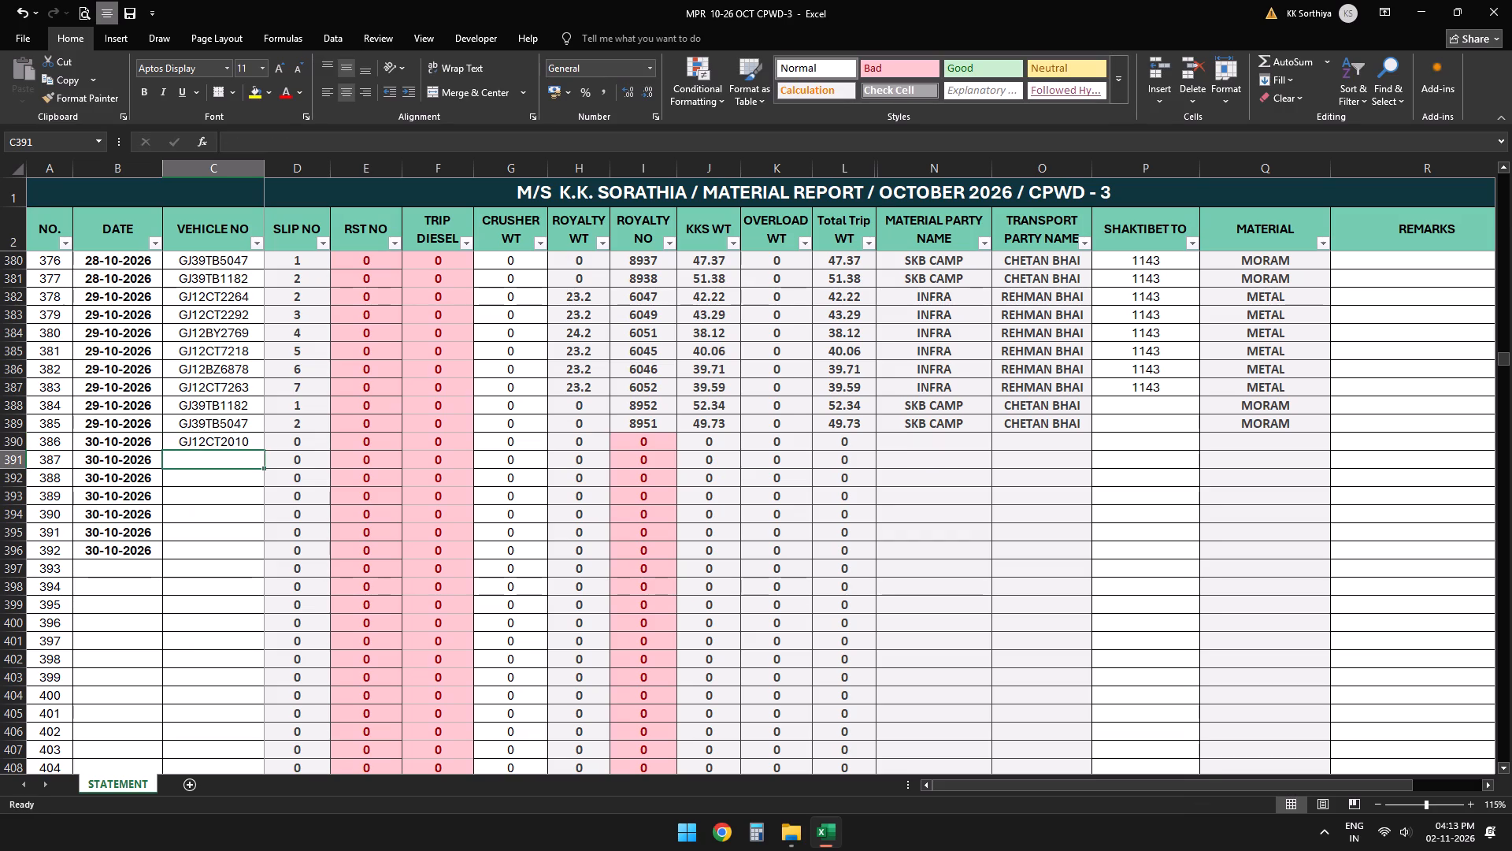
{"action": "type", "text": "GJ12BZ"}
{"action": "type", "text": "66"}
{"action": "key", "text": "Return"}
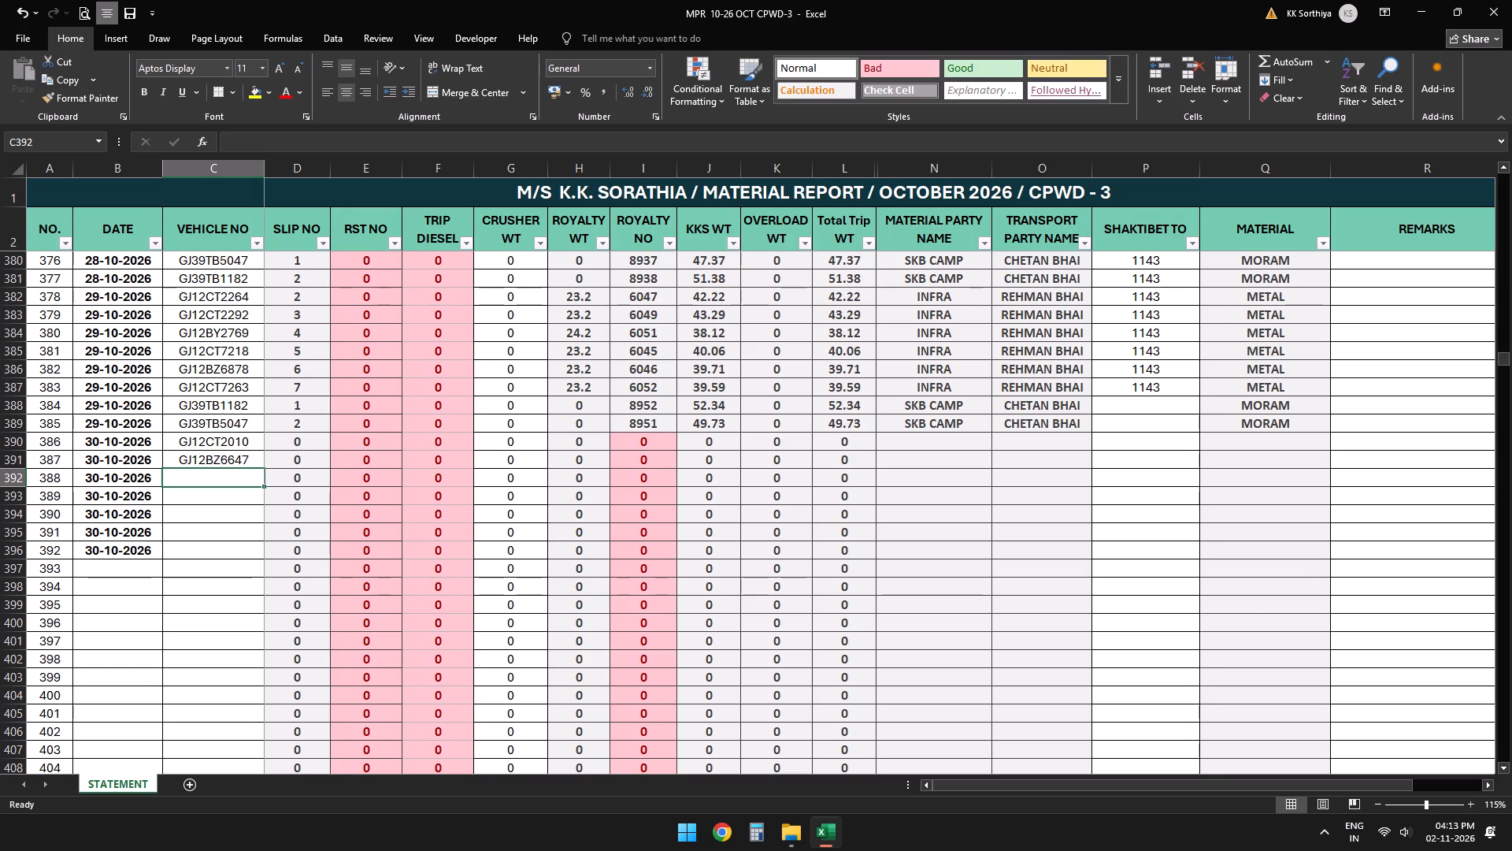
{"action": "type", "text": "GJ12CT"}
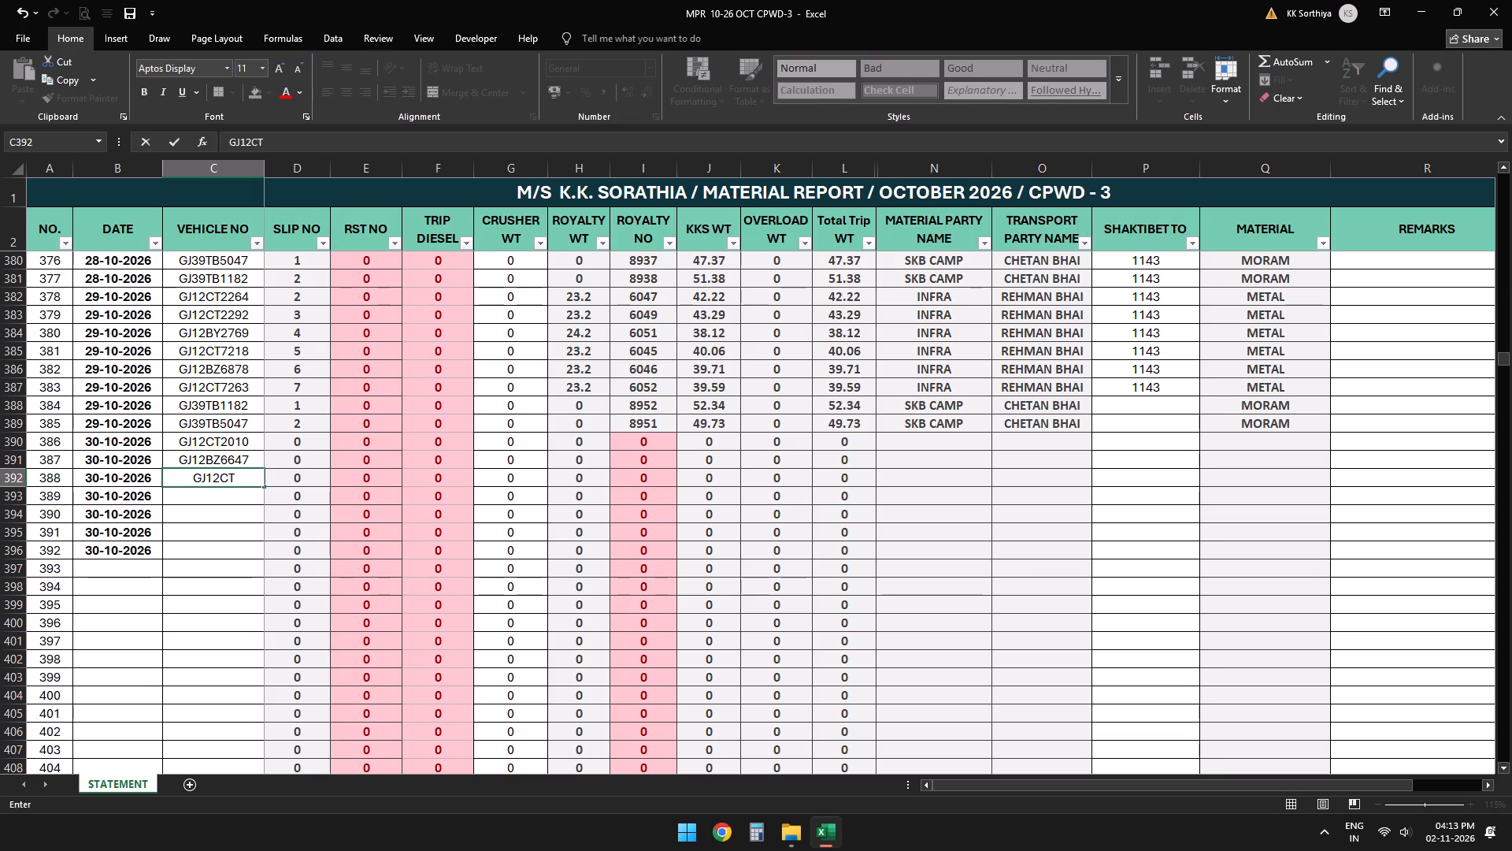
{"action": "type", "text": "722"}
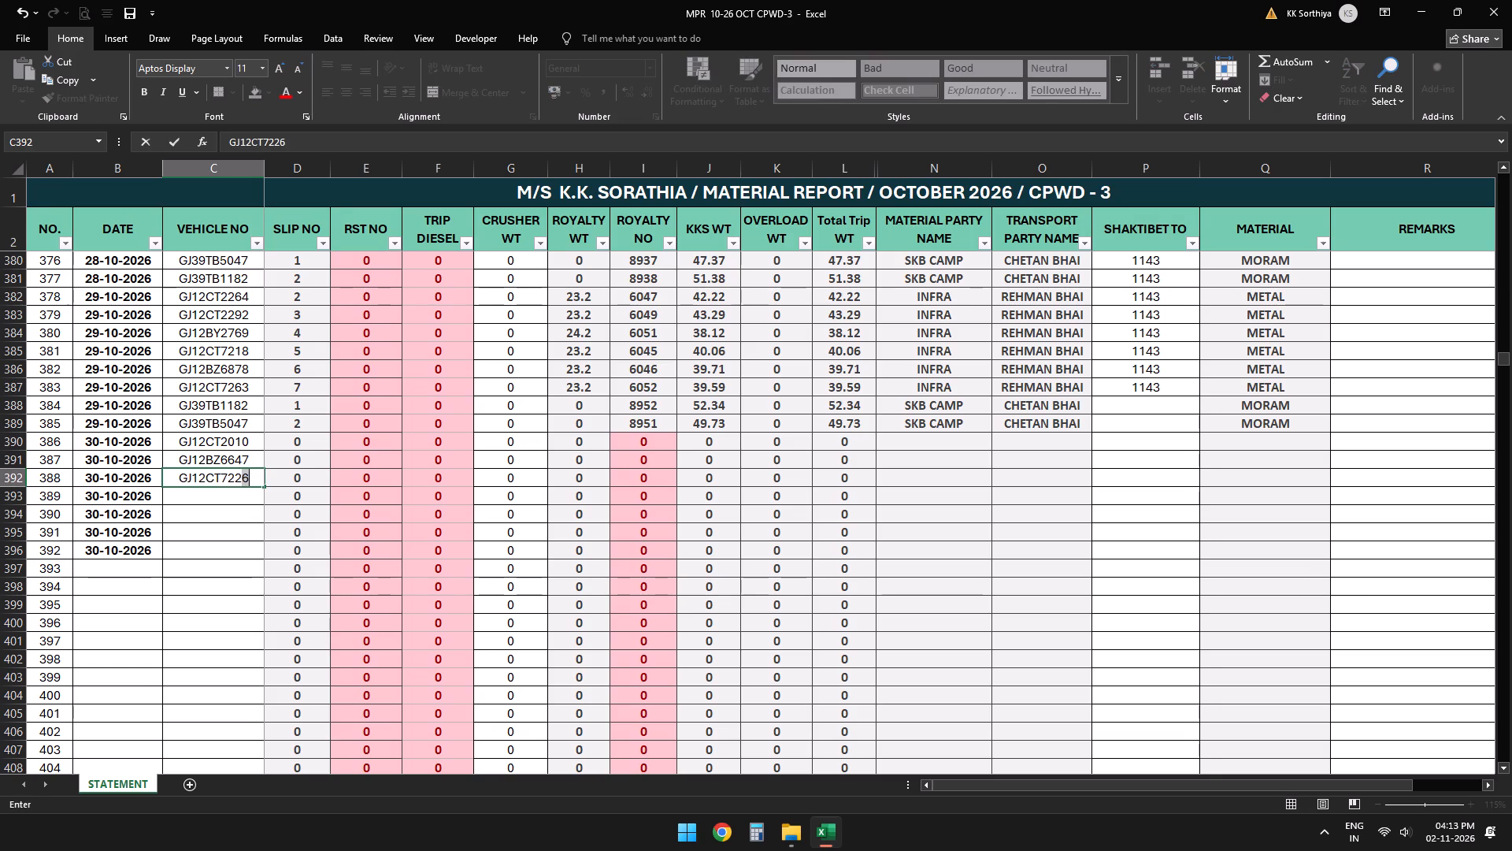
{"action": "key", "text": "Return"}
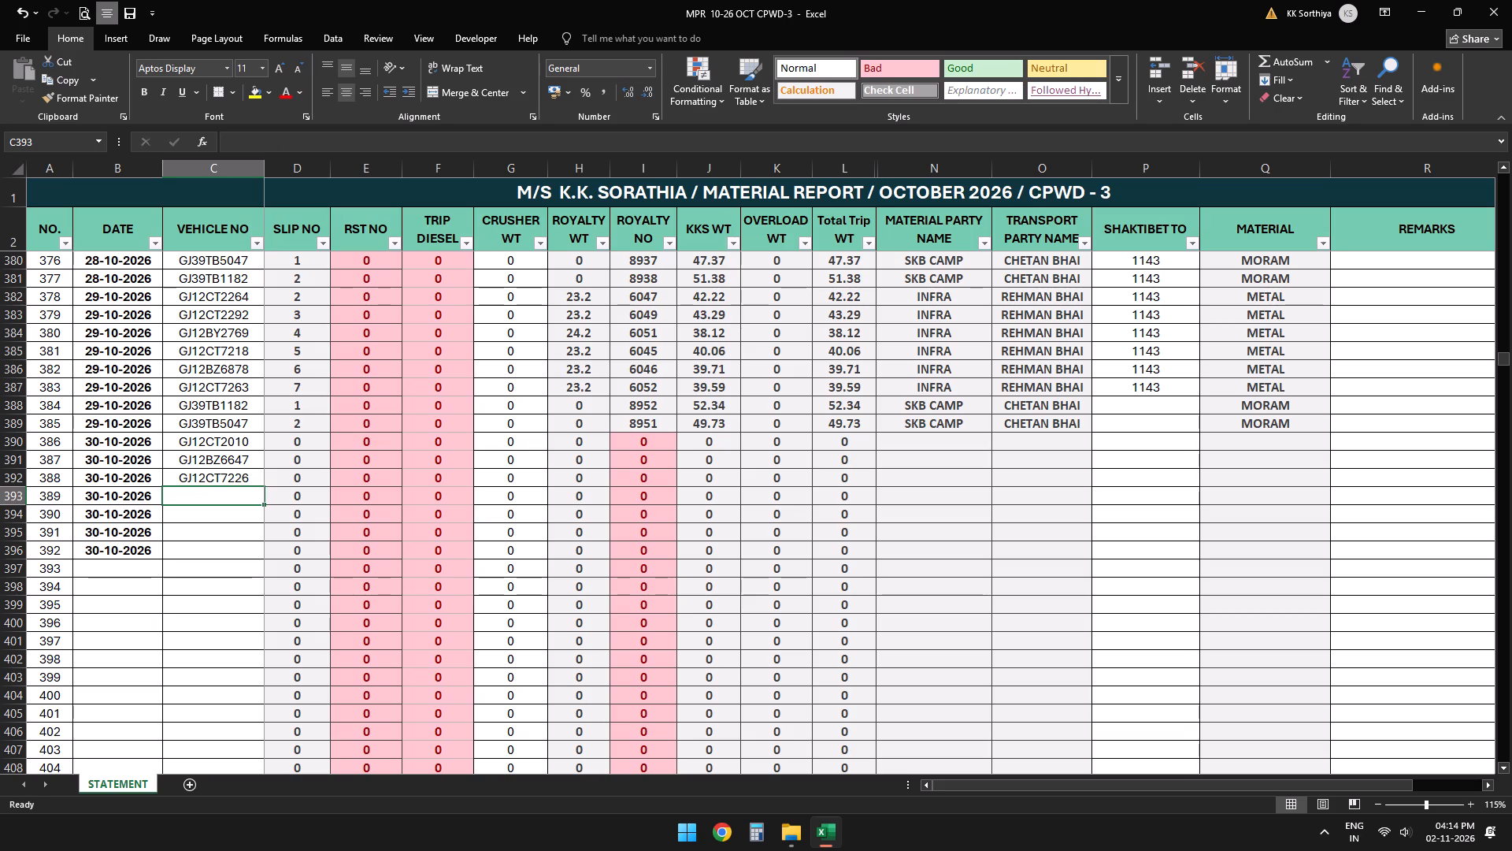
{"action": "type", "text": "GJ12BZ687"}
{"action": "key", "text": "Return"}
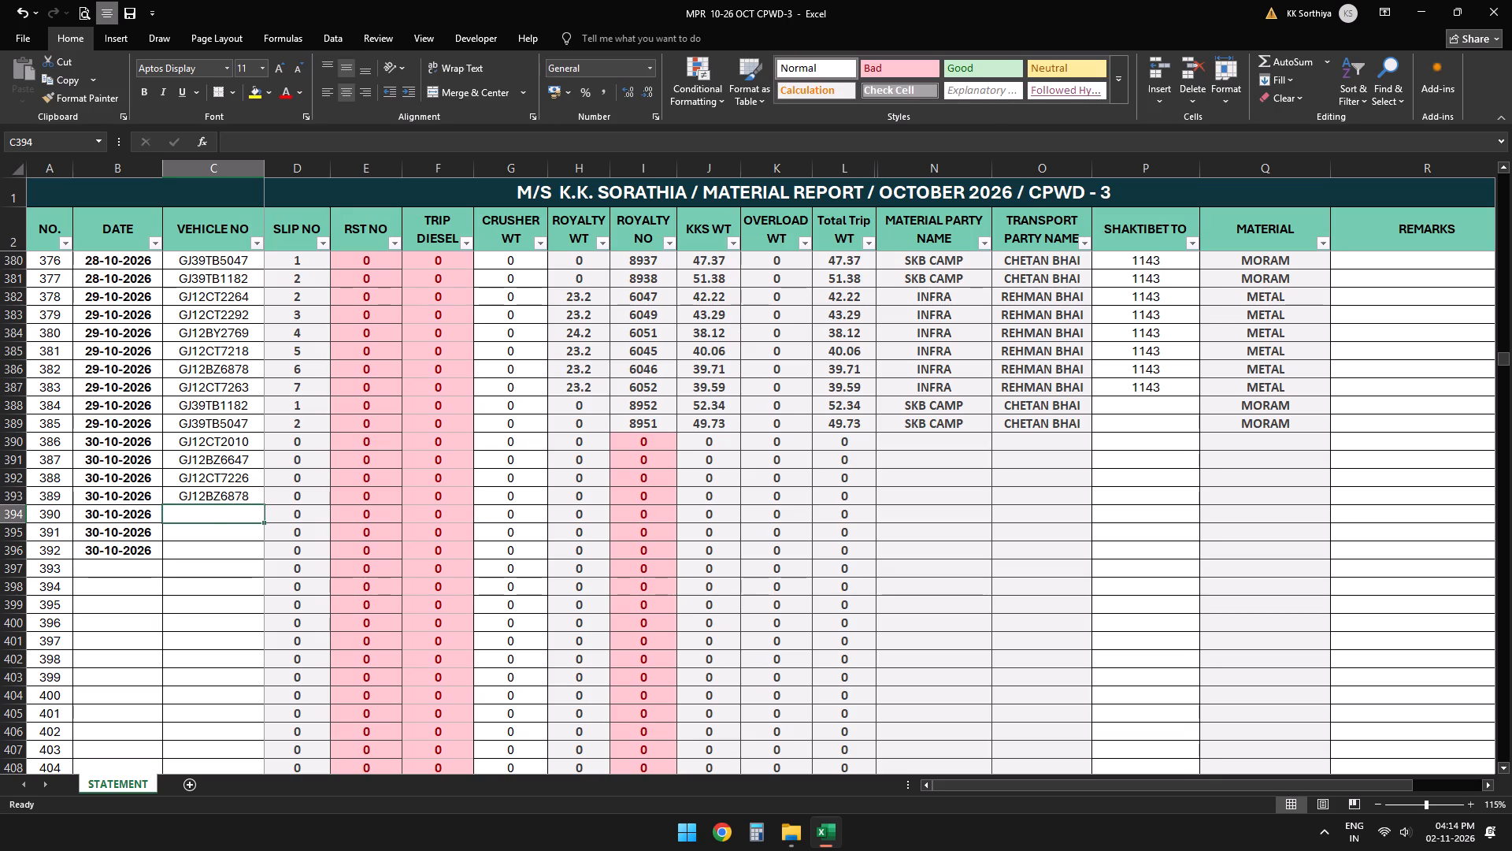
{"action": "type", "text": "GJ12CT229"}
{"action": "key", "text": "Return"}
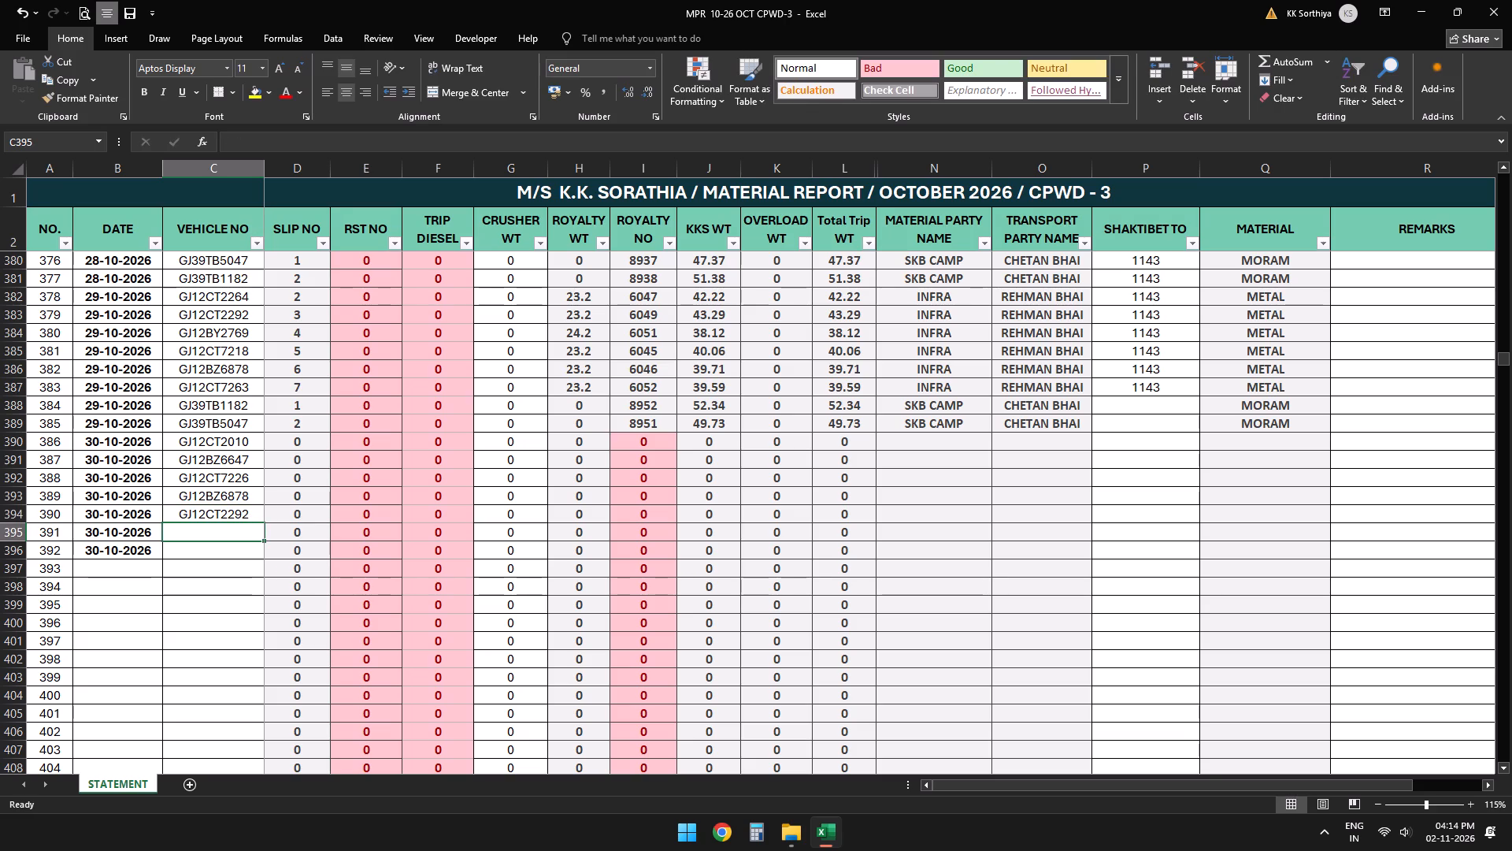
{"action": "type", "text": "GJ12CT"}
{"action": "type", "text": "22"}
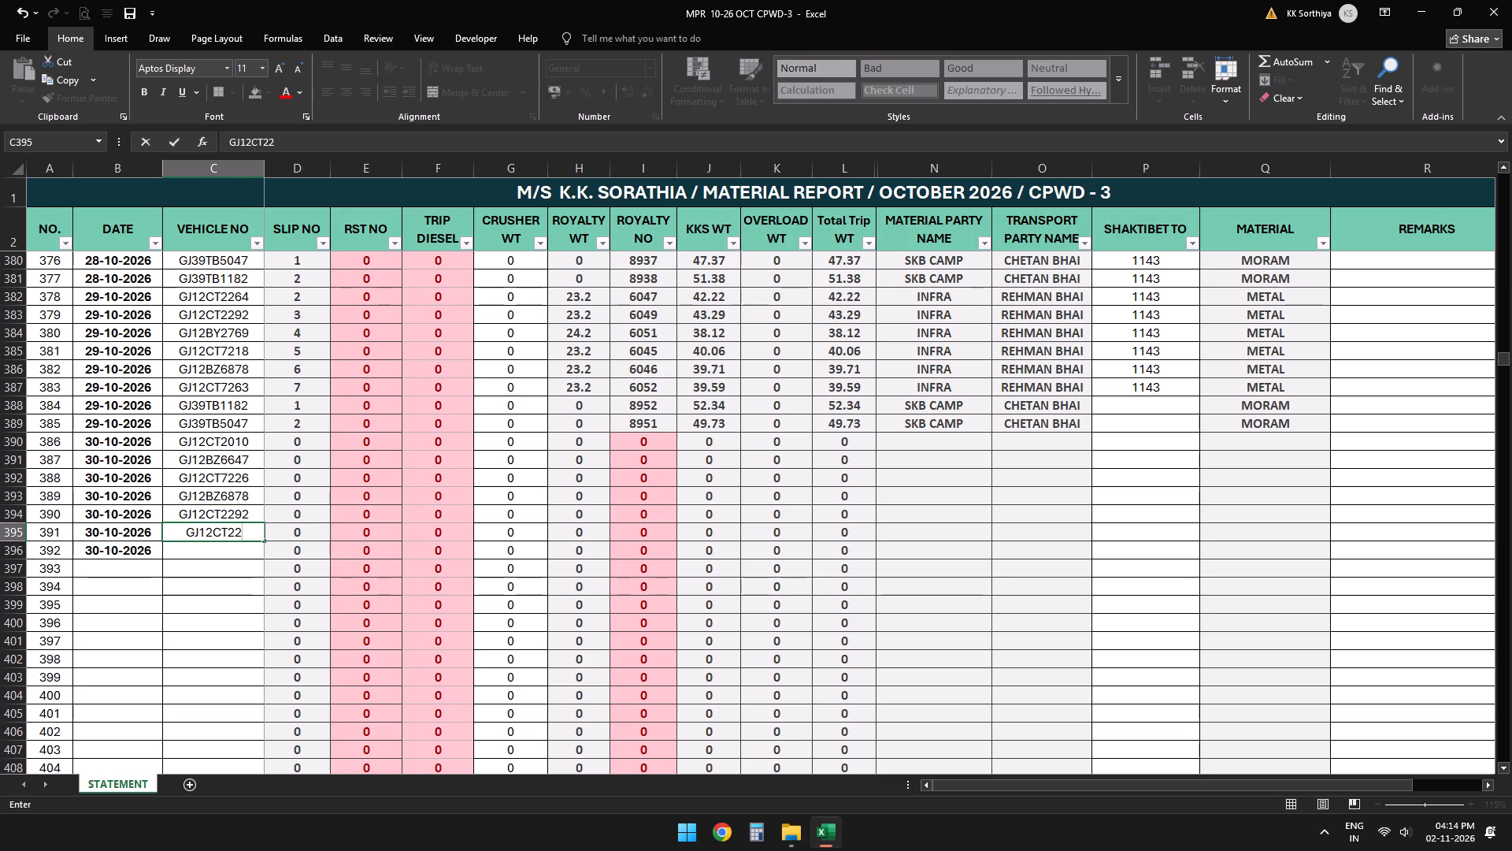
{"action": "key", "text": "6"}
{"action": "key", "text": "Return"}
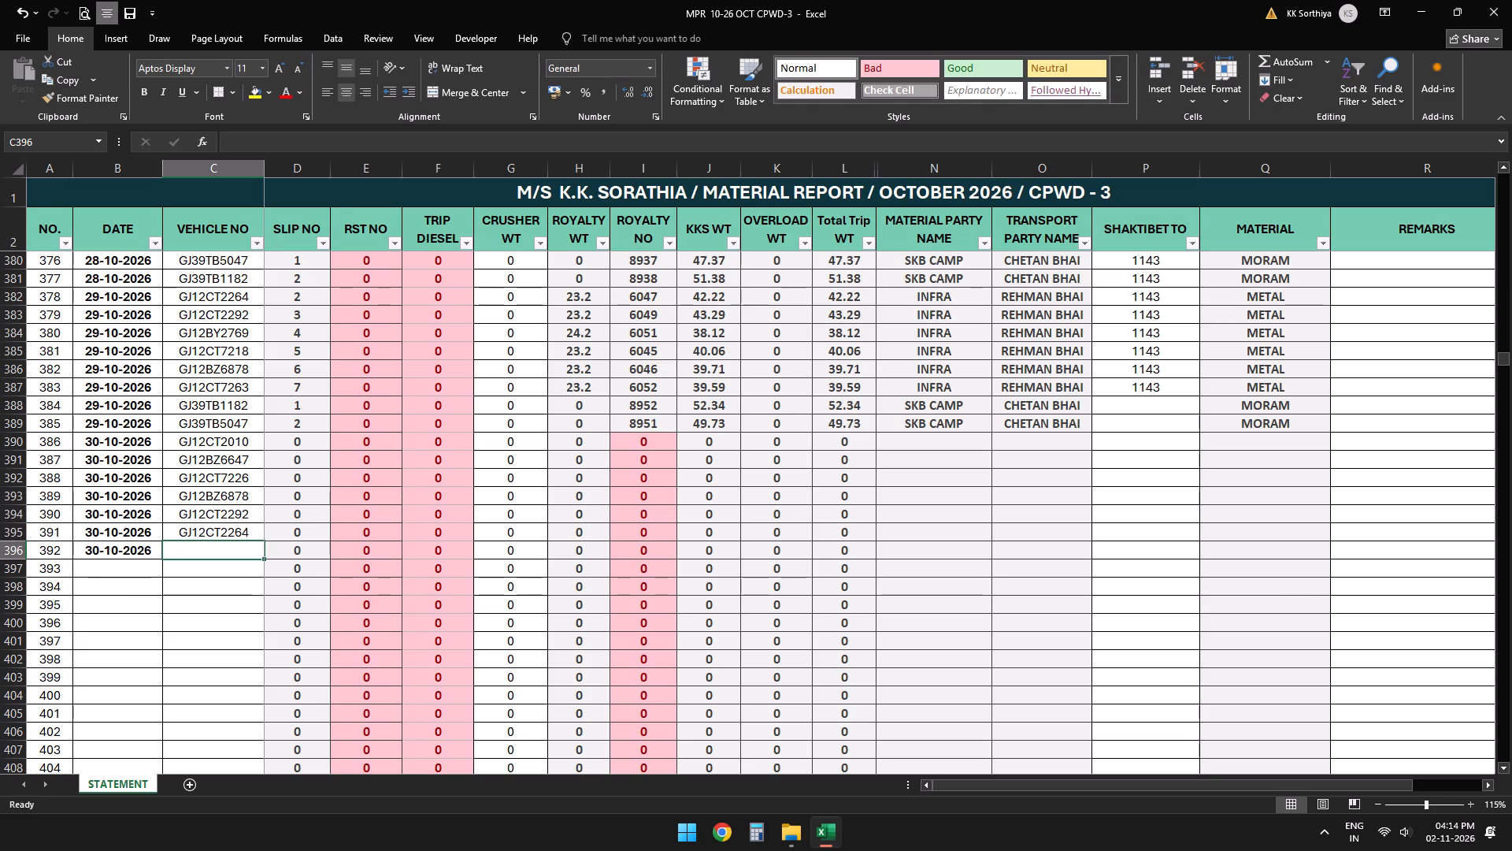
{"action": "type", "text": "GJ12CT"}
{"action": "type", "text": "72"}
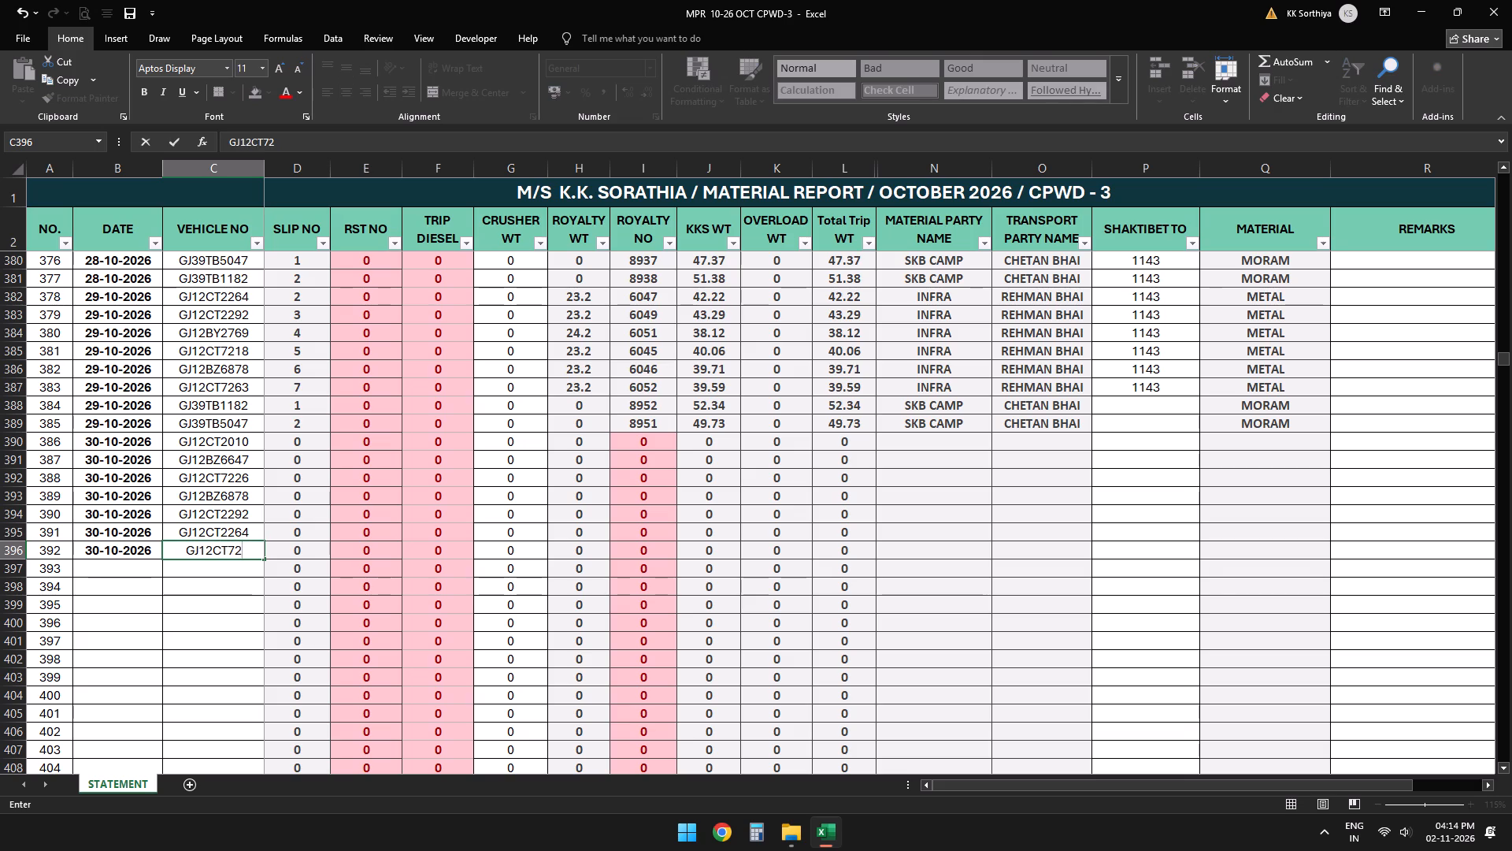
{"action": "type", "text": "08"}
Number the slips of the seven 30-10-2026 trips from 1 to 7 in the SLIP NO column.
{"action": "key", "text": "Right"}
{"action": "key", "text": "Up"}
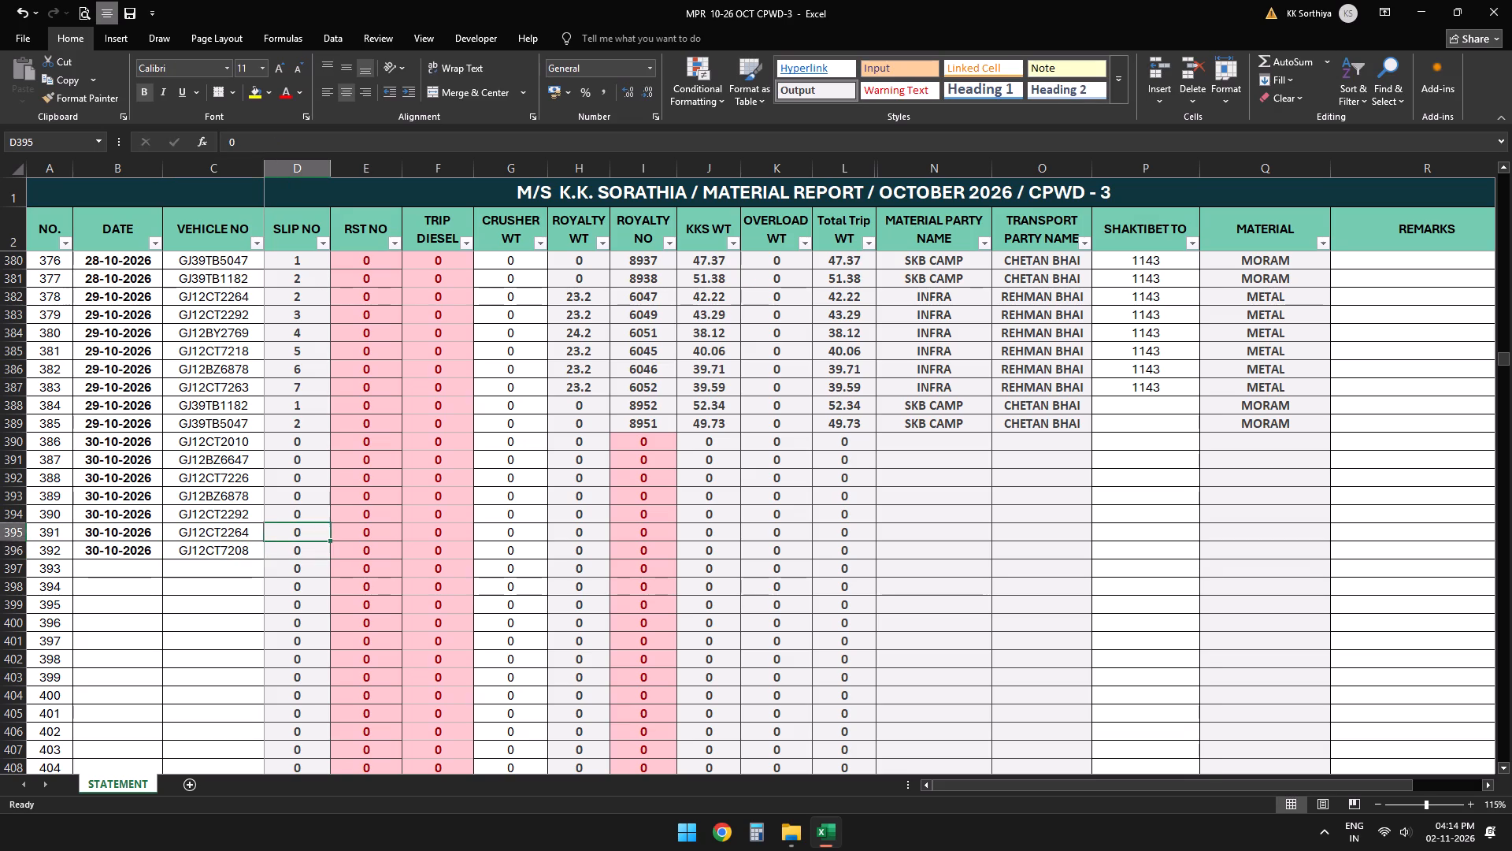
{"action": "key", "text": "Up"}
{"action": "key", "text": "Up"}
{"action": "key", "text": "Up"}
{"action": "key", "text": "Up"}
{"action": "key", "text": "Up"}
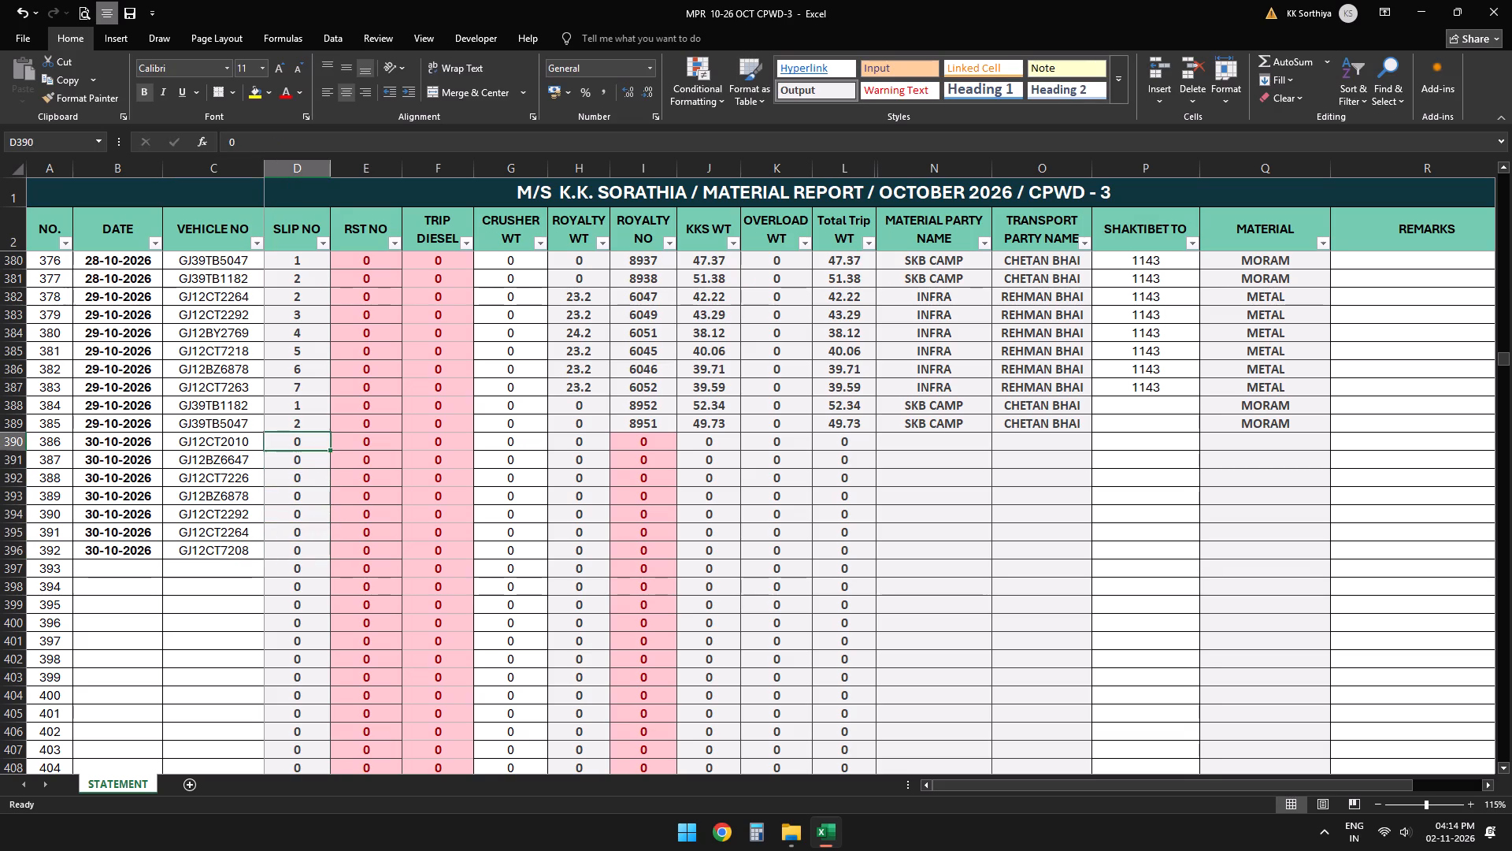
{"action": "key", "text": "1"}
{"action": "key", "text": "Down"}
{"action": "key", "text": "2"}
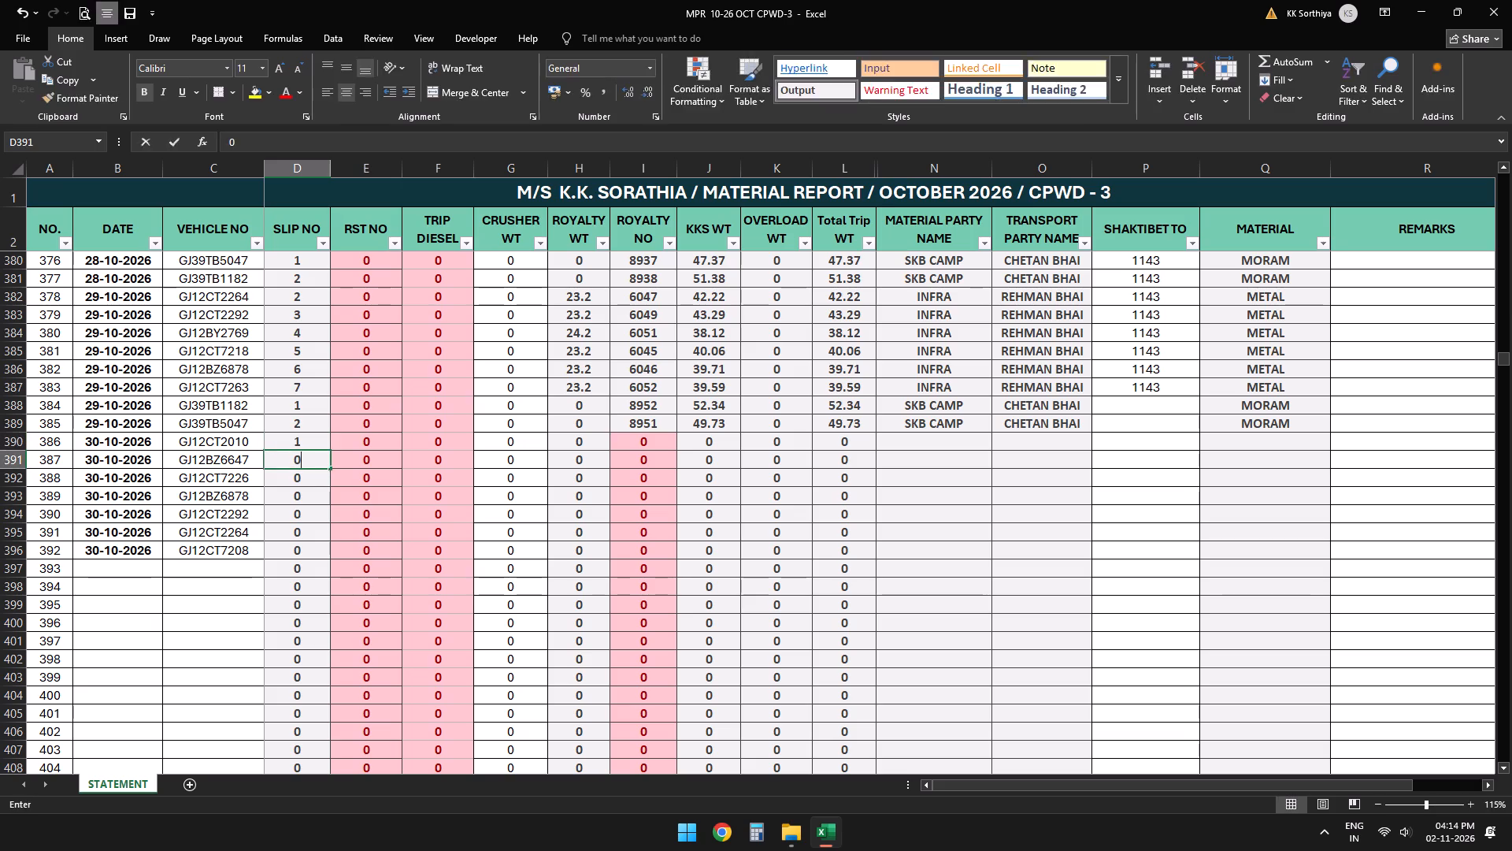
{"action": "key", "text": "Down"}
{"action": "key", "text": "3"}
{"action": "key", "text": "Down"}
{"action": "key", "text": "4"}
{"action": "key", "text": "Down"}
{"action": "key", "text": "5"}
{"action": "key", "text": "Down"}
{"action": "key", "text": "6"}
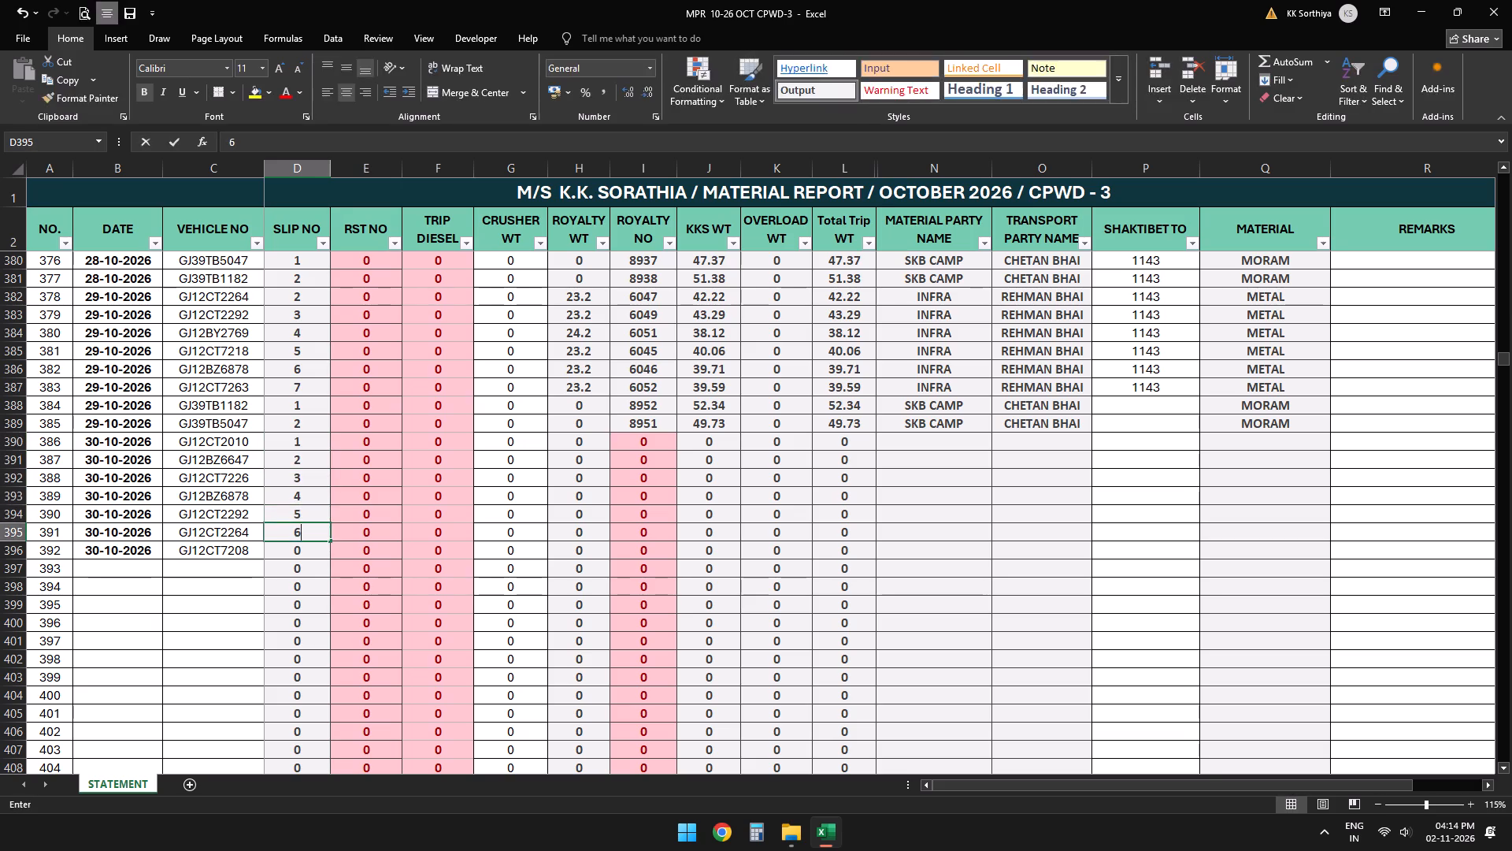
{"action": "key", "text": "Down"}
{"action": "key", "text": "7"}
Go to the ROYALTY NO cell of the first 30-10-2026 trip, NO. 386.
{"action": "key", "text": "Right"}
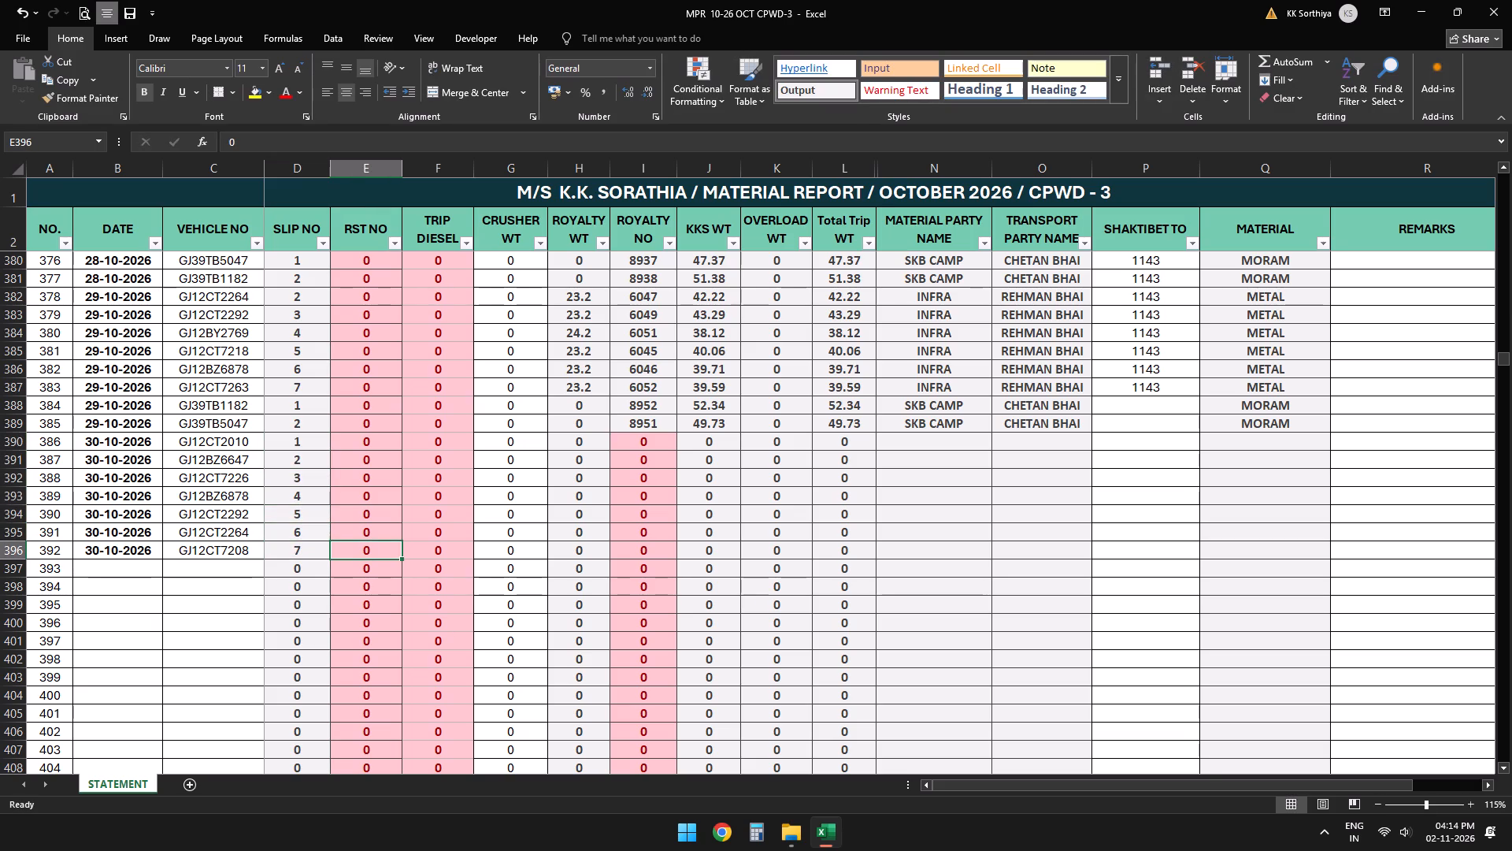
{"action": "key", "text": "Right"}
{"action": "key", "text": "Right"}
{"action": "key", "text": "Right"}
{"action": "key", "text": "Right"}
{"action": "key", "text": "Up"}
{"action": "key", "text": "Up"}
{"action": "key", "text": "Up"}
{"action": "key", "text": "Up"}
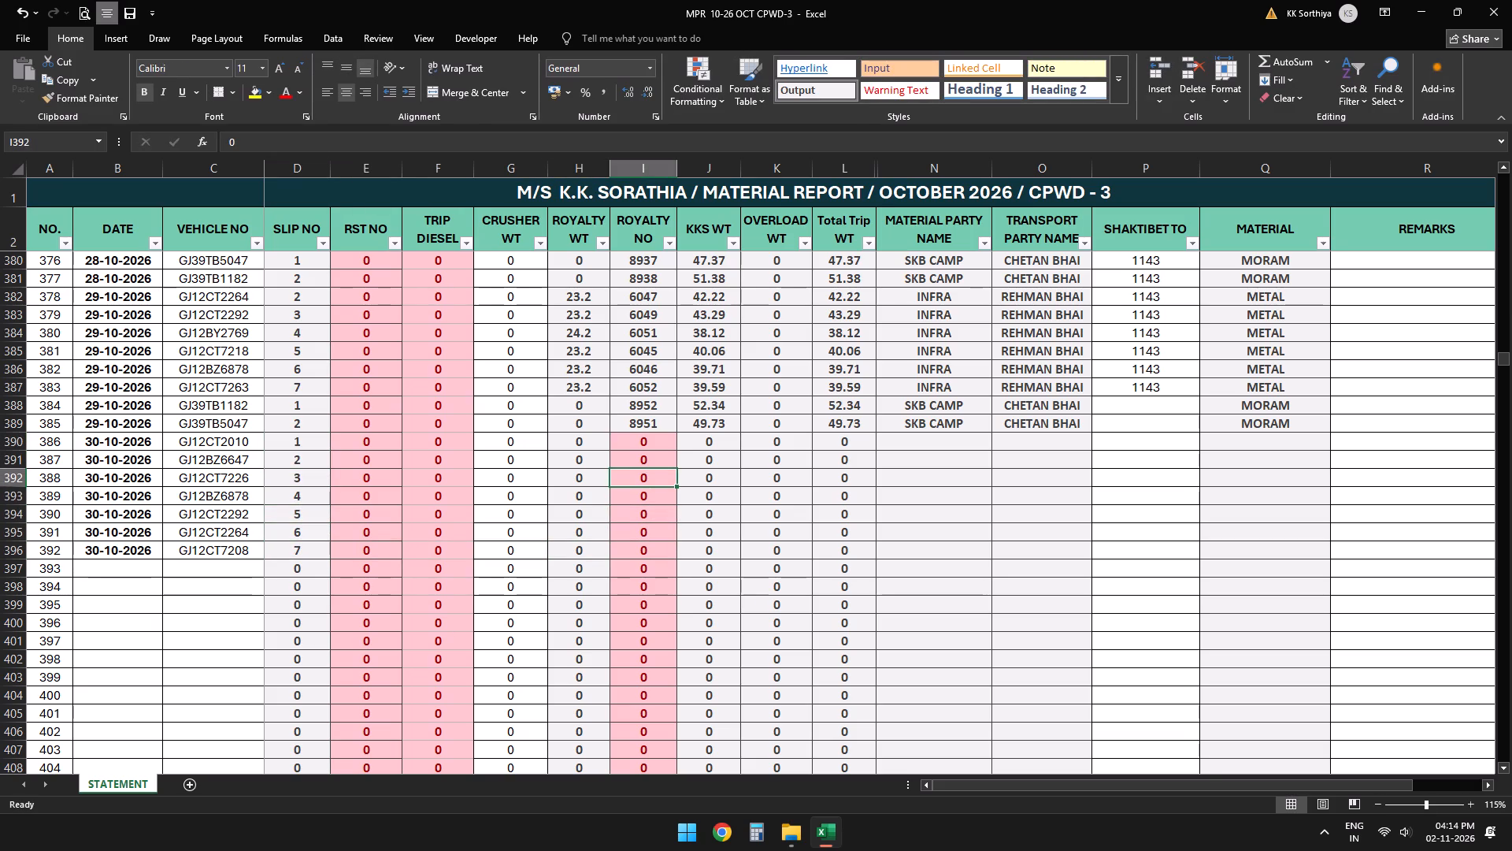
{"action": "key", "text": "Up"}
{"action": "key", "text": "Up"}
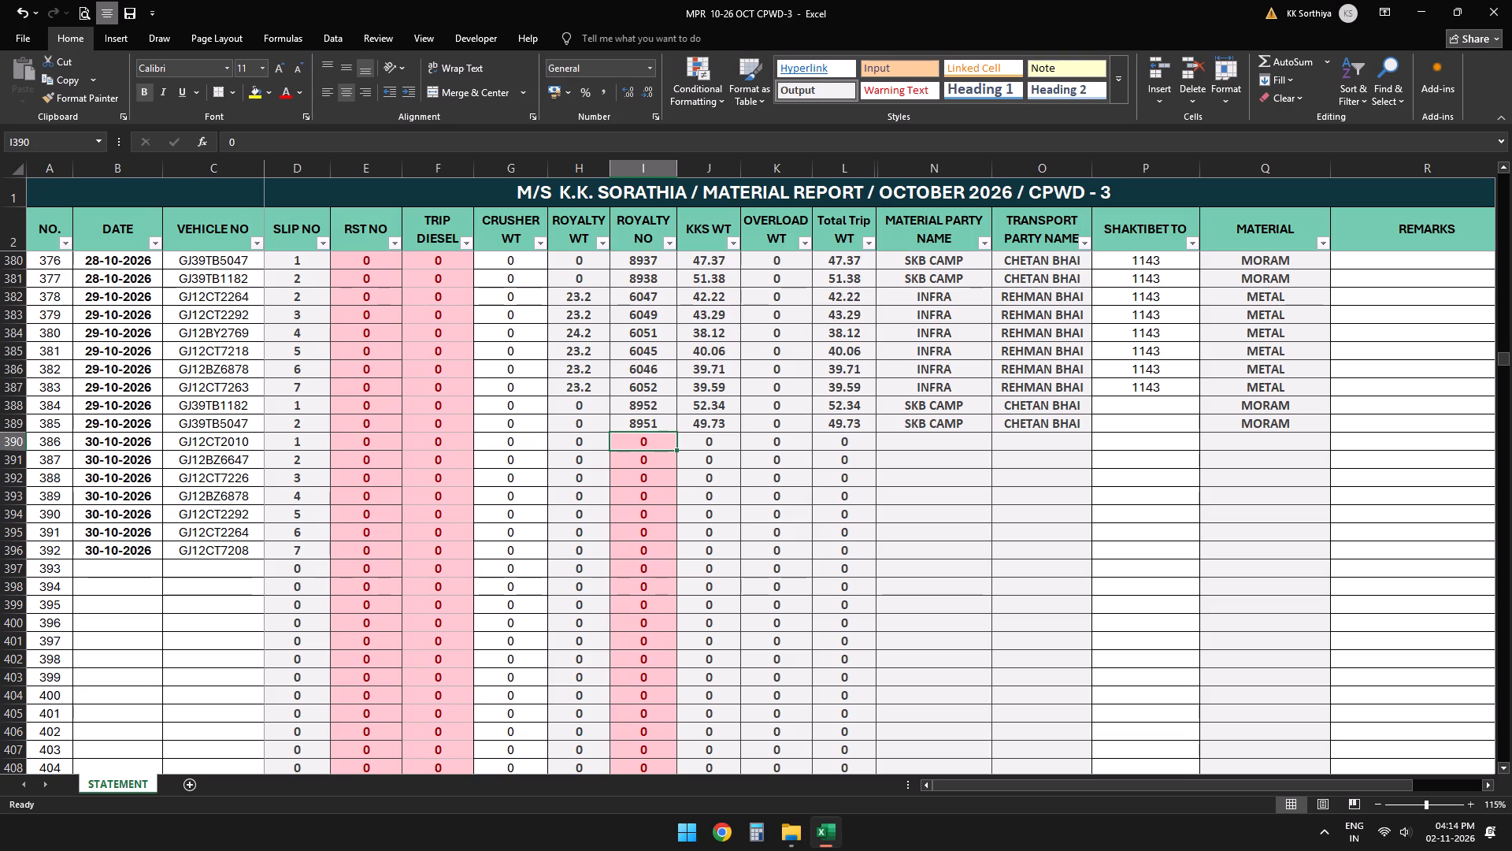
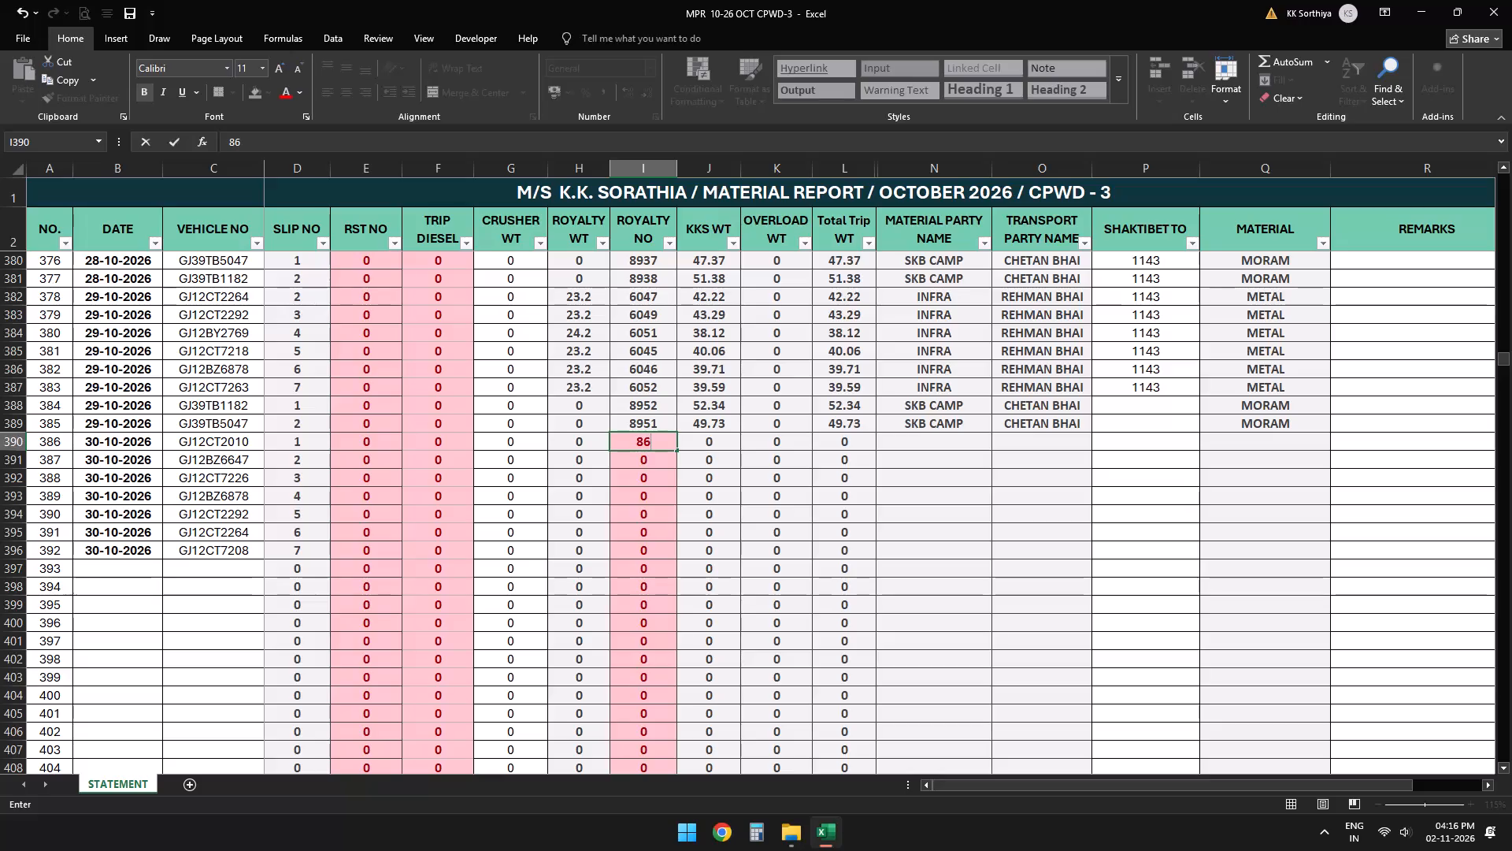
Enter royalty numbers 86077, 8962, 8961 and 8960 for trips NO. 386 to 389.
{"action": "key", "text": "0"}
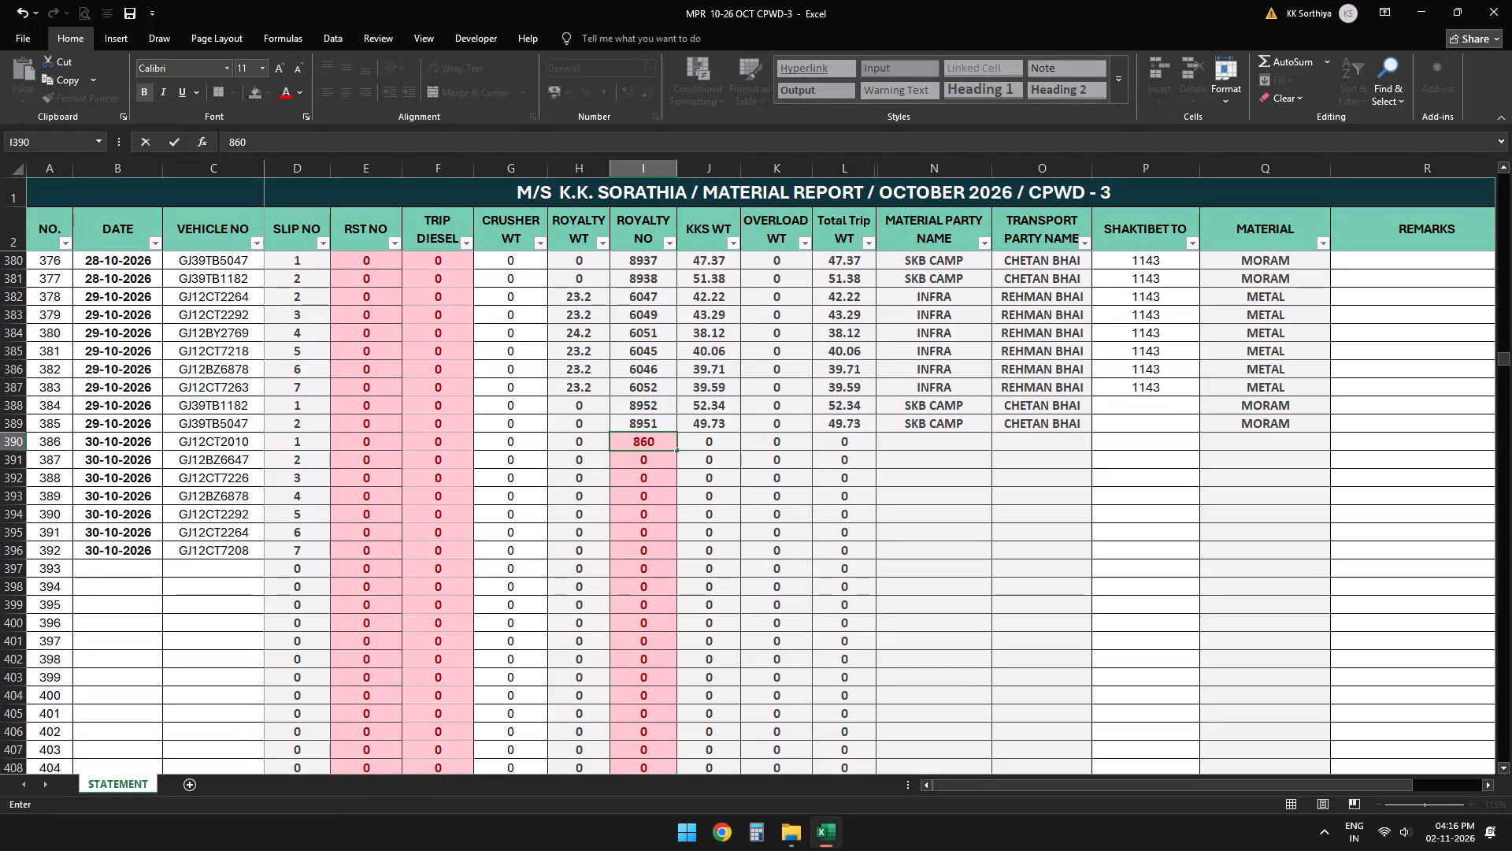
{"action": "type", "text": "77"}
{"action": "key", "text": "Down"}
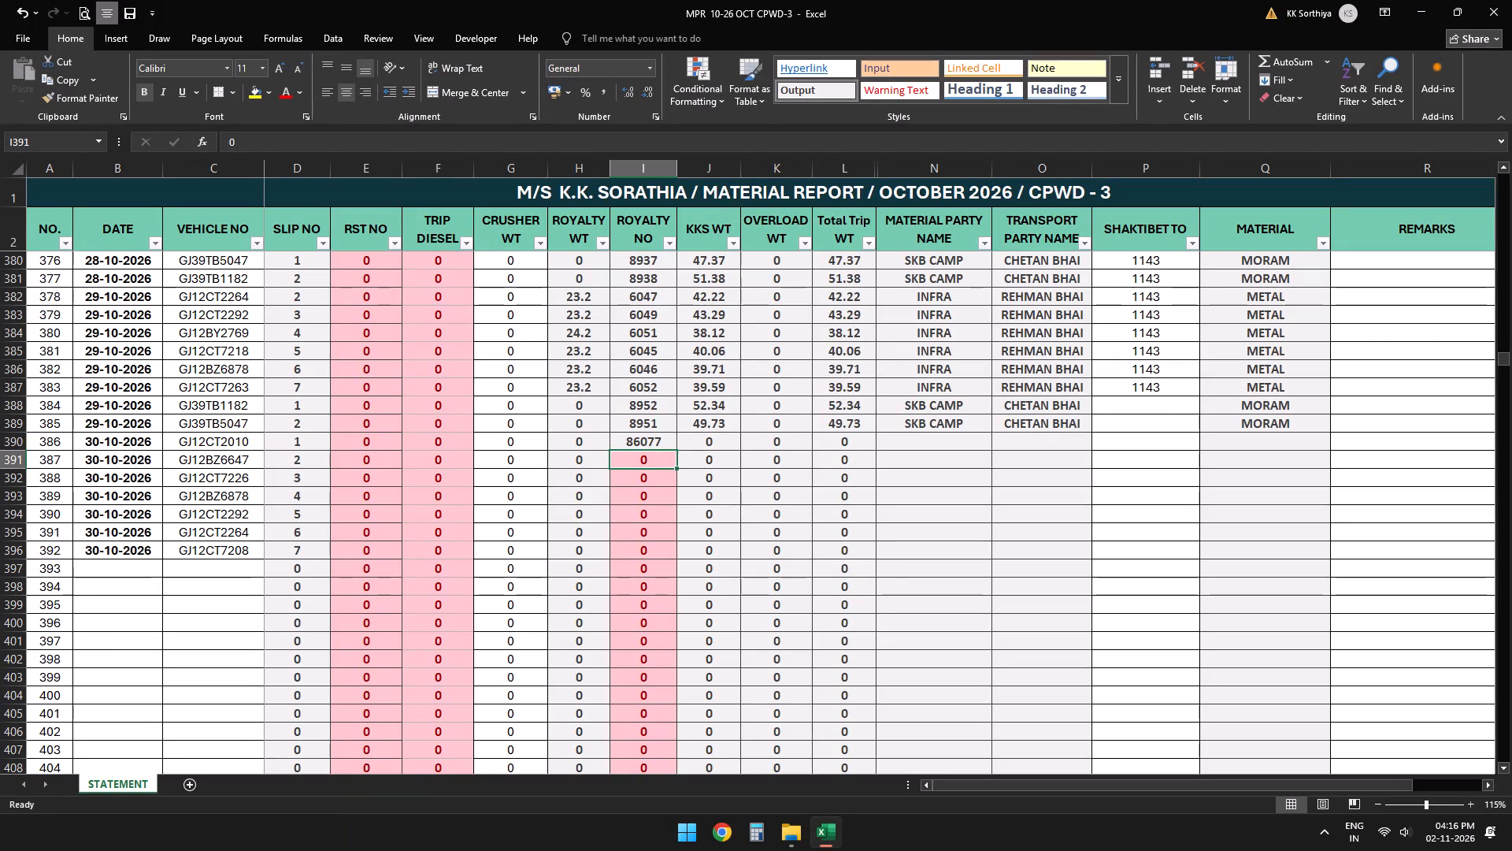
{"action": "type", "text": "89"}
{"action": "type", "text": "62"}
{"action": "key", "text": "Down"}
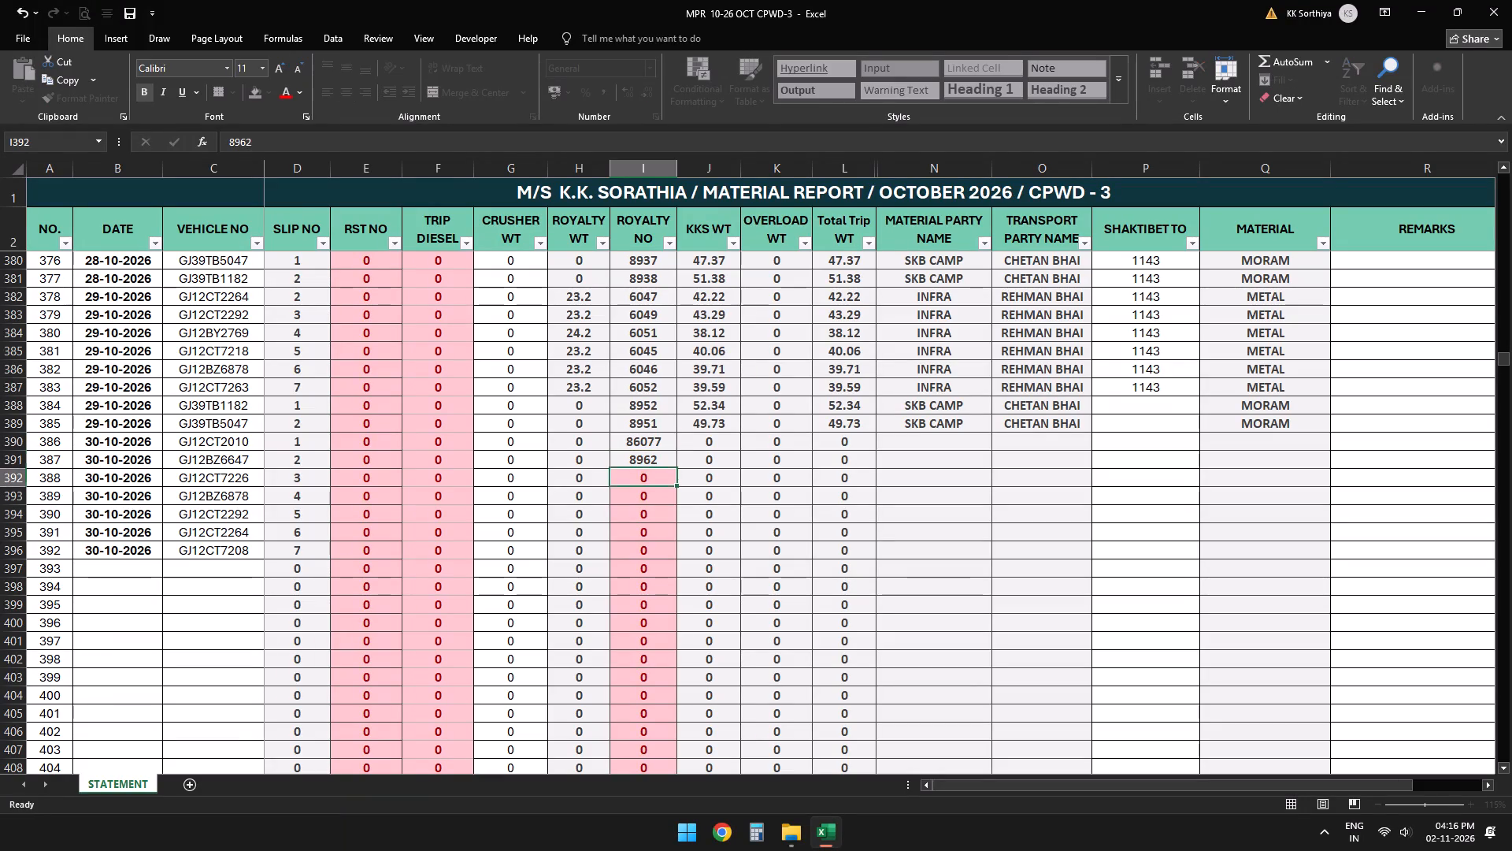
{"action": "type", "text": "89"}
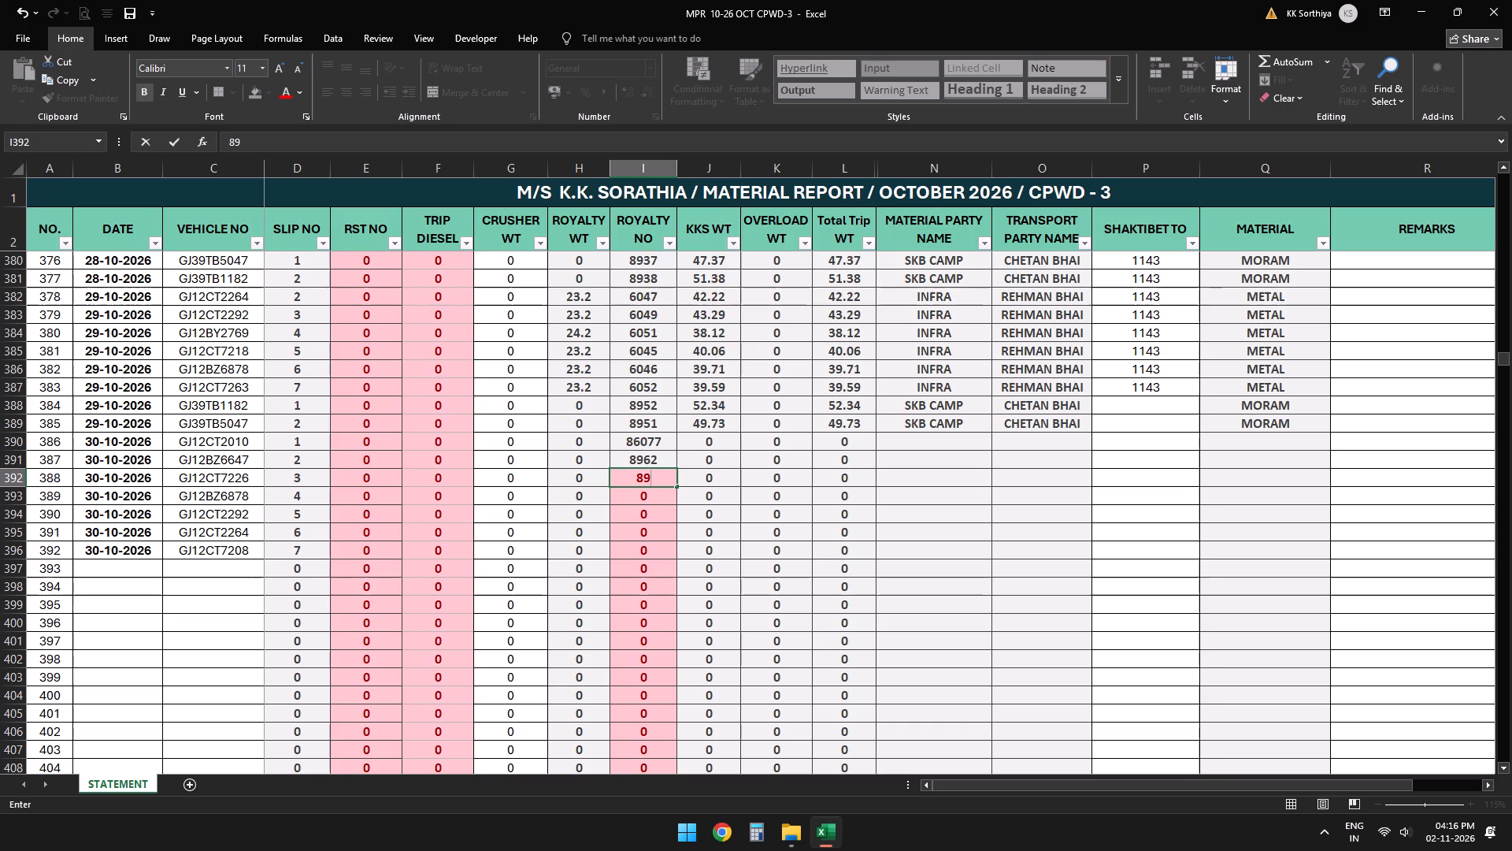
{"action": "type", "text": "61"}
{"action": "key", "text": "Down"}
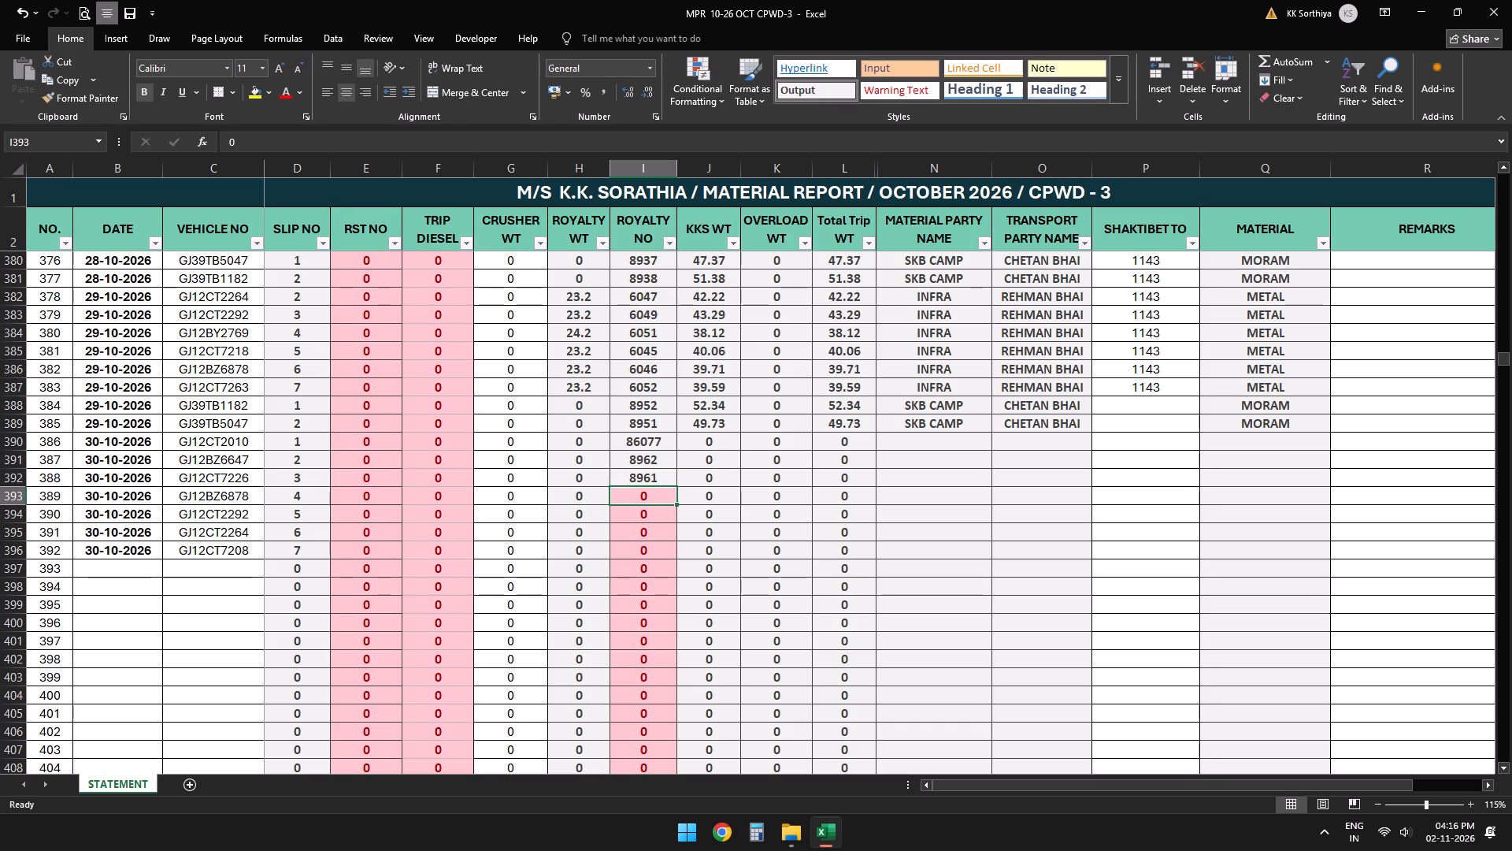
{"action": "type", "text": "8960"}
{"action": "key", "text": "Down"}
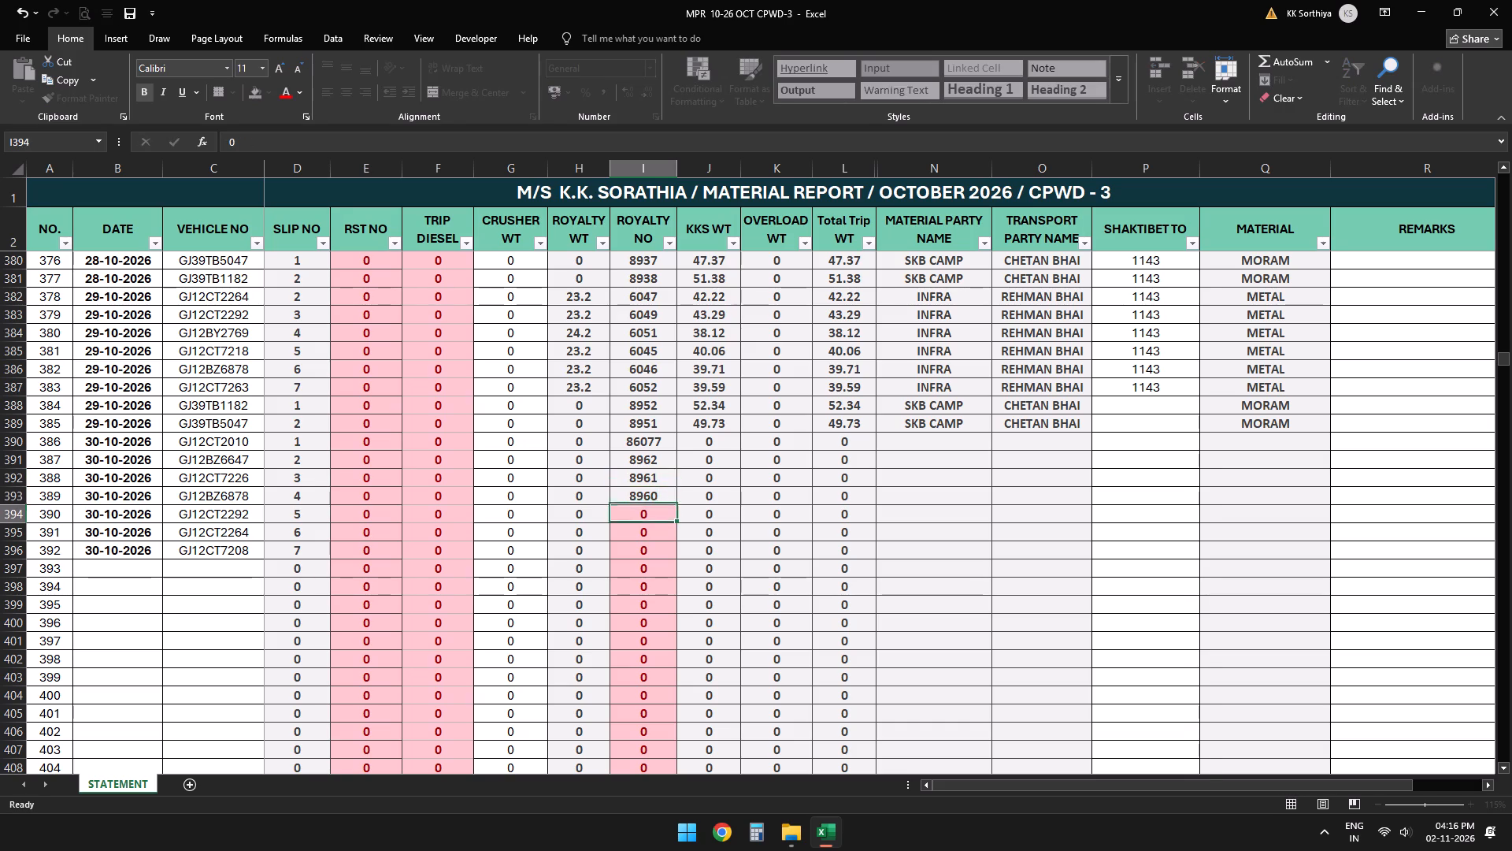
Enter royalty numbers 8959, 8958 and 8957 for trips NO. 390 to 392.
{"action": "type", "text": "8959"}
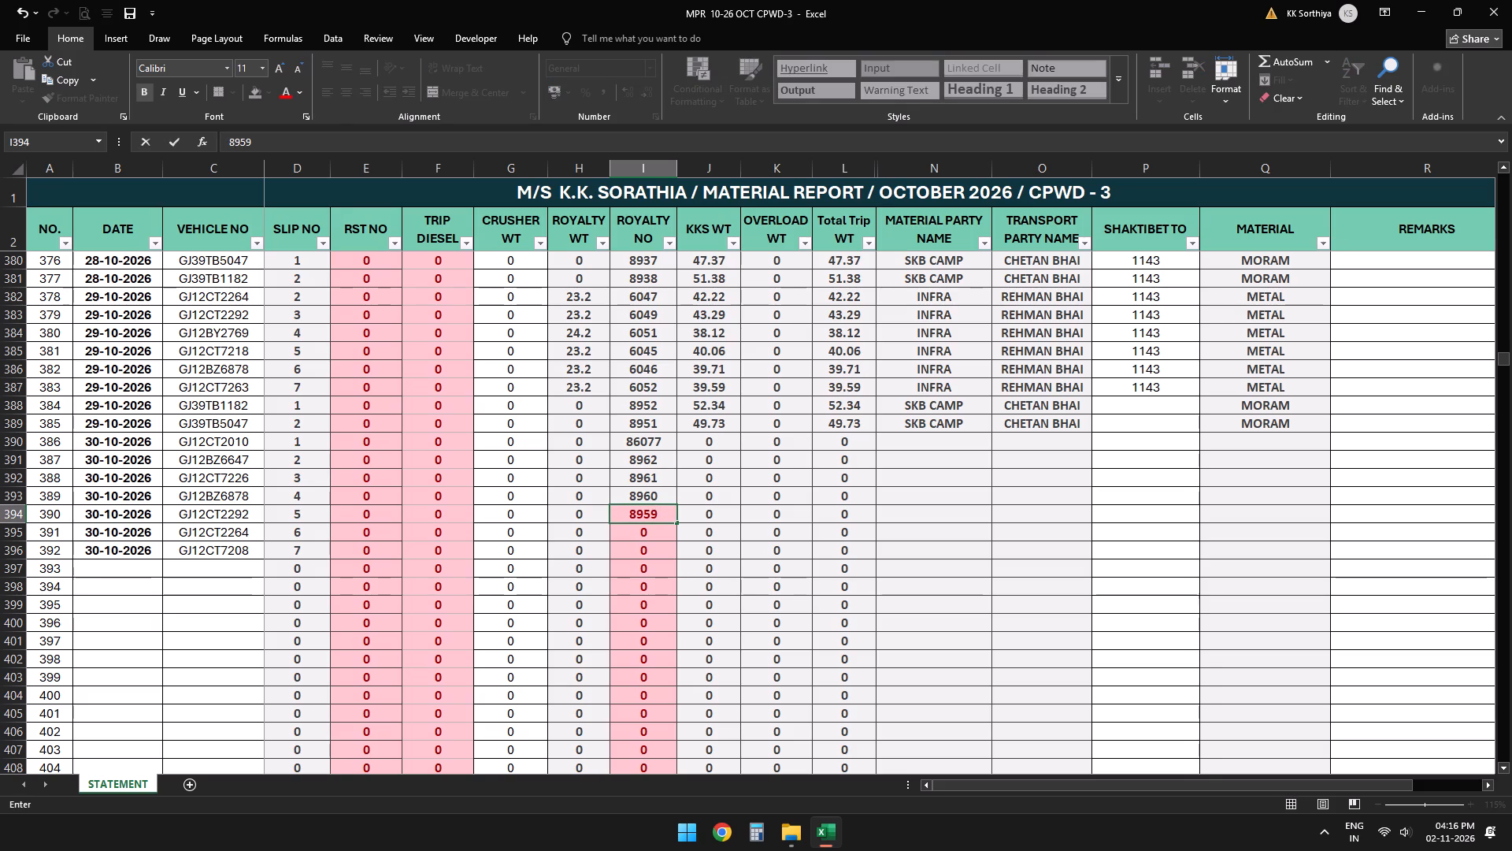
{"action": "key", "text": "Down"}
{"action": "type", "text": "8958"}
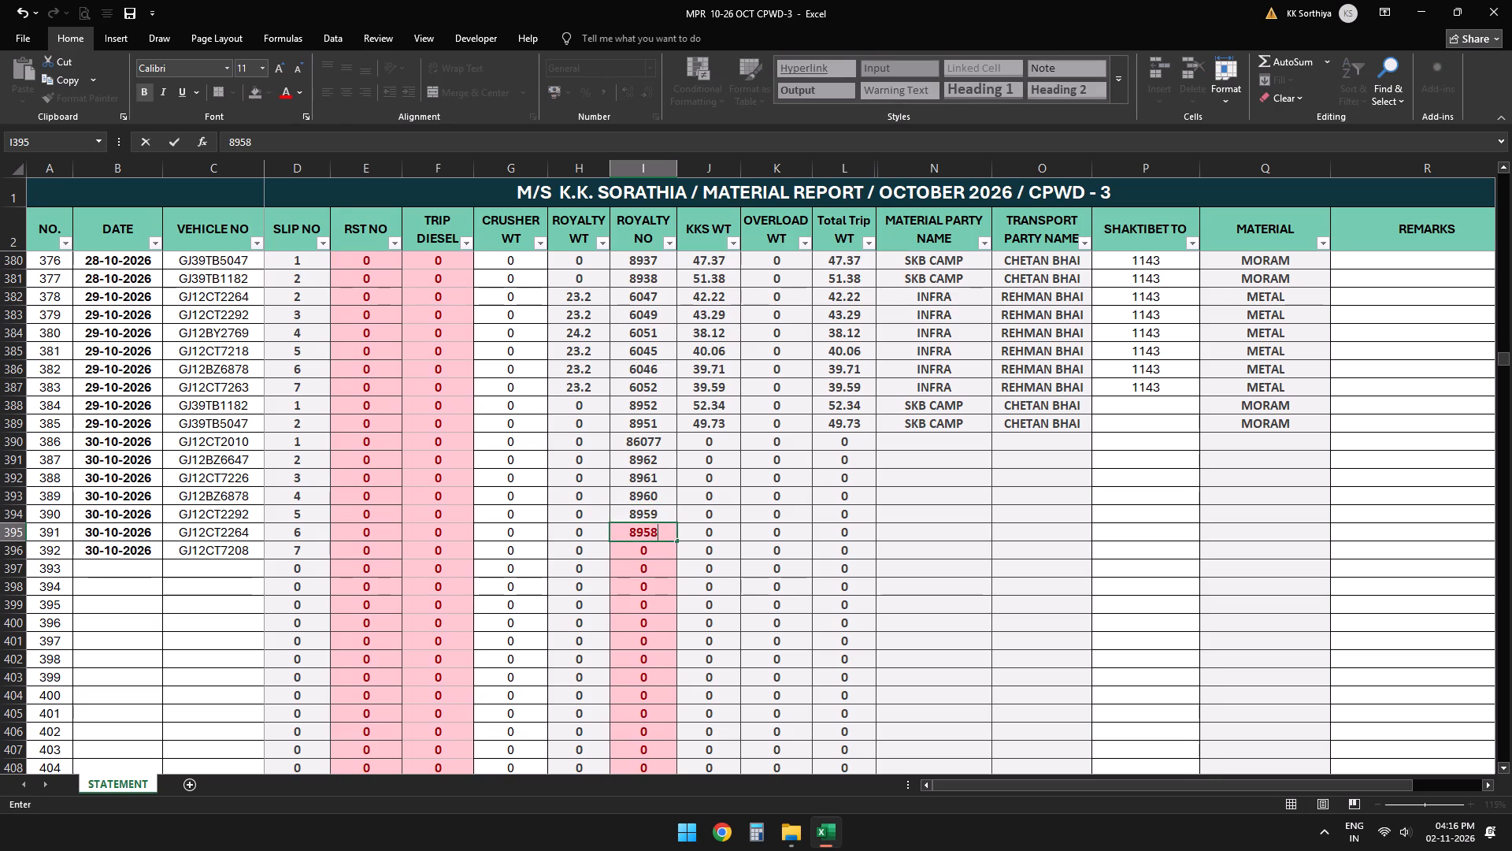
{"action": "key", "text": "Down"}
{"action": "type", "text": "8957"}
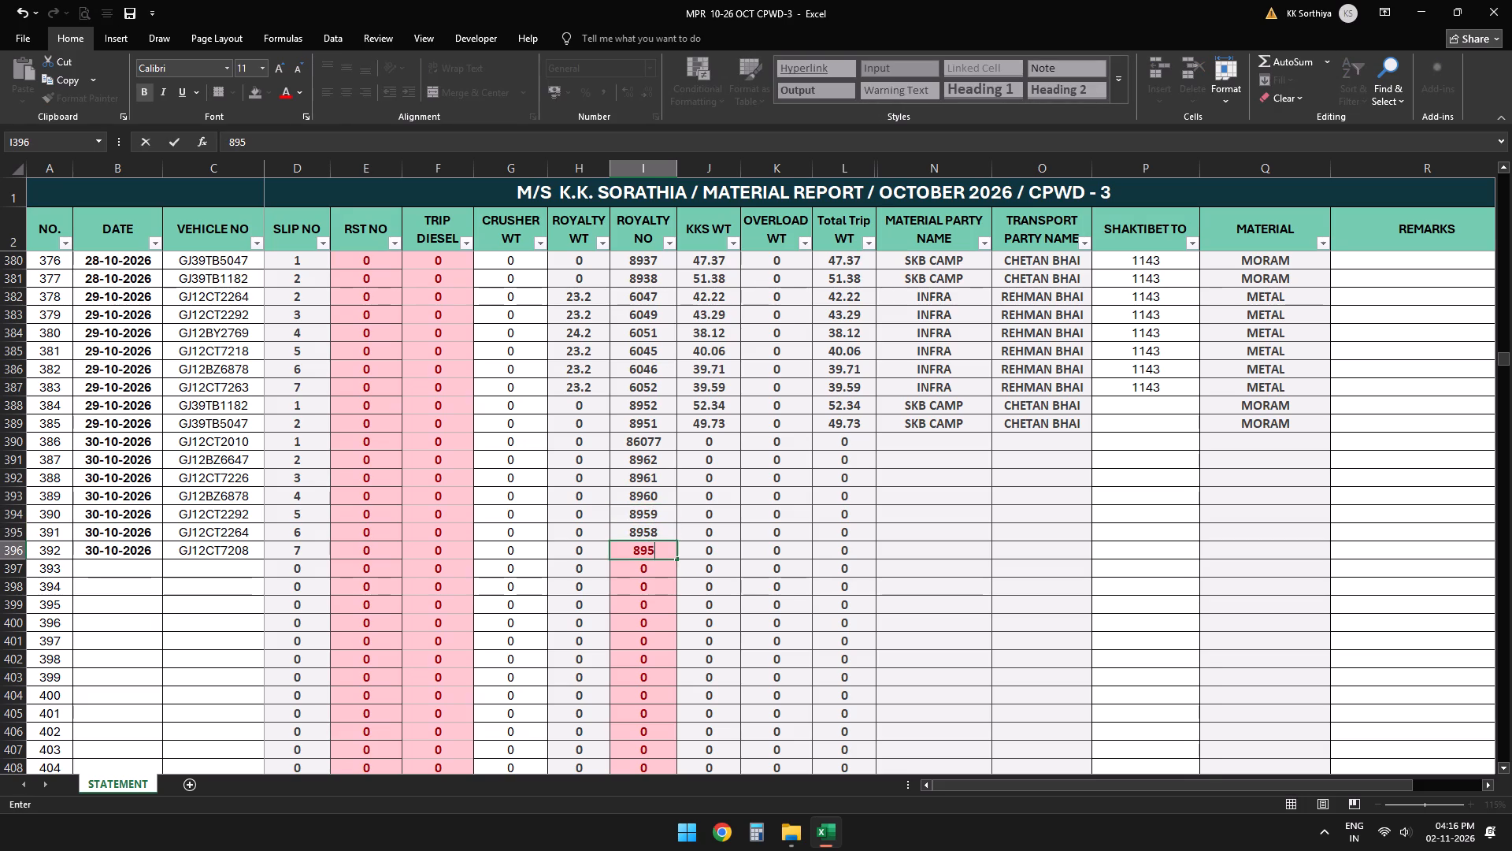
{"action": "key", "text": "Right"}
Enter a ROYALTY WT of 23.2 for each of the seven 30-10-2026 trips, NO. 386 to 392.
{"action": "key", "text": "Left"}
{"action": "key", "text": "Up"}
{"action": "key", "text": "Left"}
{"action": "key", "text": "Up"}
{"action": "key", "text": "Up"}
{"action": "key", "text": "Up"}
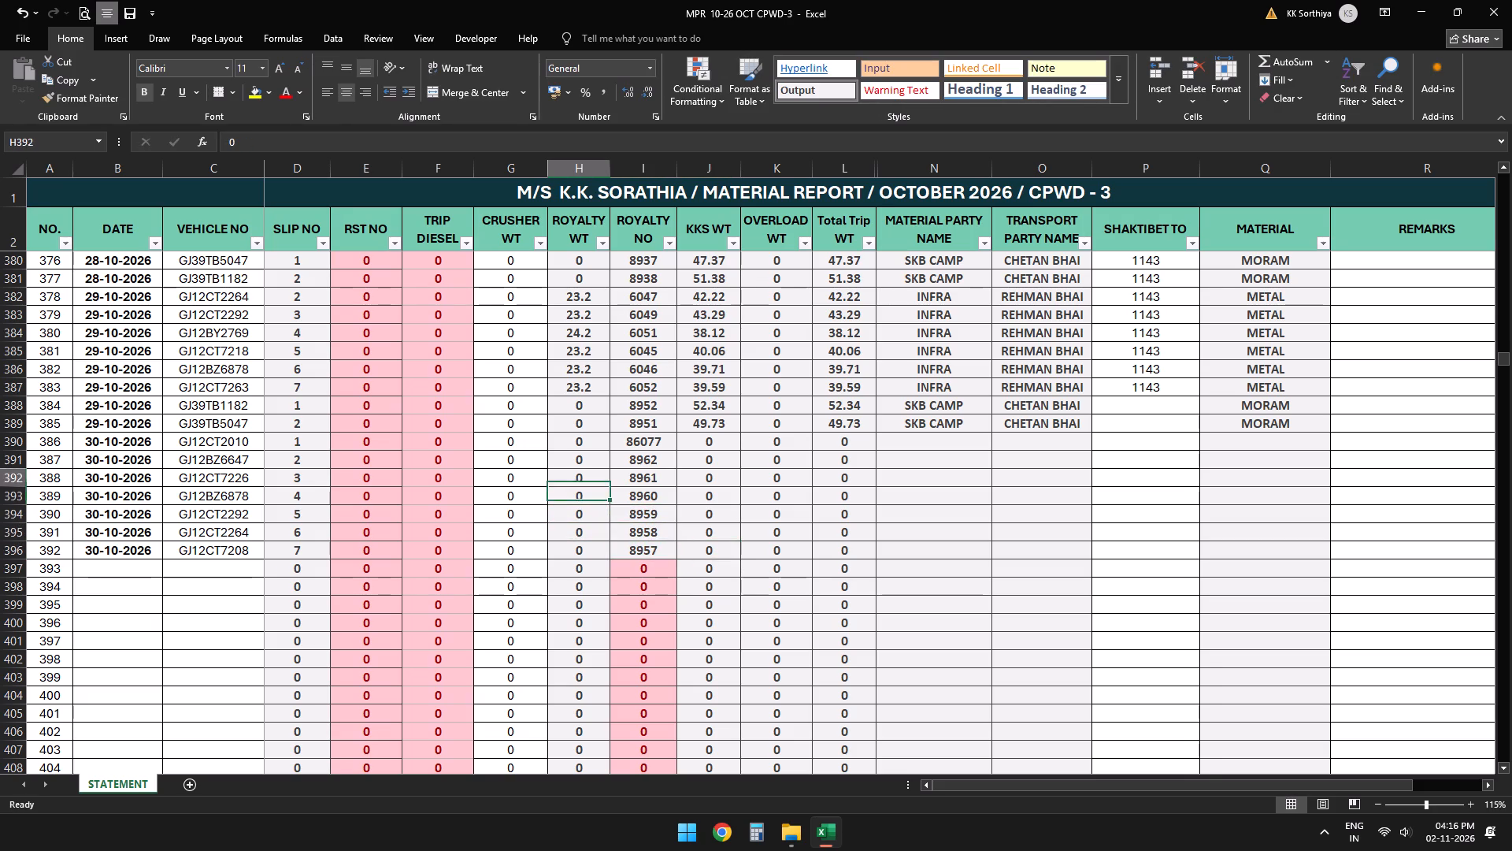
{"action": "key", "text": "Up"}
{"action": "key", "text": "Up"}
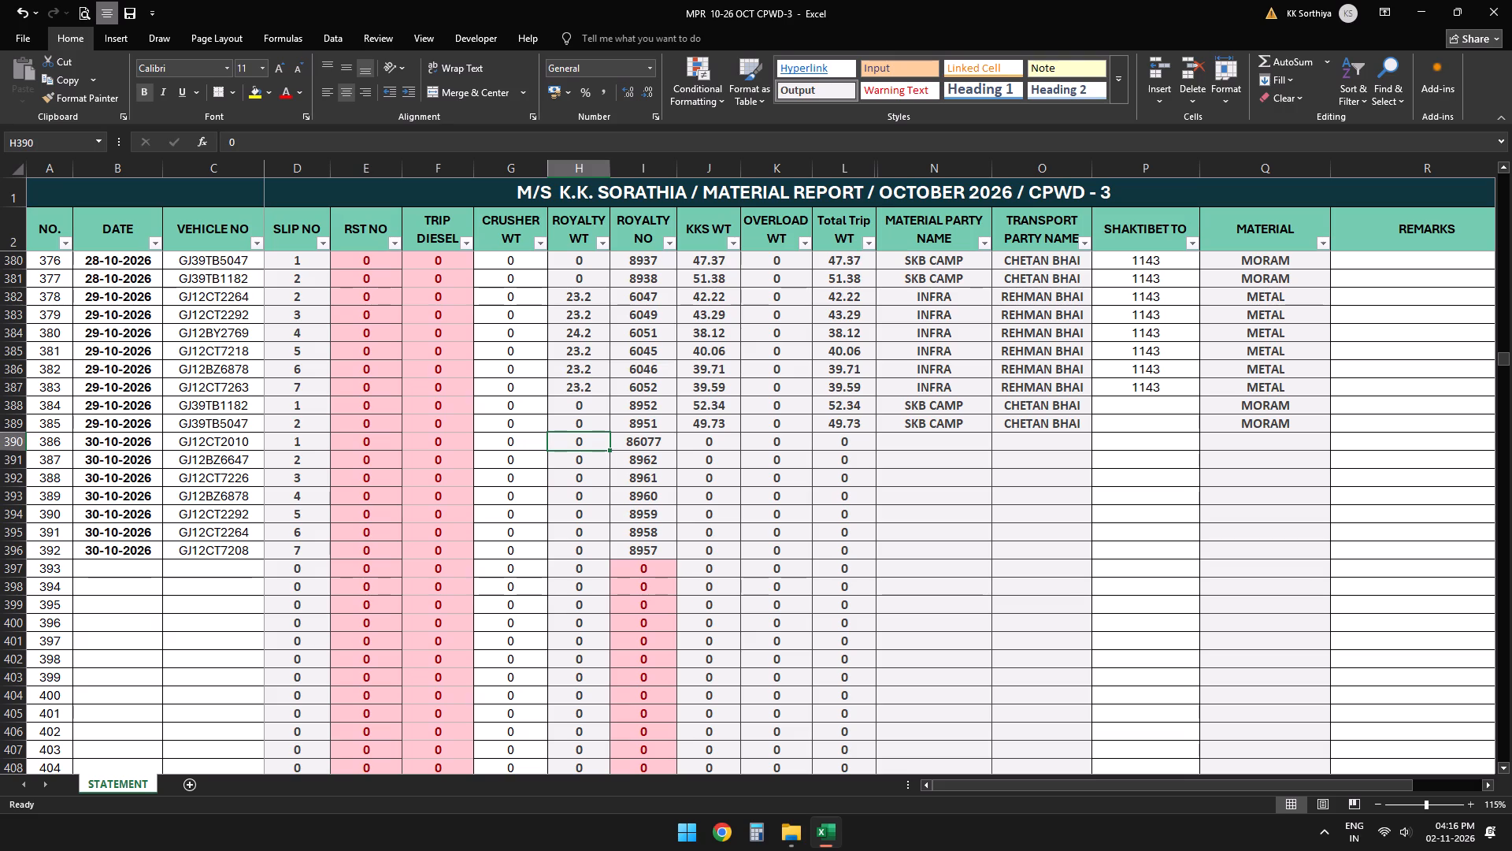
{"action": "type", "text": "23.2"}
{"action": "key", "text": "Down"}
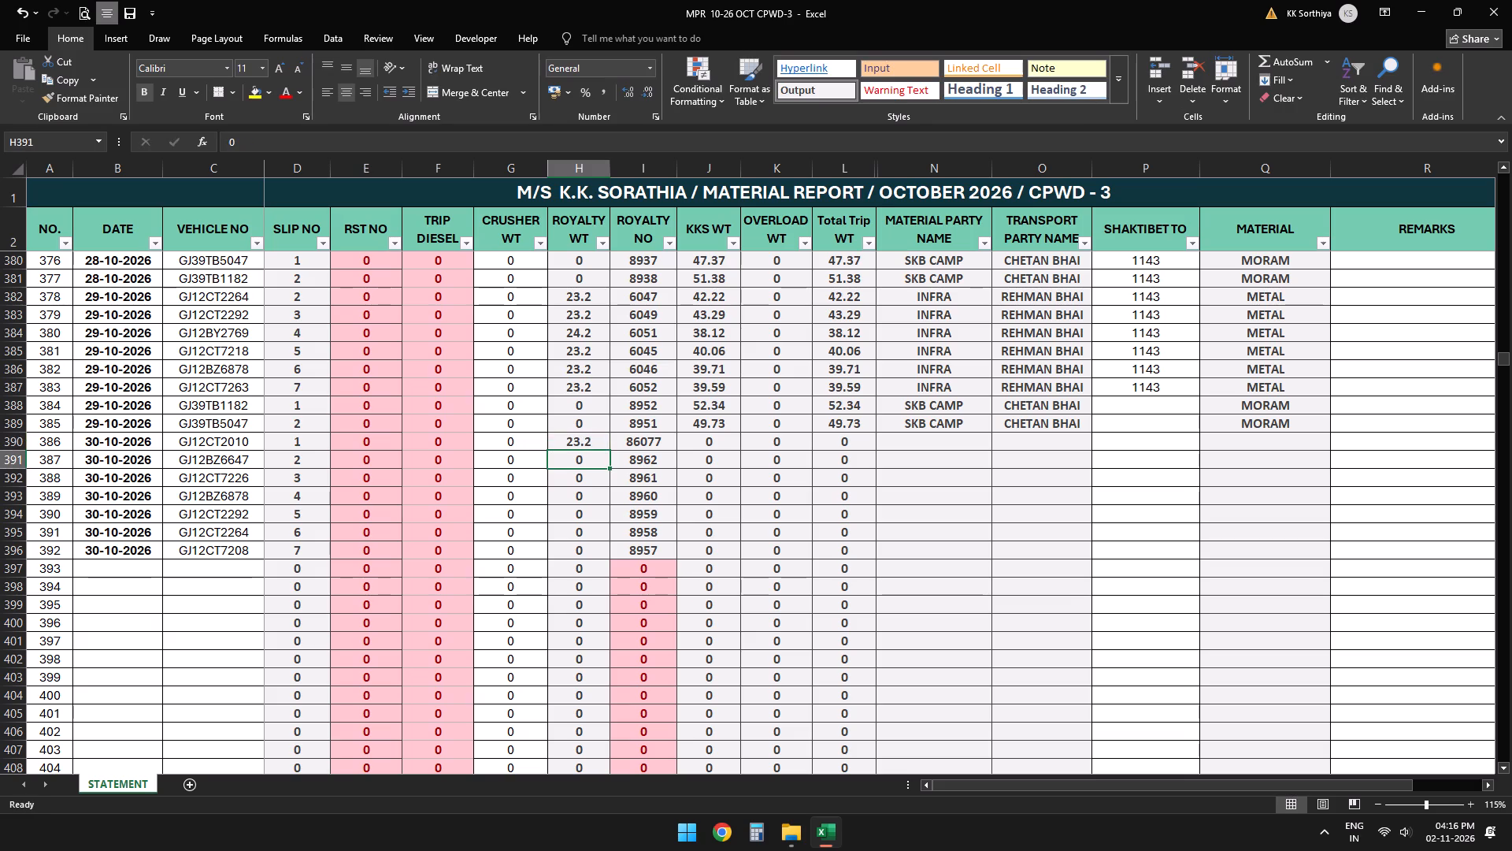
{"action": "type", "text": "23.2"}
{"action": "key", "text": "Down"}
{"action": "type", "text": "23.2"}
{"action": "key", "text": "Down"}
{"action": "type", "text": "23.2"}
{"action": "key", "text": "Down"}
{"action": "type", "text": "23.2"}
{"action": "key", "text": "Down"}
{"action": "type", "text": "23.2"}
{"action": "key", "text": "Down"}
{"action": "type", "text": "23.2"}
{"action": "key", "text": "Down"}
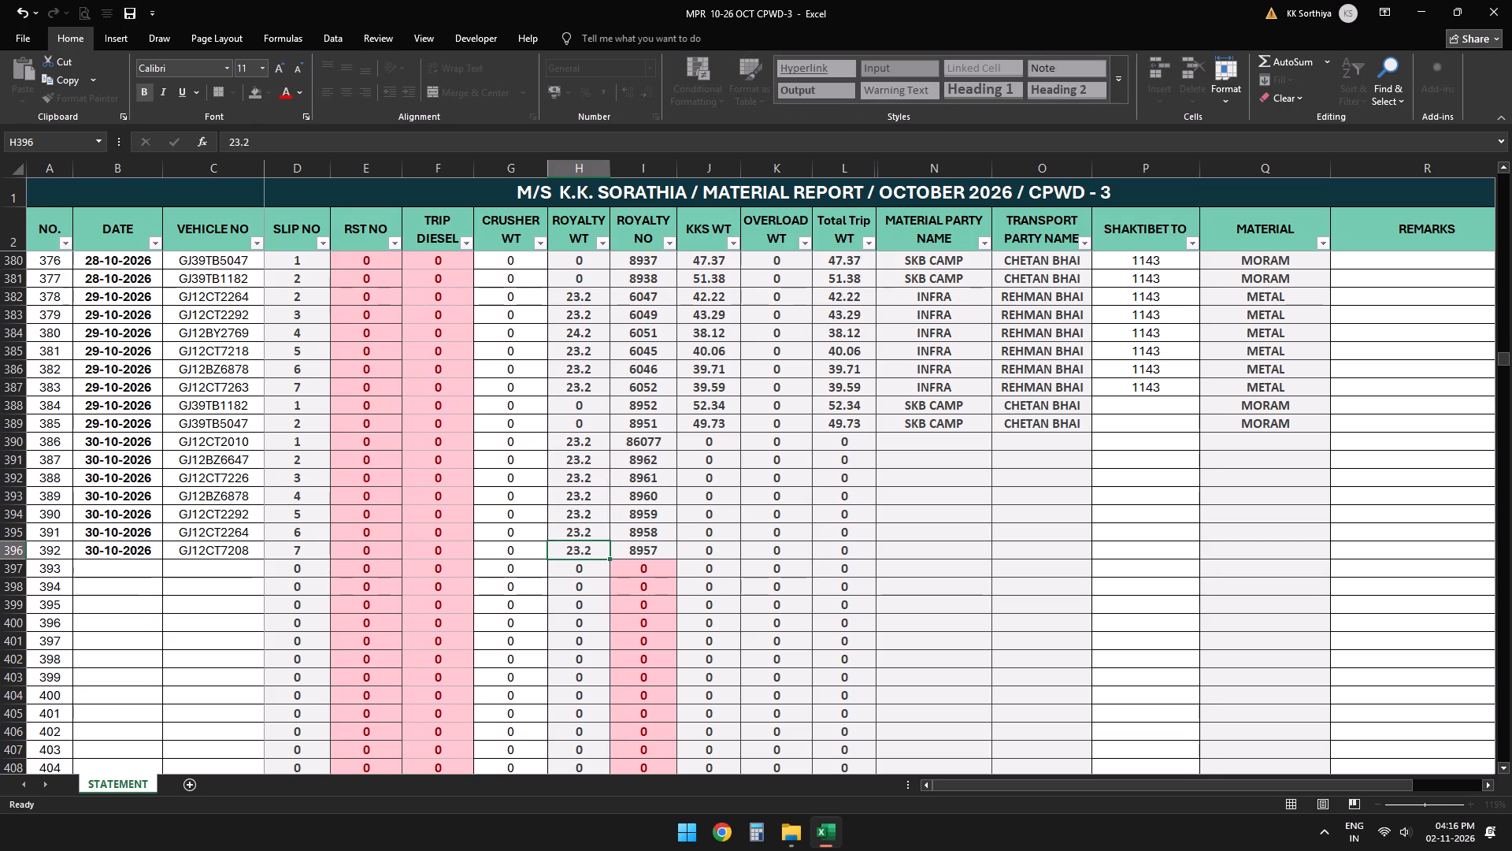
{"action": "key", "text": "0"}
{"action": "key", "text": "Right"}
Enter KKS WT values 38.750, 38.670, 37.120 and 37.710 for trips NO. 386 to 389.
{"action": "key", "text": "Up"}
{"action": "key", "text": "Right"}
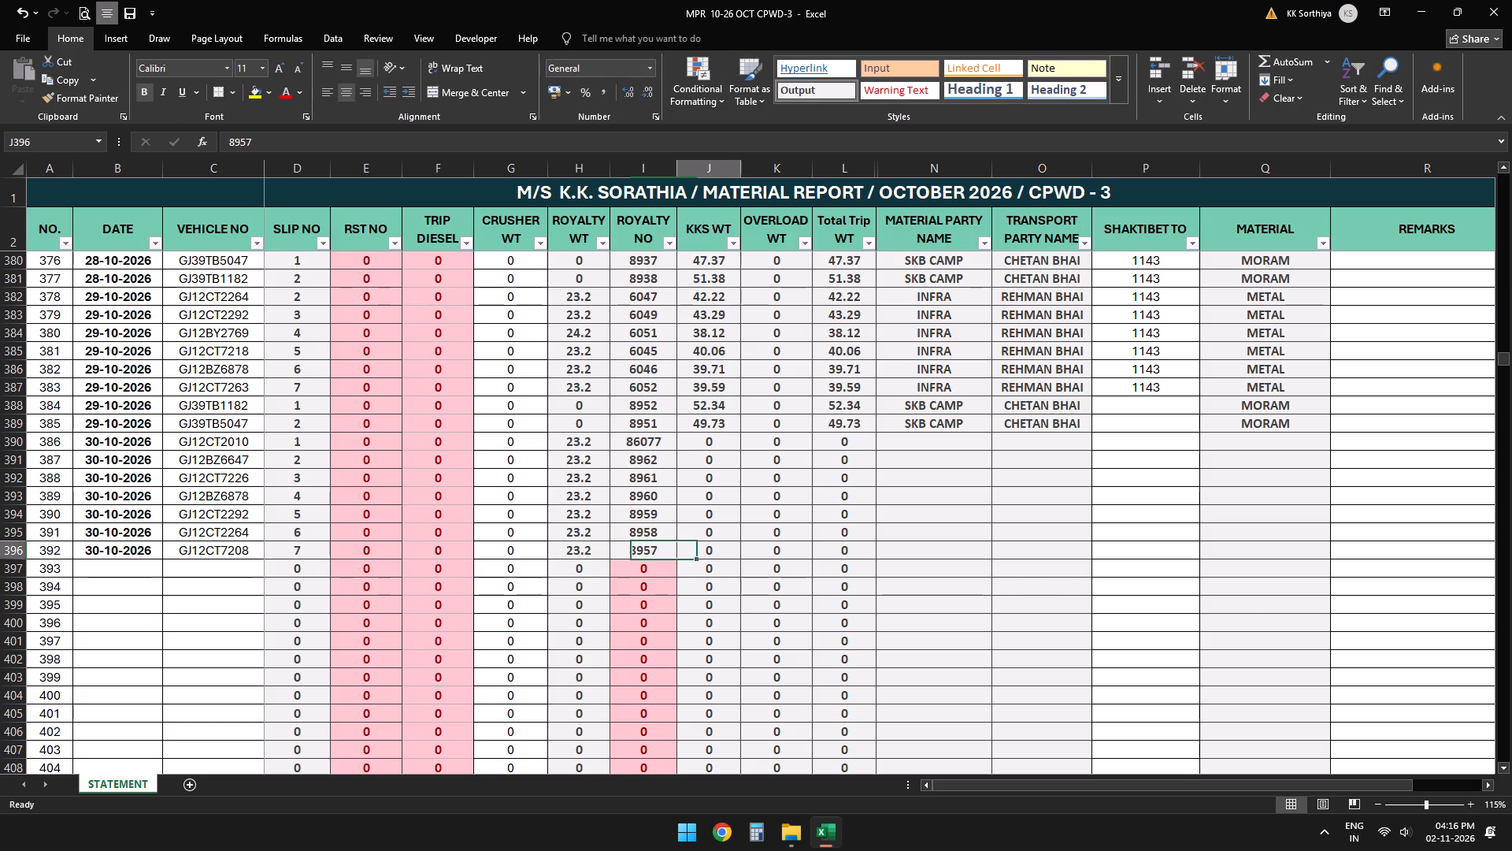
{"action": "key", "text": "Up"}
{"action": "key", "text": "Up"}
{"action": "key", "text": "Up"}
{"action": "key", "text": "Up"}
{"action": "key", "text": "Up"}
{"action": "key", "text": "Up"}
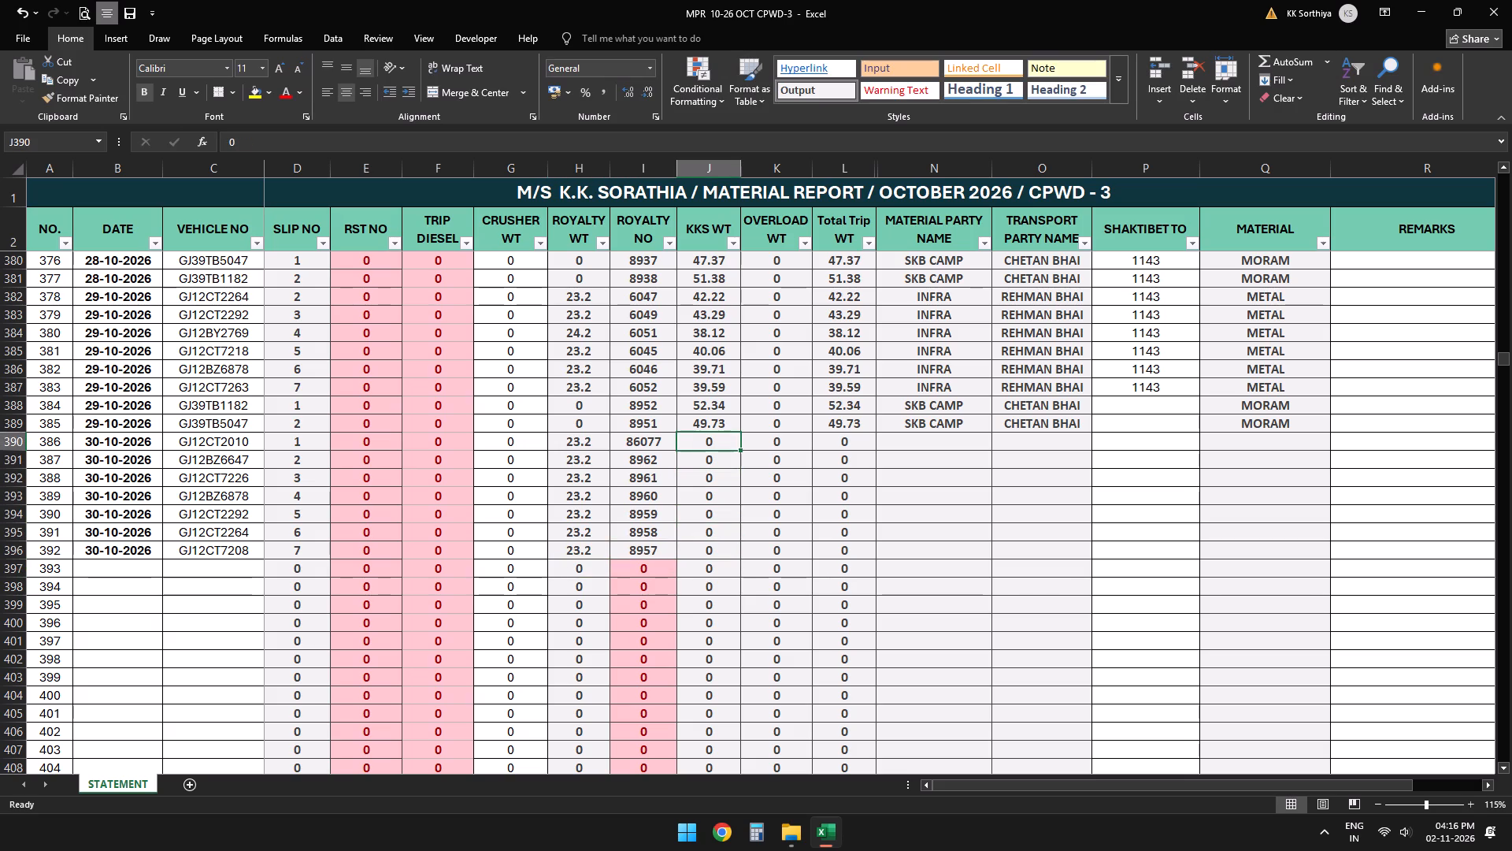
{"action": "type", "text": "38.750"}
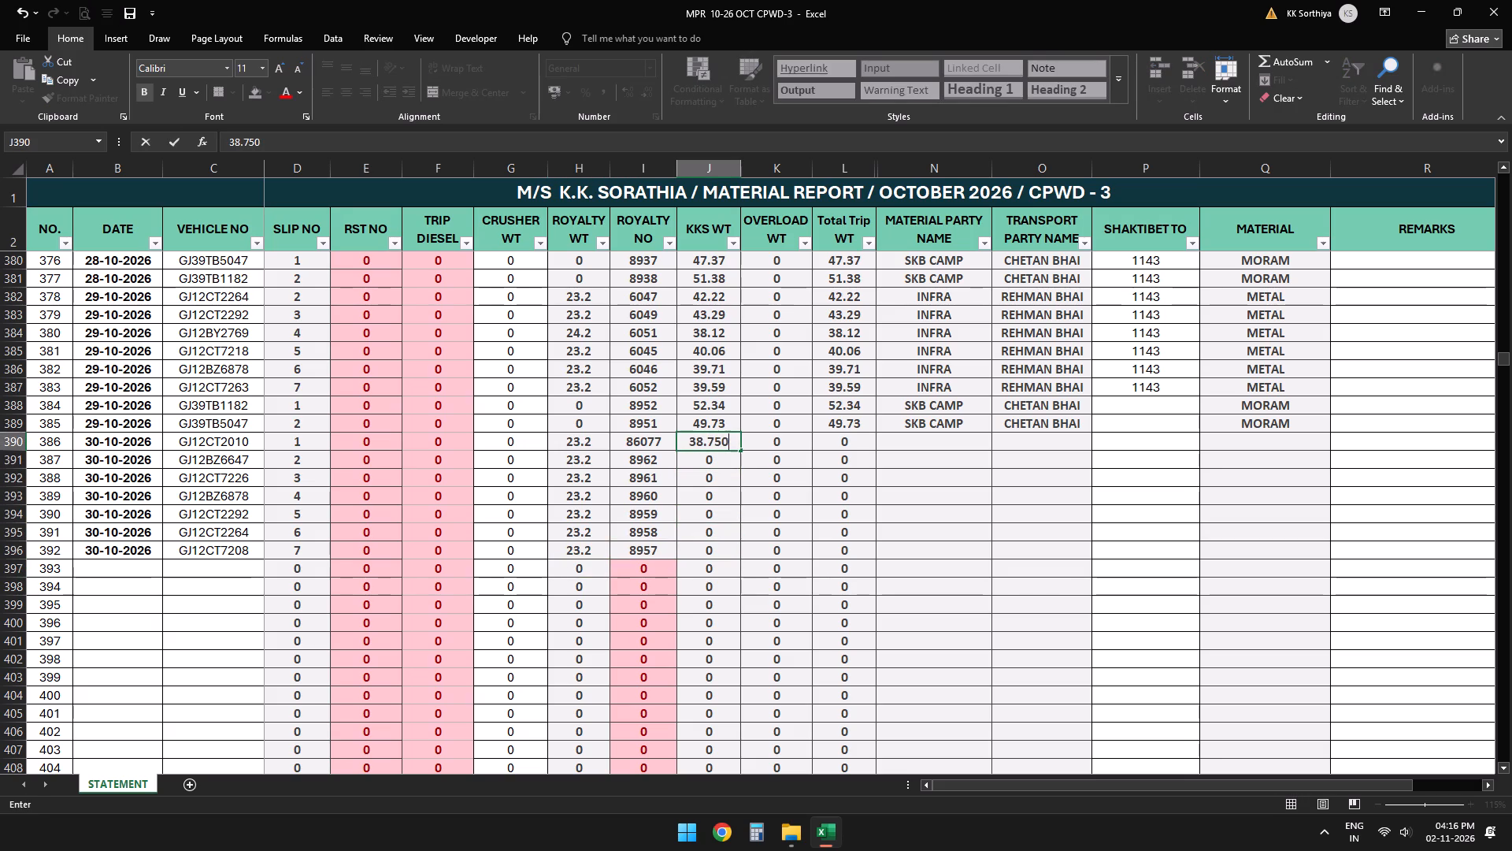
{"action": "key", "text": "Down"}
{"action": "type", "text": "38.670"}
{"action": "key", "text": "Down"}
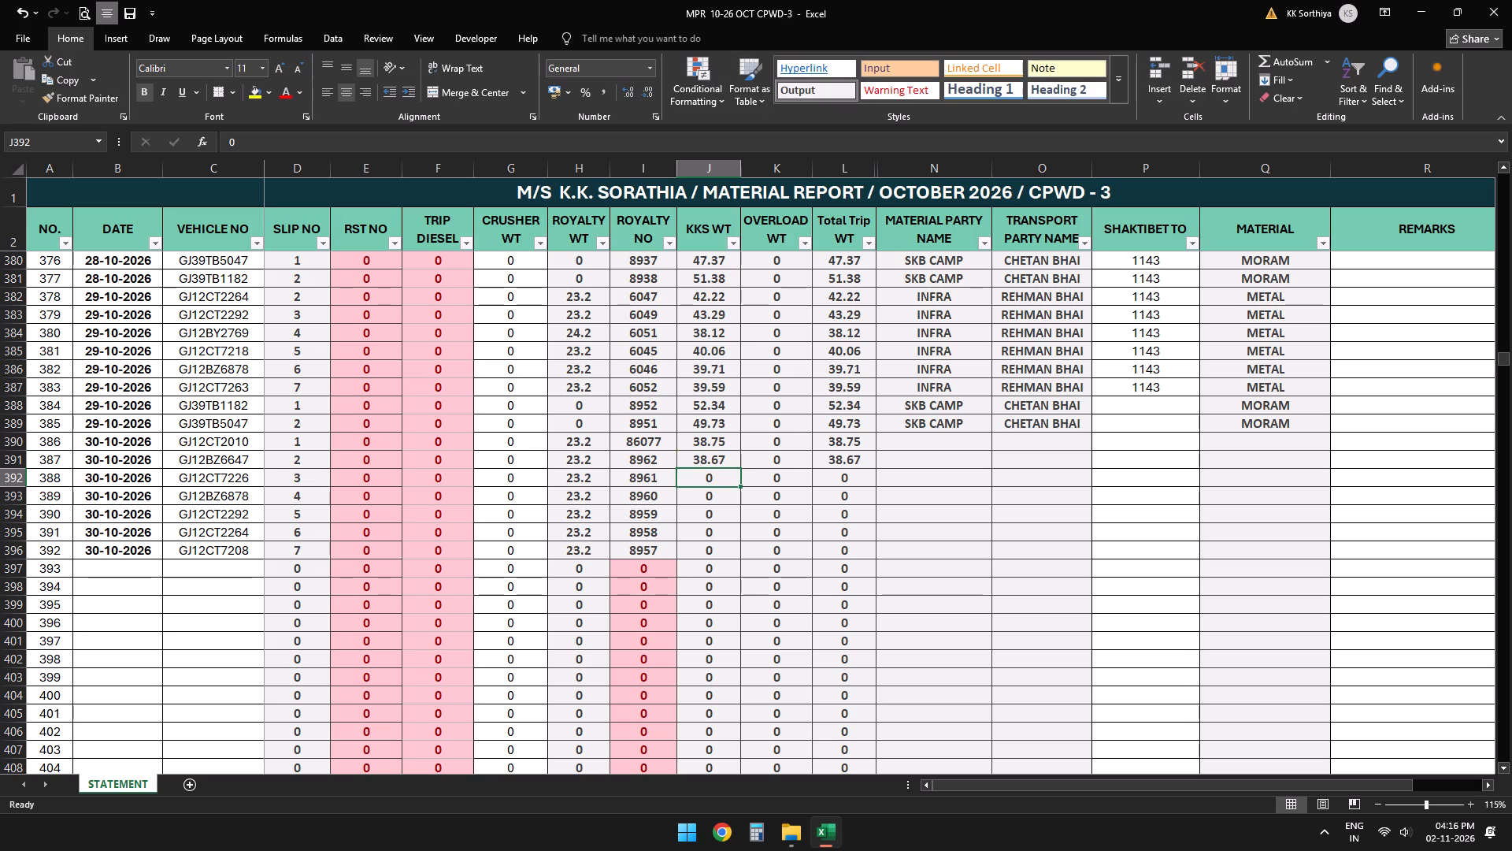
{"action": "type", "text": "37.120"}
{"action": "key", "text": "Down"}
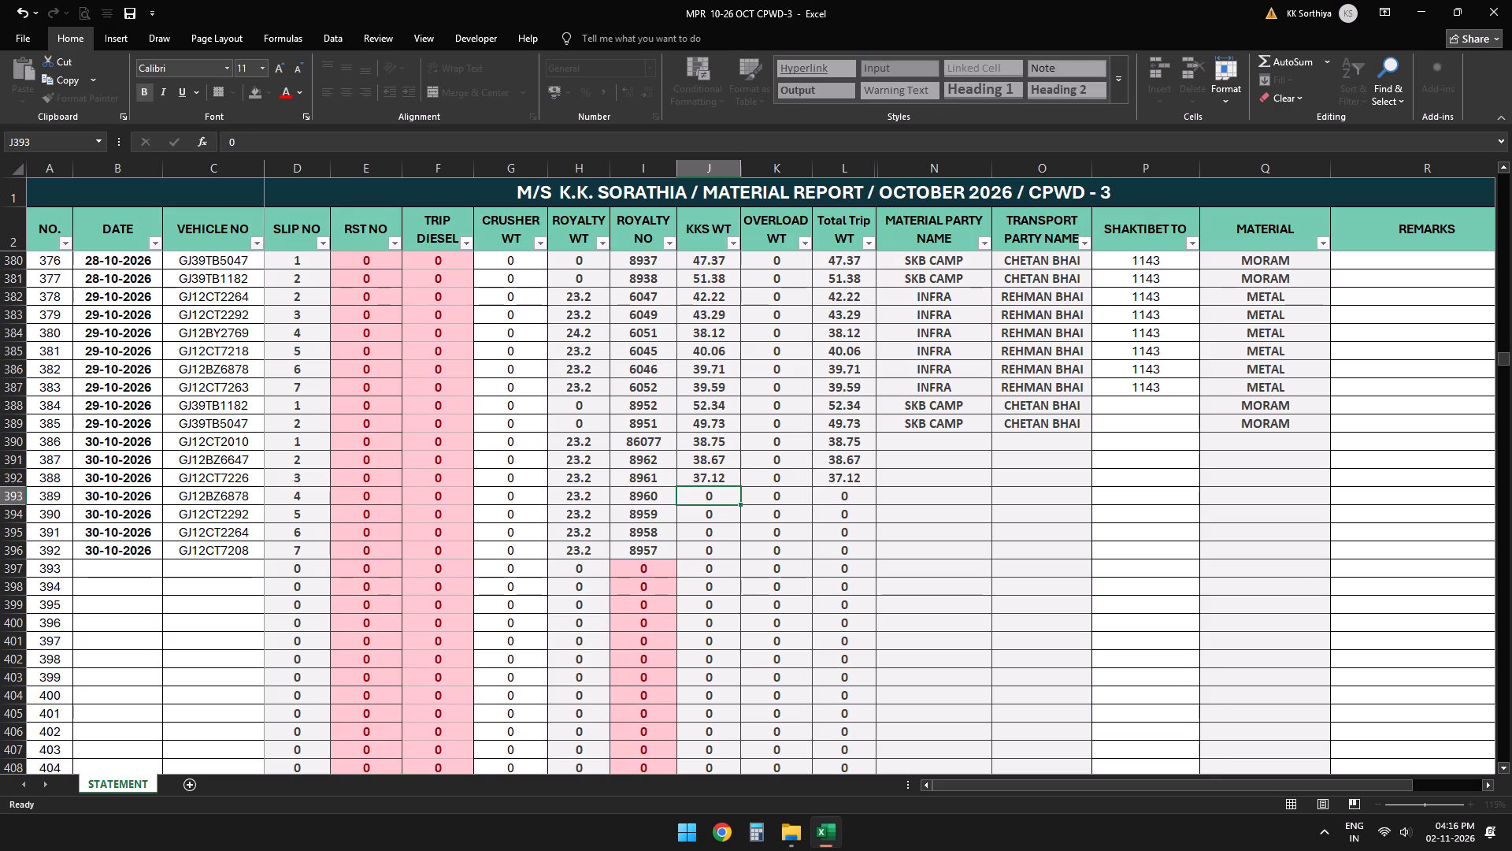
{"action": "type", "text": "37."}
{"action": "type", "text": "710"}
{"action": "key", "text": "Down"}
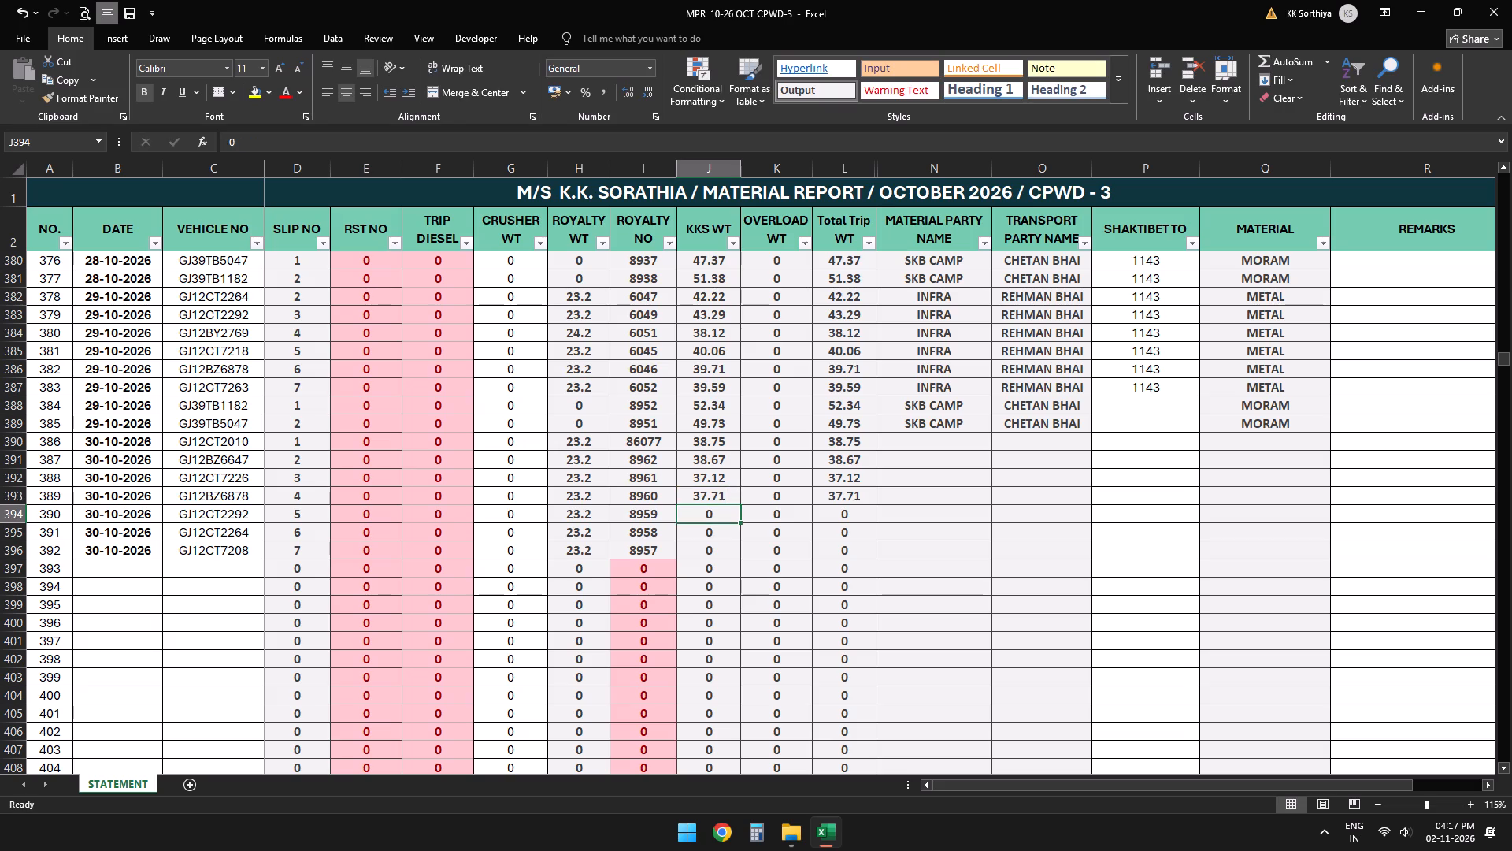
Enter KKS WT values 41.610, 41.810 and 37.820 for trips NO. 390 to 392.
{"action": "type", "text": "41.610"}
{"action": "key", "text": "Down"}
{"action": "type", "text": "41."}
{"action": "type", "text": "810"}
{"action": "key", "text": "Down"}
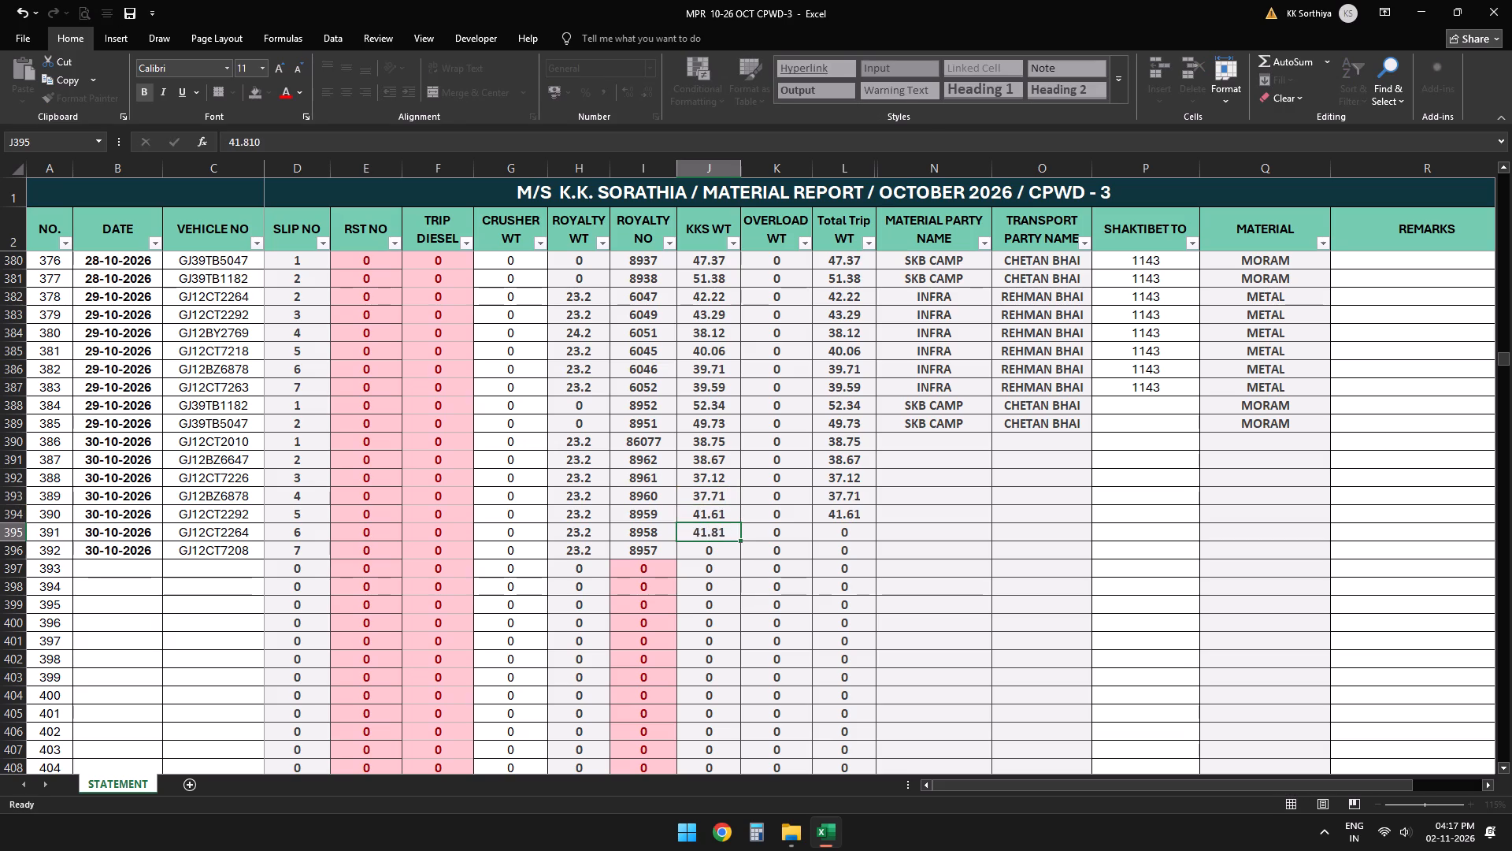
{"action": "type", "text": "37."}
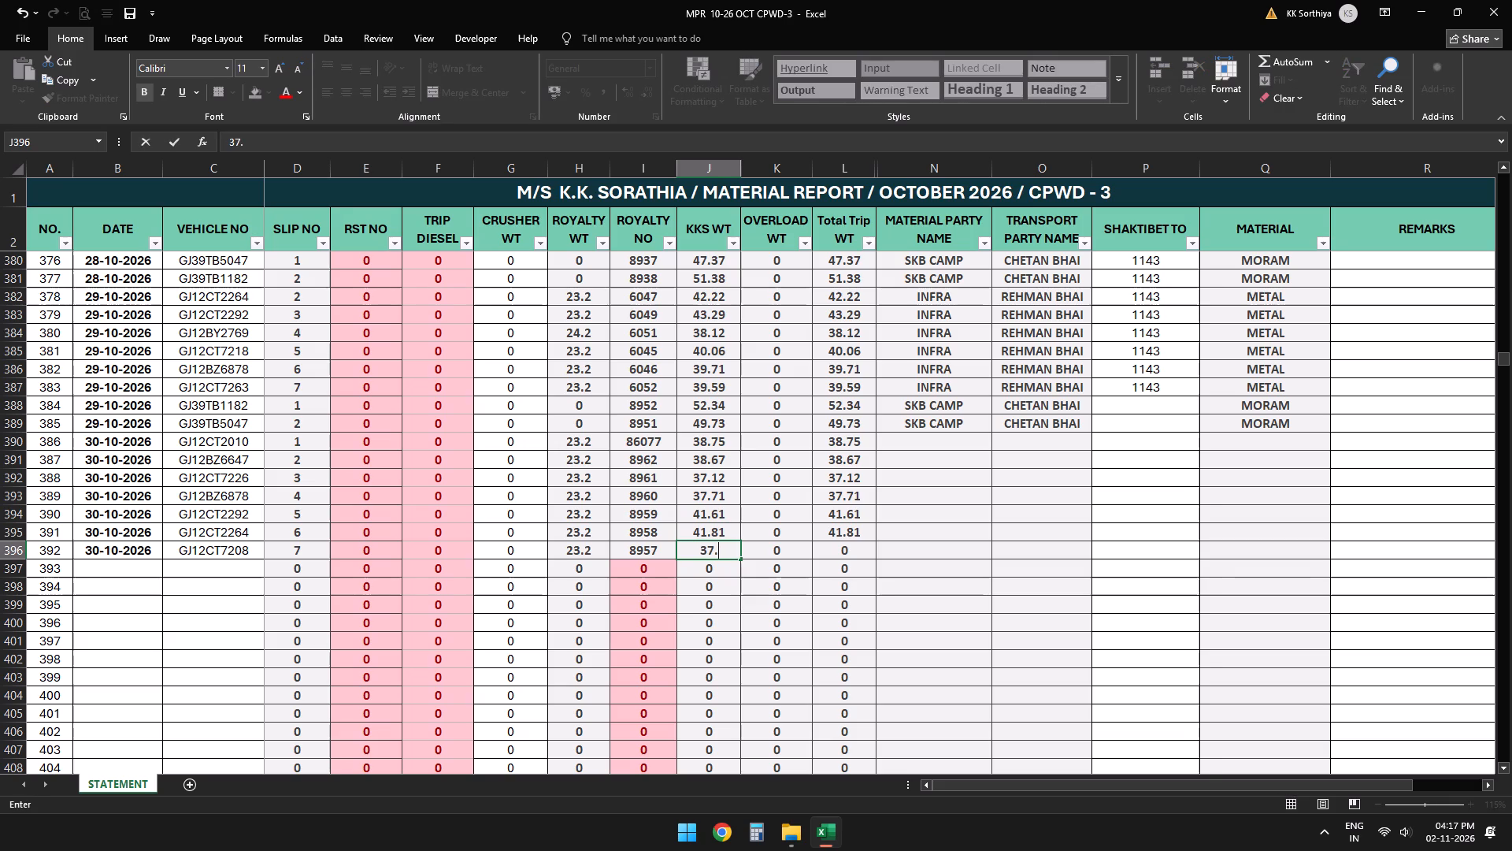
{"action": "type", "text": "820"}
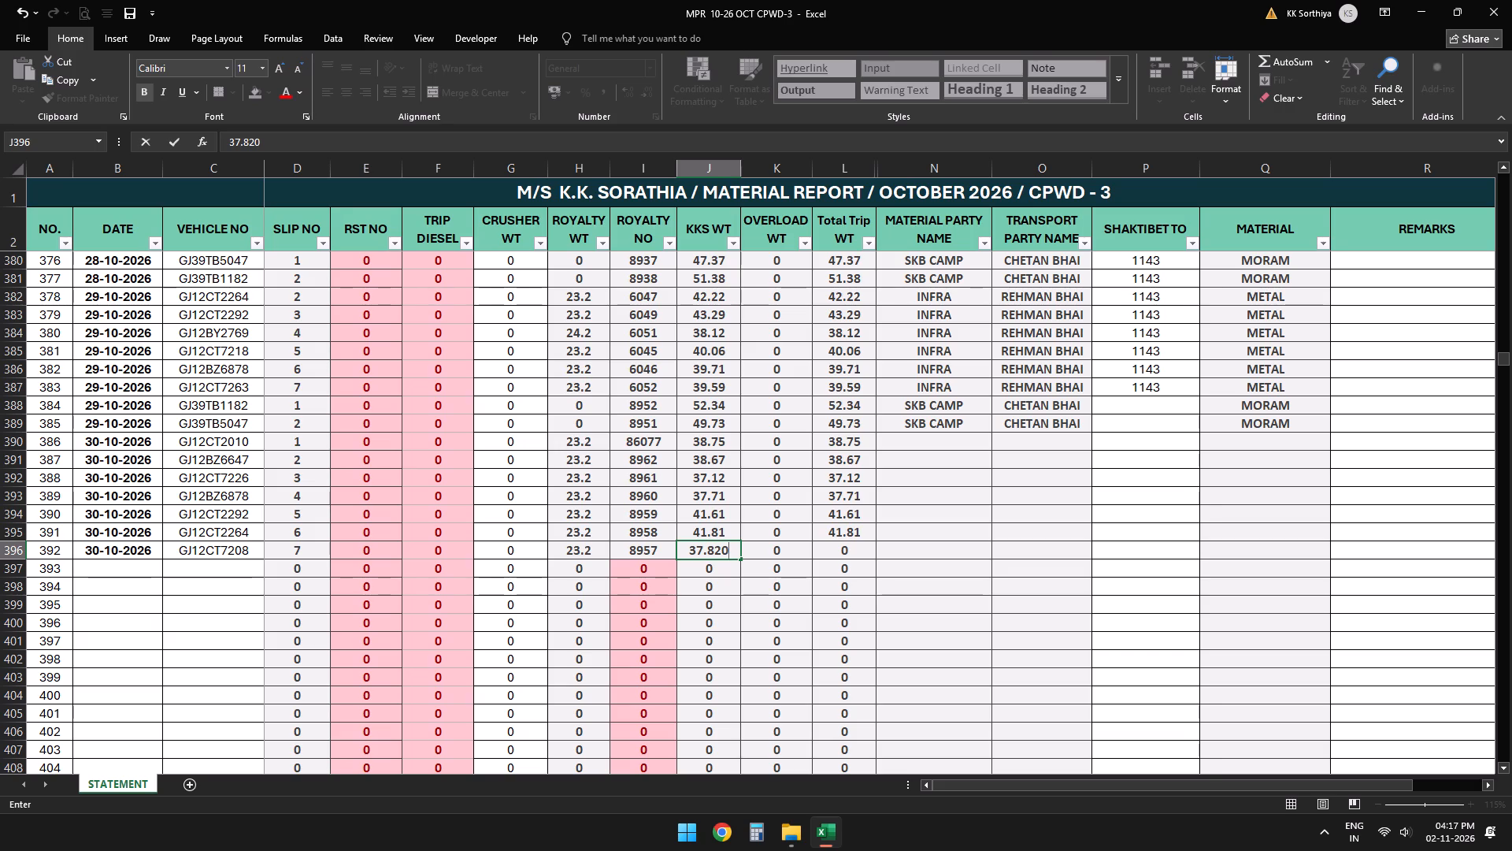
{"action": "key", "text": "Right"}
Enter INFRA as the material party name for all seven 30-10-2026 trips, NO. 386 to 392.
{"action": "key", "text": "Right"}
{"action": "key", "text": "Up"}
{"action": "key", "text": "Right"}
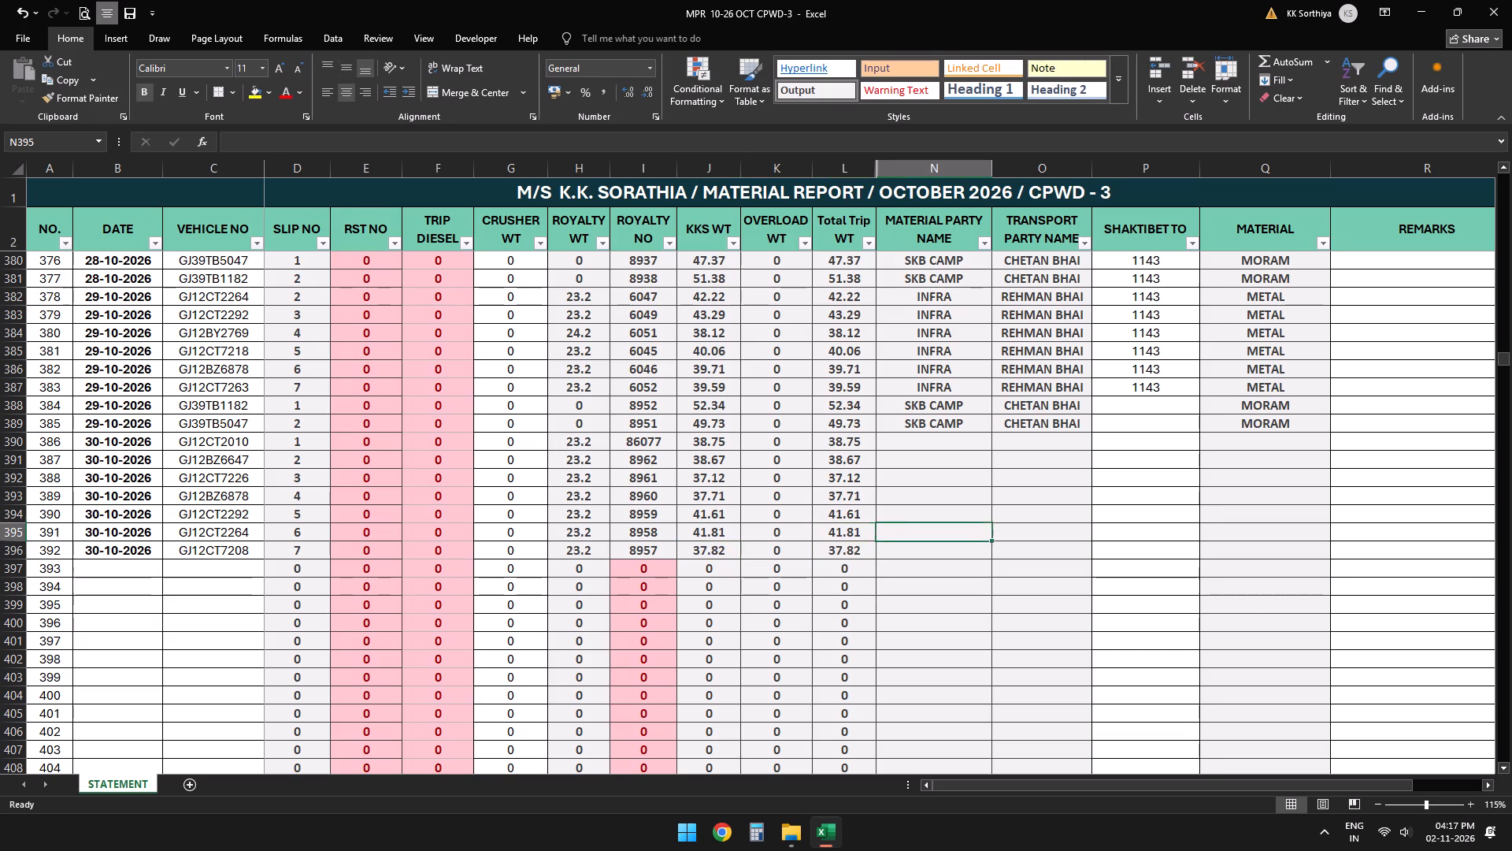
{"action": "key", "text": "Up"}
{"action": "key", "text": "Up"}
{"action": "key", "text": "Up"}
{"action": "key", "text": "Up"}
{"action": "key", "text": "Up"}
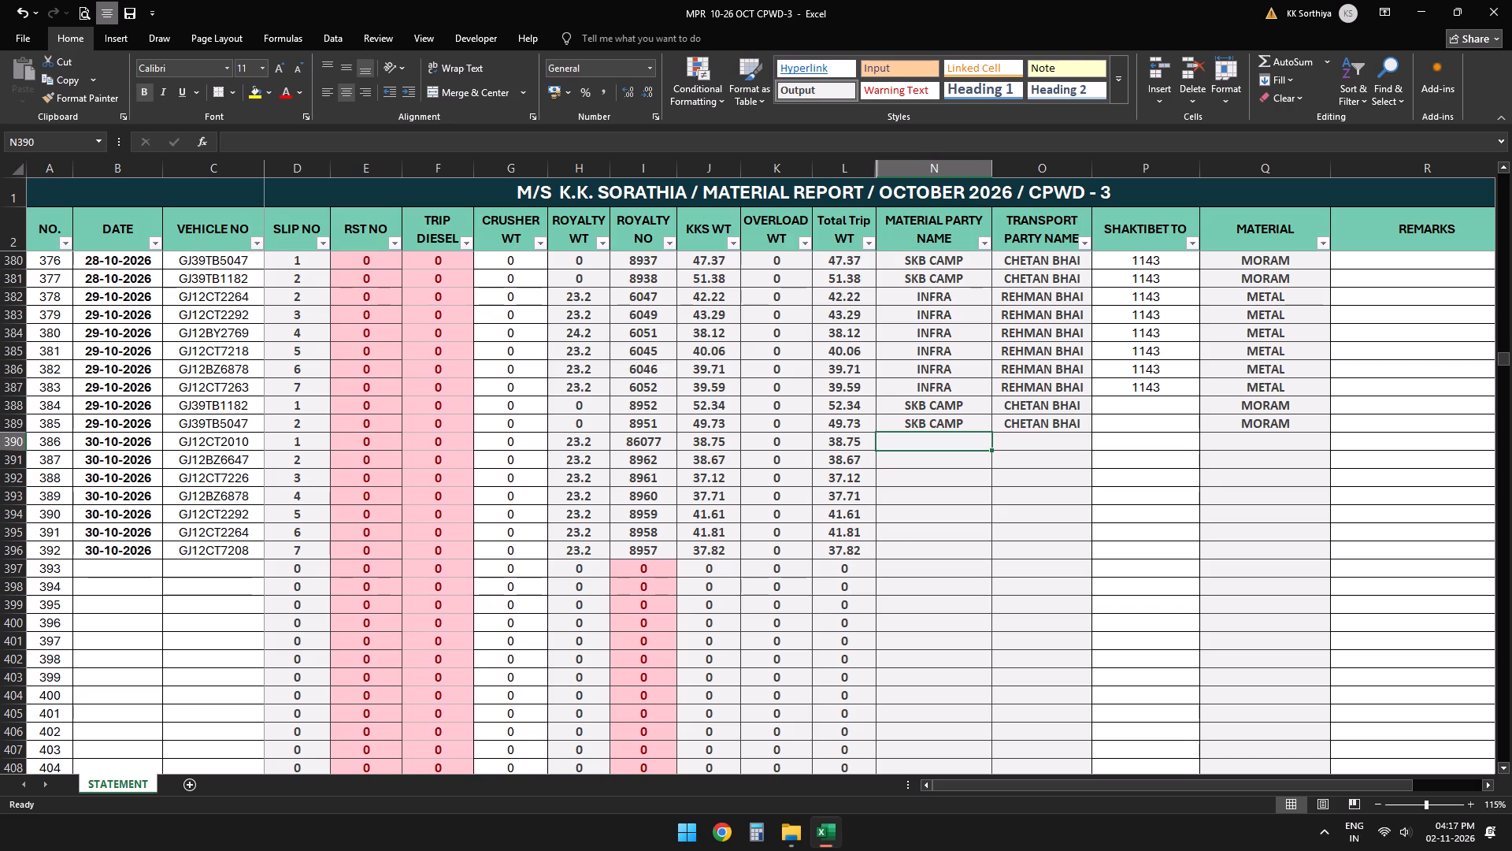
{"action": "key", "text": "i"}
{"action": "key", "text": "Down"}
{"action": "key", "text": "i"}
{"action": "key", "text": "Down"}
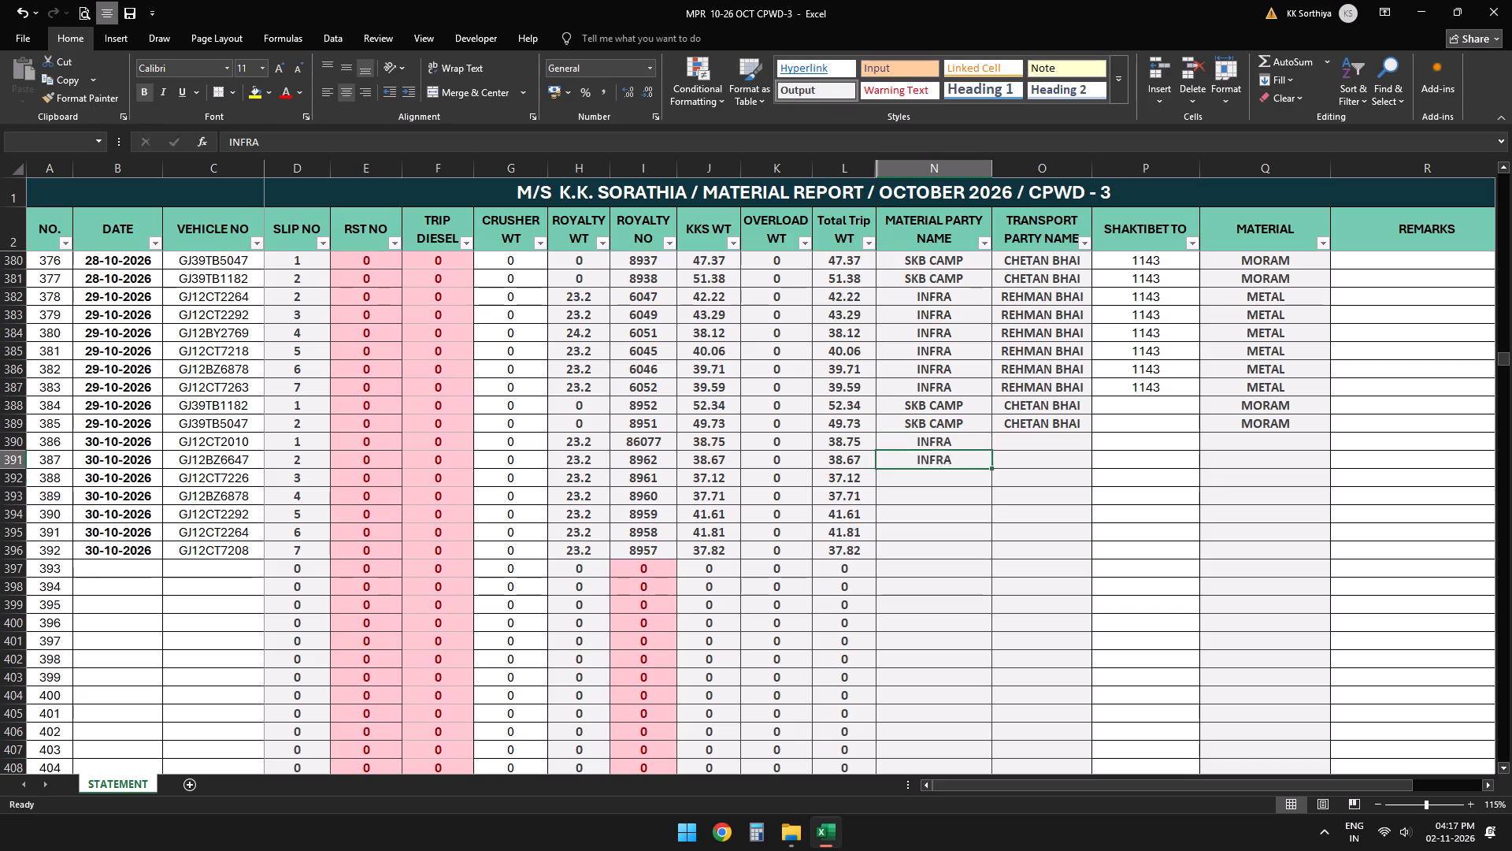
{"action": "key", "text": "i"}
{"action": "key", "text": "Down"}
{"action": "key", "text": "i"}
{"action": "key", "text": "Down"}
{"action": "key", "text": "i"}
{"action": "key", "text": "Down"}
{"action": "key", "text": "i"}
{"action": "key", "text": "Down"}
{"action": "key", "text": "i"}
{"action": "key", "text": "Right"}
Fill in the transport party name for trips NO. 386 to 392, using the same party as the 29-10-2026 METAL trips.
{"action": "key", "text": "Up"}
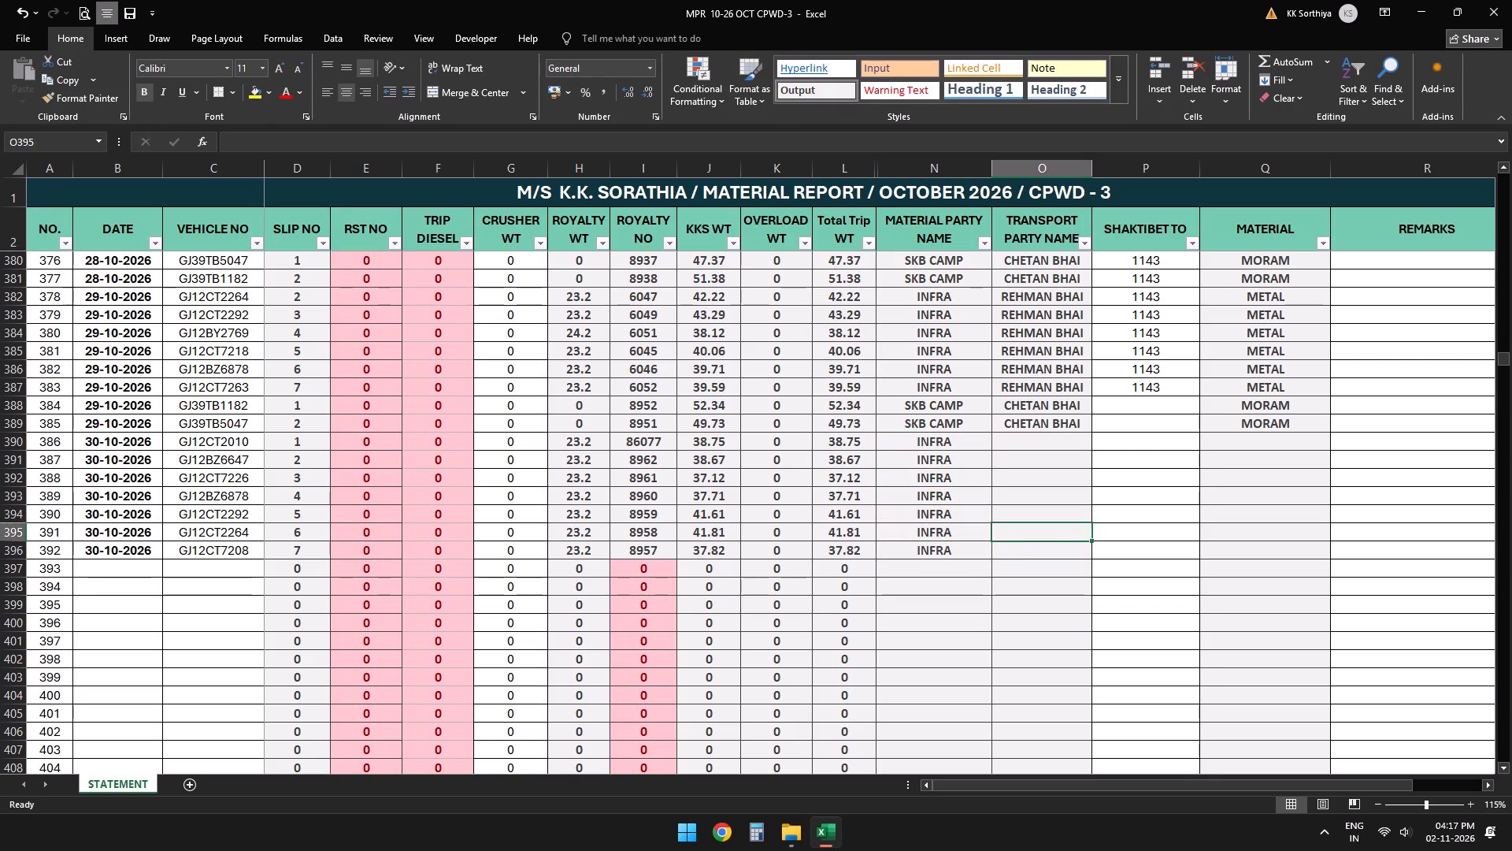
{"action": "key", "text": "Up"}
{"action": "key", "text": "Up"}
{"action": "key", "text": "Up"}
{"action": "key", "text": "Up"}
{"action": "key", "text": "Up"}
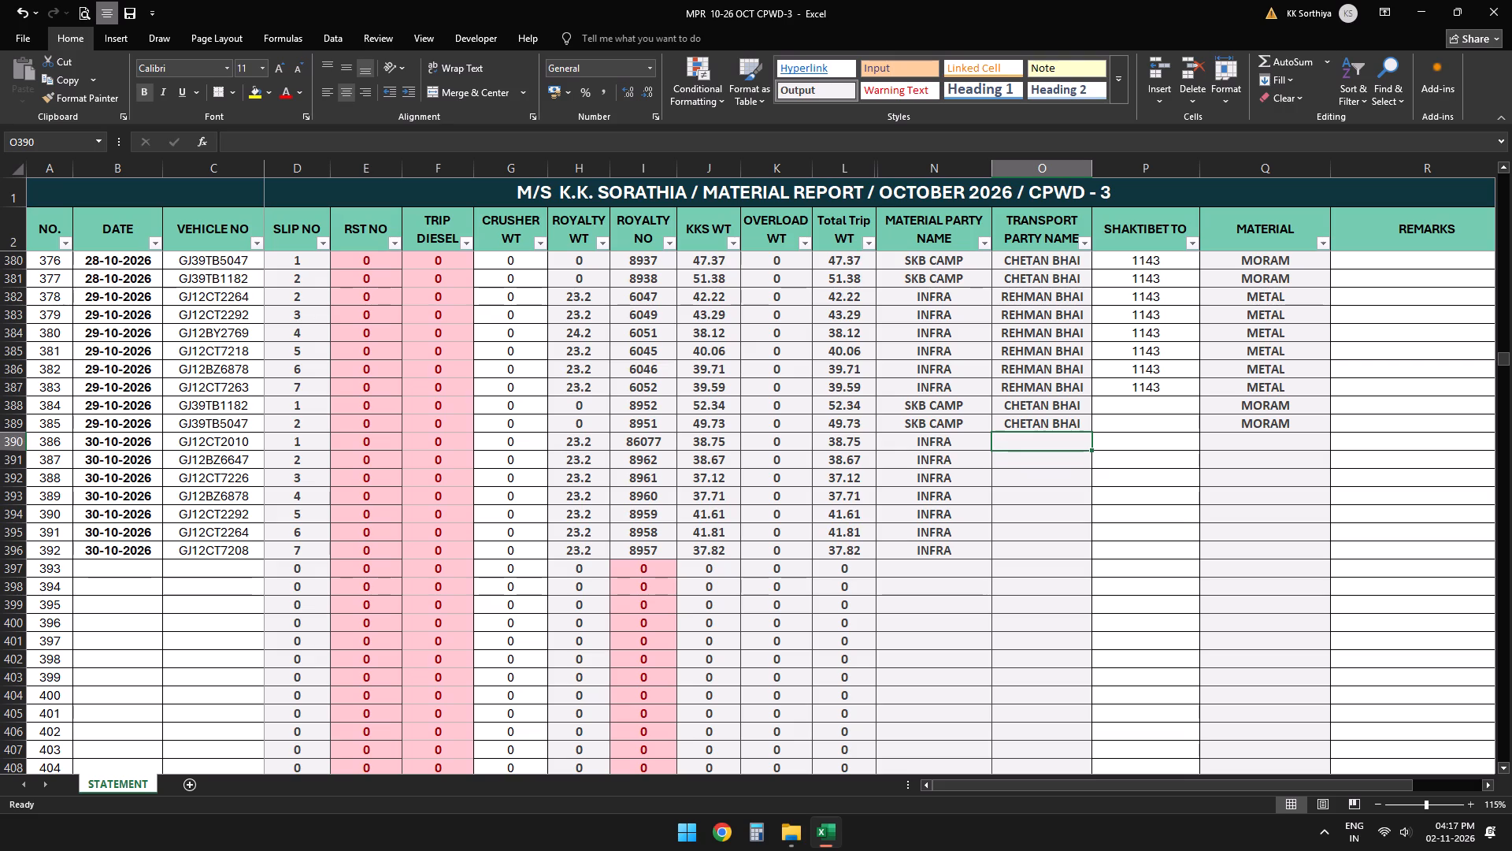
{"action": "key", "text": "r"}
{"action": "key", "text": "Down"}
{"action": "key", "text": "r"}
{"action": "key", "text": "Down"}
{"action": "key", "text": "r"}
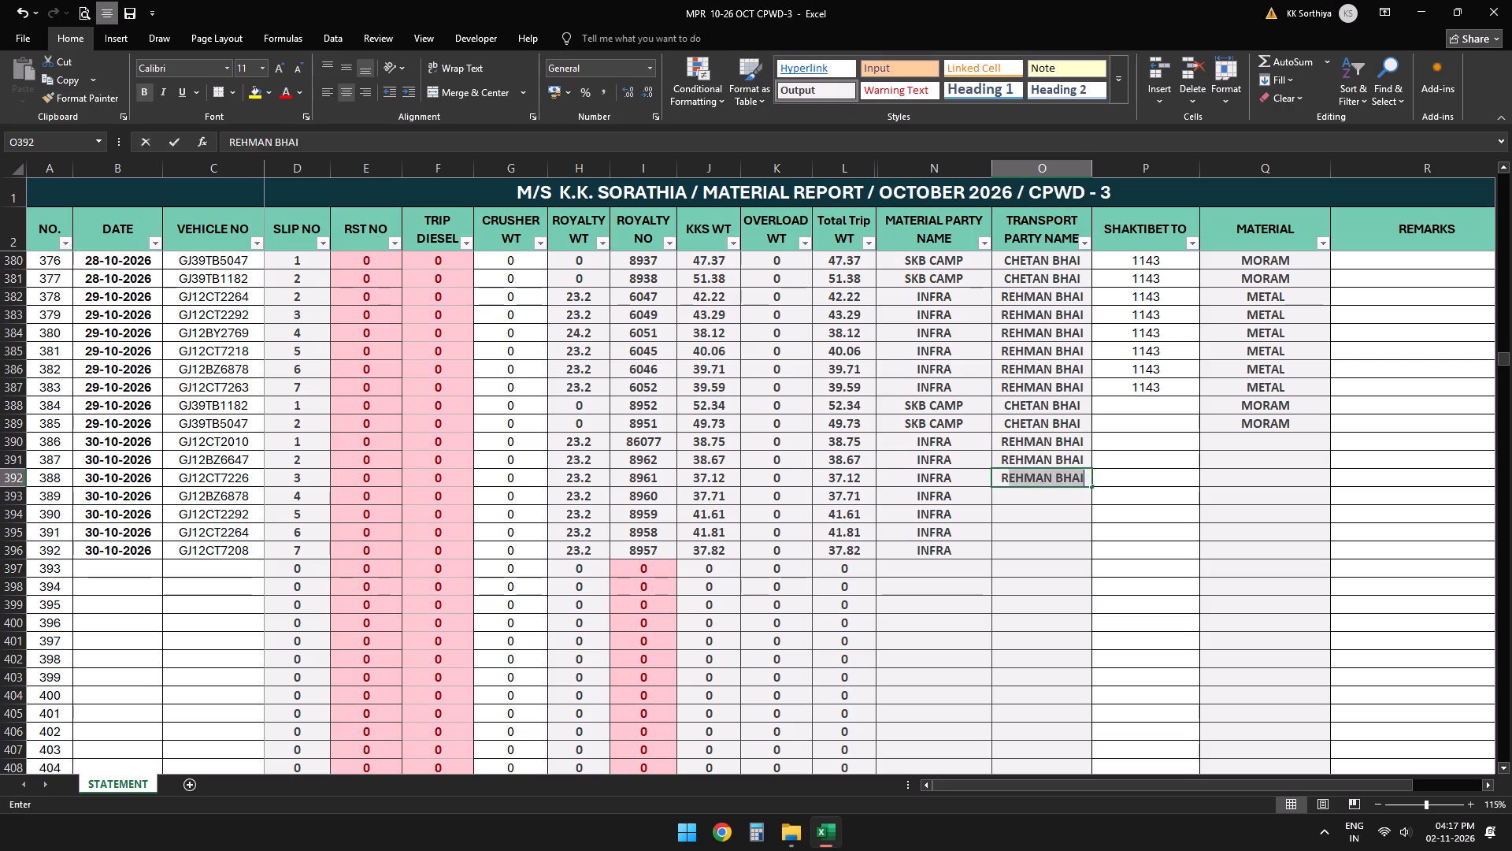
{"action": "key", "text": "Down"}
{"action": "key", "text": "r"}
{"action": "key", "text": "Down"}
{"action": "key", "text": "r"}
{"action": "key", "text": "Down"}
{"action": "key", "text": "r"}
{"action": "key", "text": "Down"}
{"action": "key", "text": "r"}
{"action": "key", "text": "Right"}
Enter 1143 in the SHAKTIBET TO column for all seven 30-10-2026 trips, NO. 386 to 392.
{"action": "key", "text": "Up"}
{"action": "key", "text": "Up"}
{"action": "key", "text": "Up"}
{"action": "key", "text": "Up"}
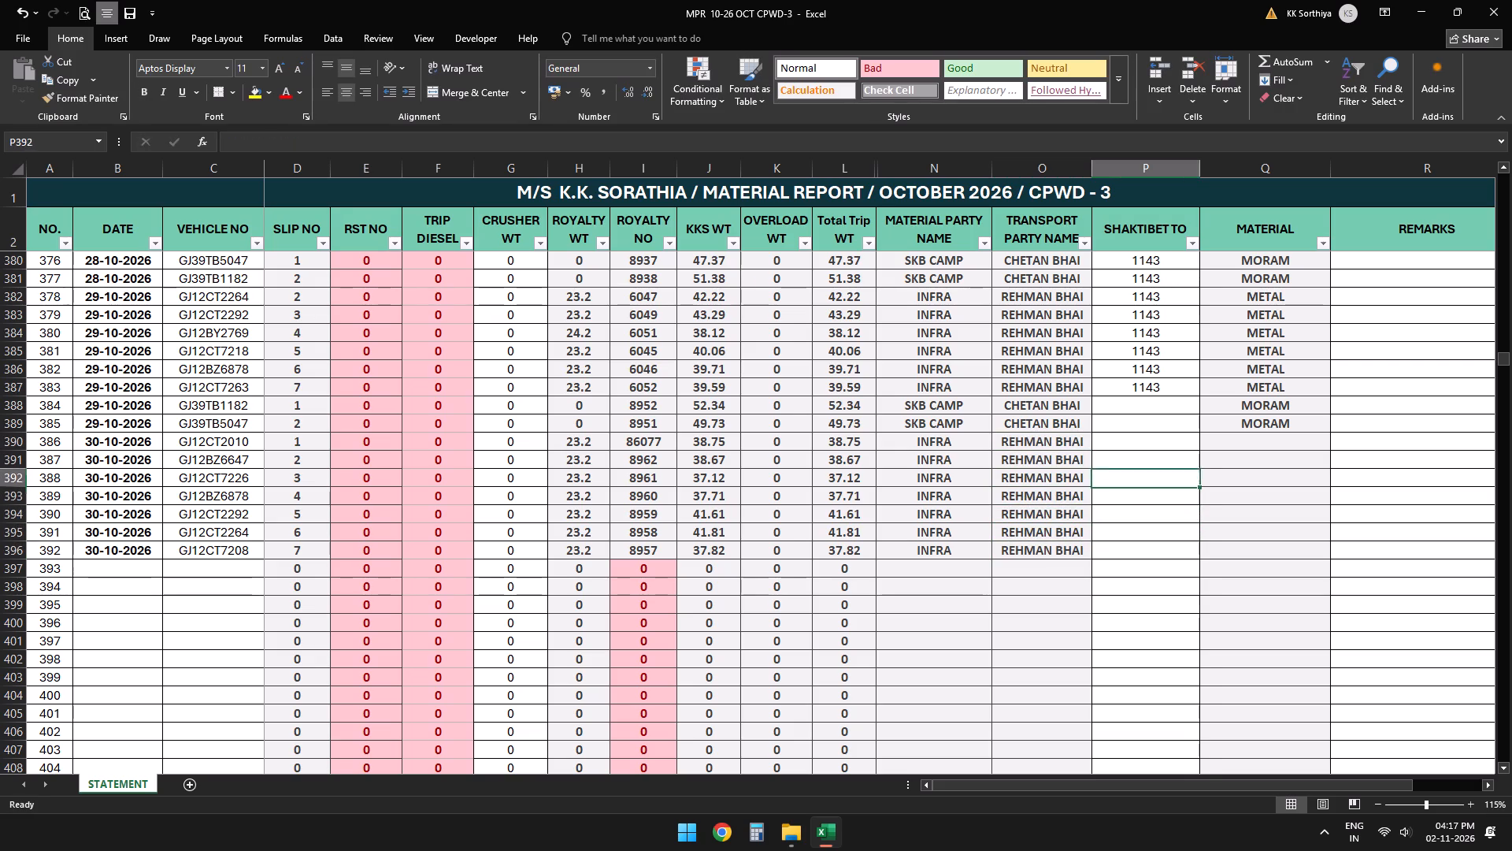
{"action": "key", "text": "Up"}
{"action": "key", "text": "Up"}
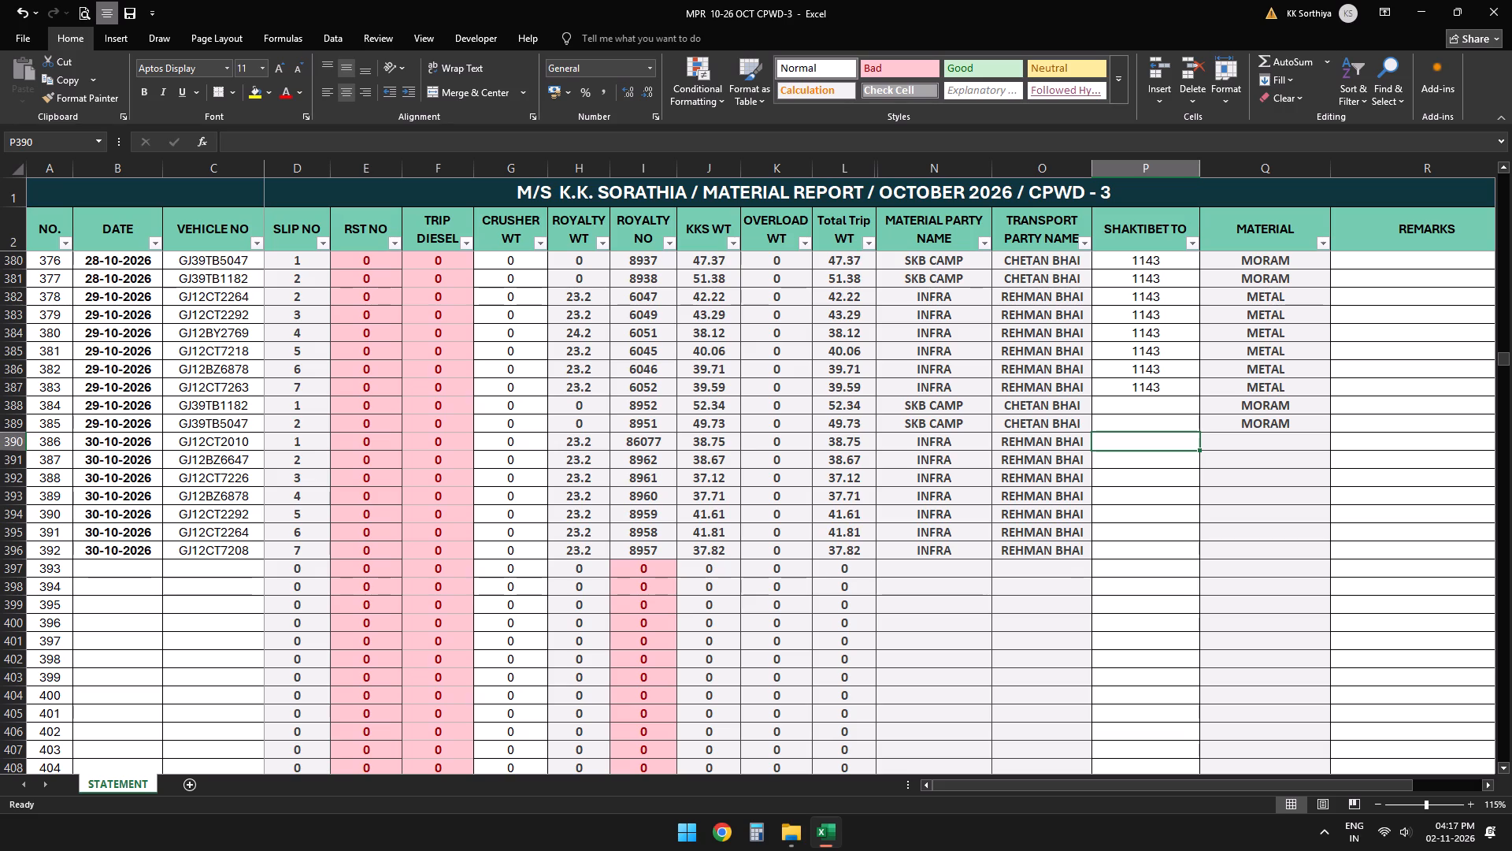
{"action": "type", "text": "1143"}
{"action": "key", "text": "Down"}
{"action": "type", "text": "1143"}
{"action": "key", "text": "Down"}
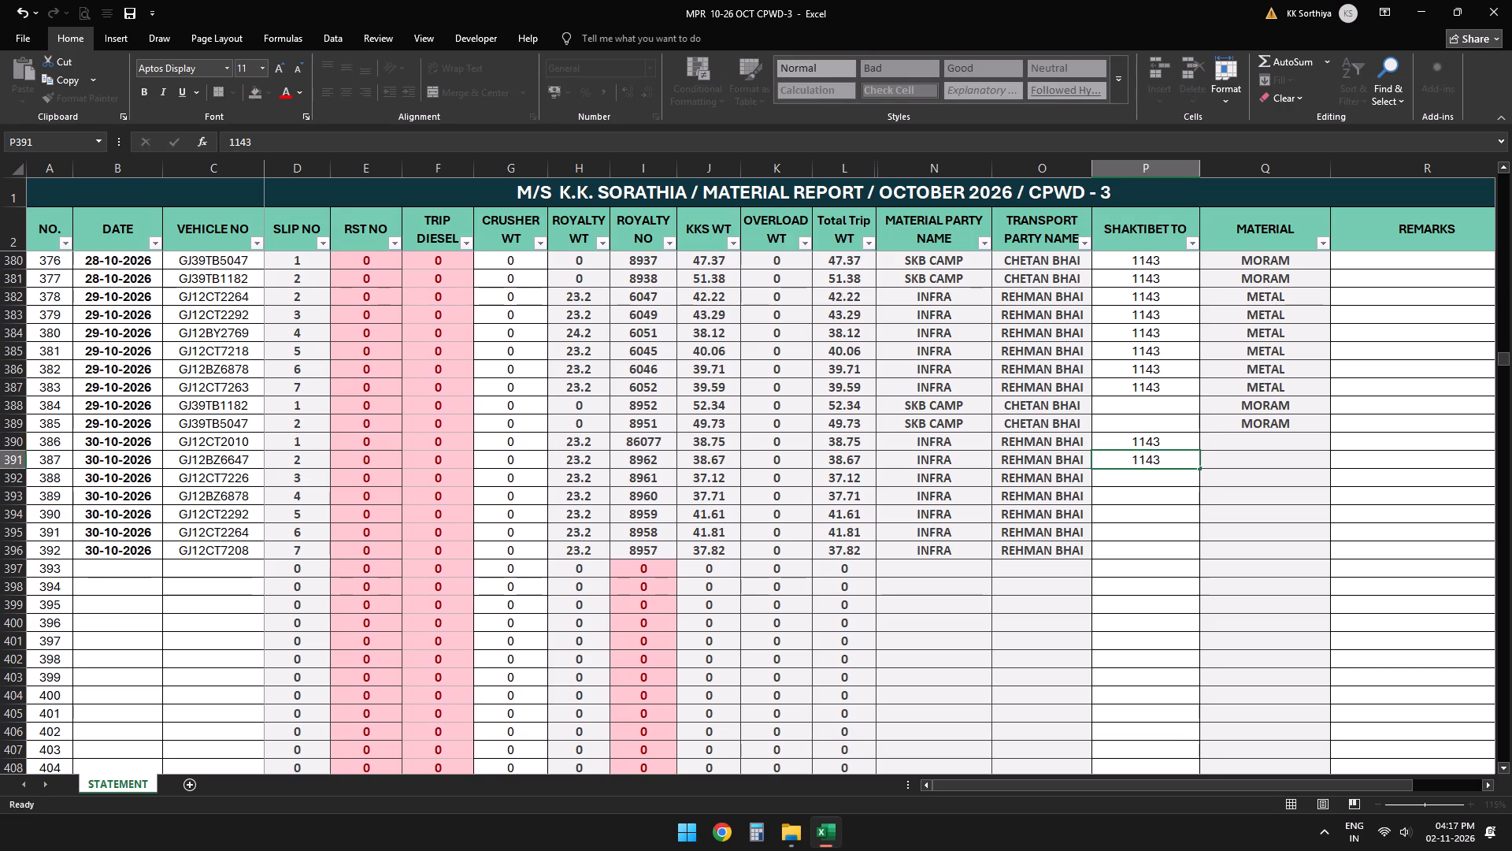
{"action": "type", "text": "1143"}
{"action": "key", "text": "Down"}
{"action": "type", "text": "1143"}
{"action": "key", "text": "Down"}
{"action": "type", "text": "1143"}
{"action": "key", "text": "Down"}
{"action": "type", "text": "1143"}
{"action": "key", "text": "Down"}
{"action": "type", "text": "1143"}
{"action": "key", "text": "Right"}
Enter METAL as the material for all seven 30-10-2026 trips, NO. 386 to 392, and save the workbook.
{"action": "key", "text": "Up"}
{"action": "key", "text": "Up"}
{"action": "key", "text": "Up"}
{"action": "key", "text": "Up"}
{"action": "key", "text": "Up"}
{"action": "key", "text": "Up"}
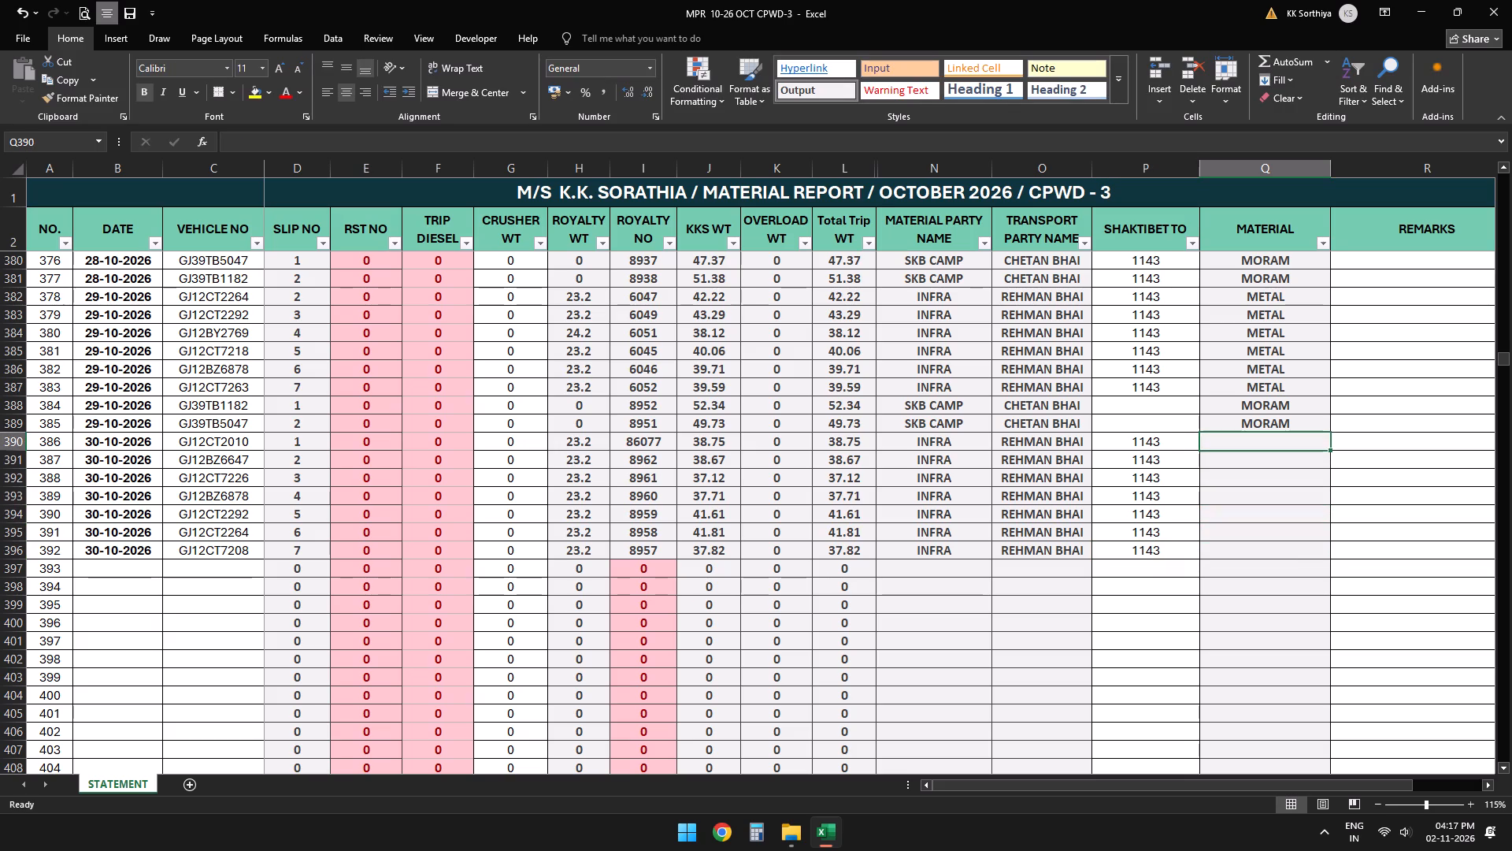
{"action": "key", "text": "m"}
{"action": "key", "text": "e"}
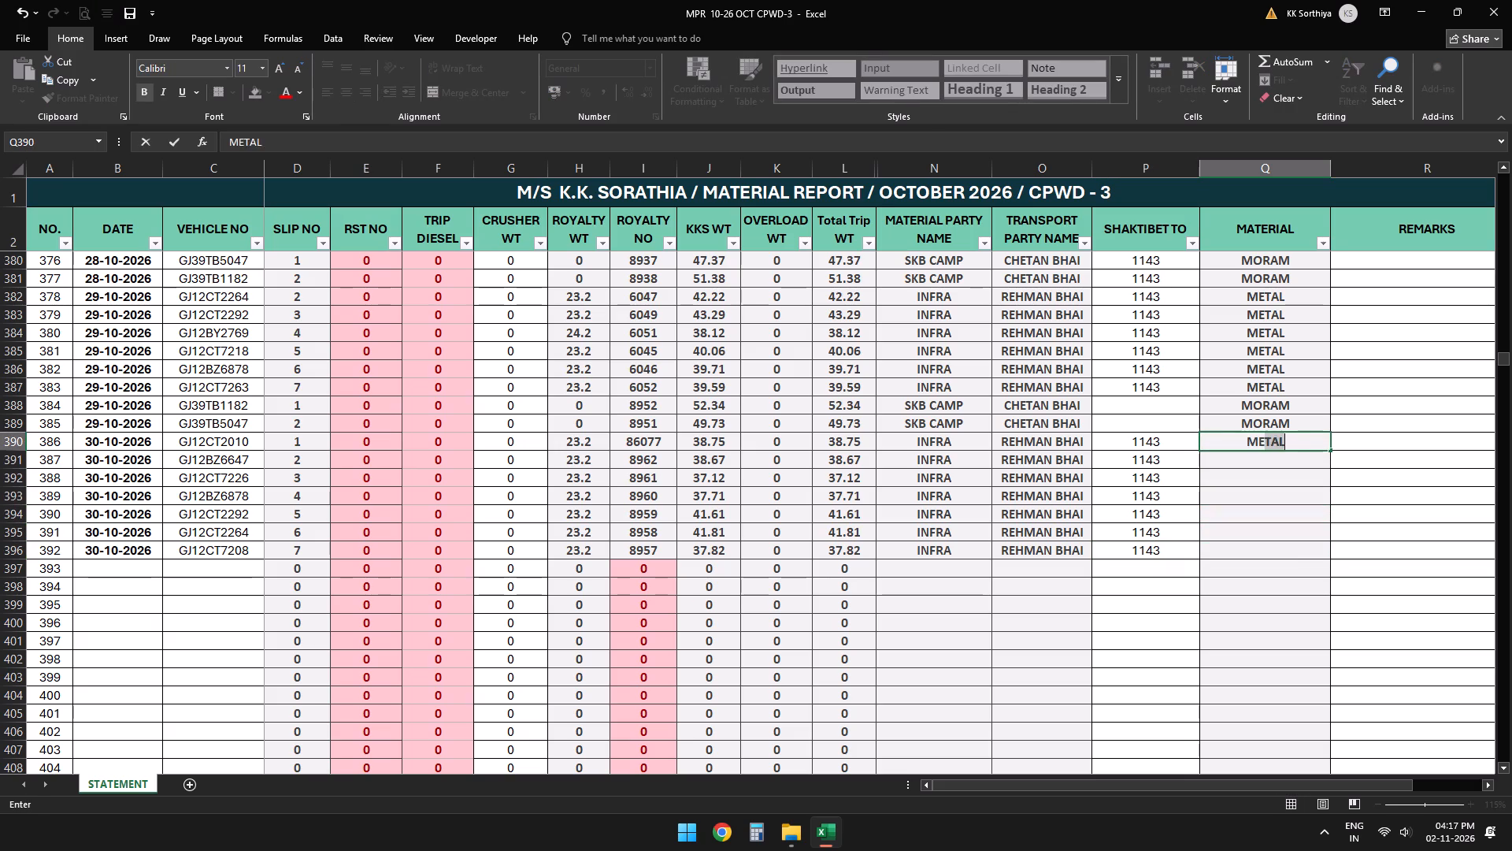
{"action": "key", "text": "Down"}
{"action": "key", "text": "Up"}
{"action": "key", "text": "ctrl+c"}
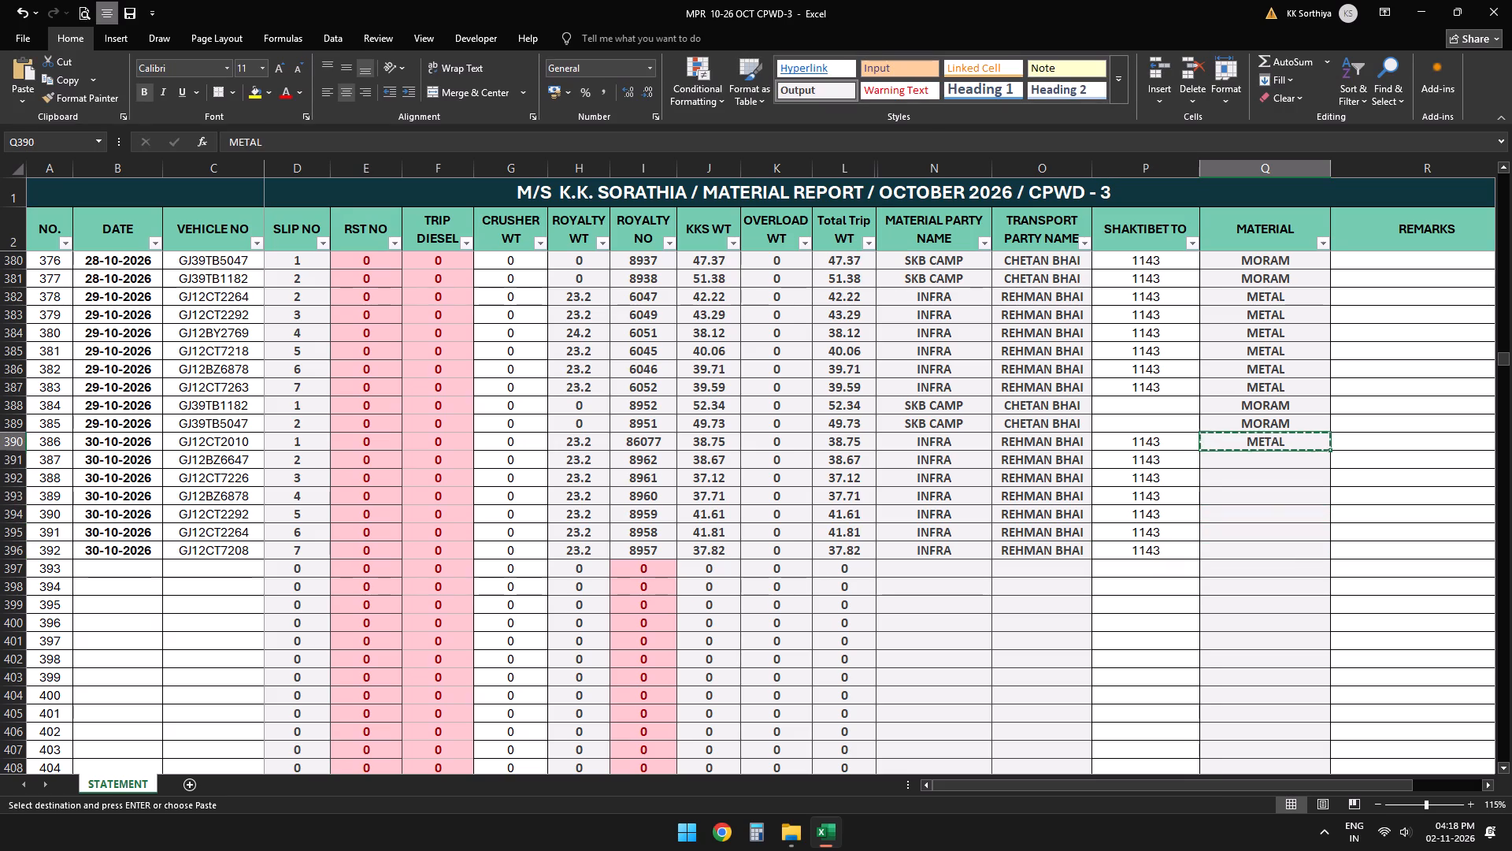
{"action": "key", "text": "shift+Down"}
{"action": "key", "text": "shift+Down"}
{"action": "key", "text": "shift+Down"}
{"action": "key", "text": "shift+Down"}
{"action": "key", "text": "shift+Down"}
{"action": "key", "text": "shift+Down"}
{"action": "key", "text": "Return"}
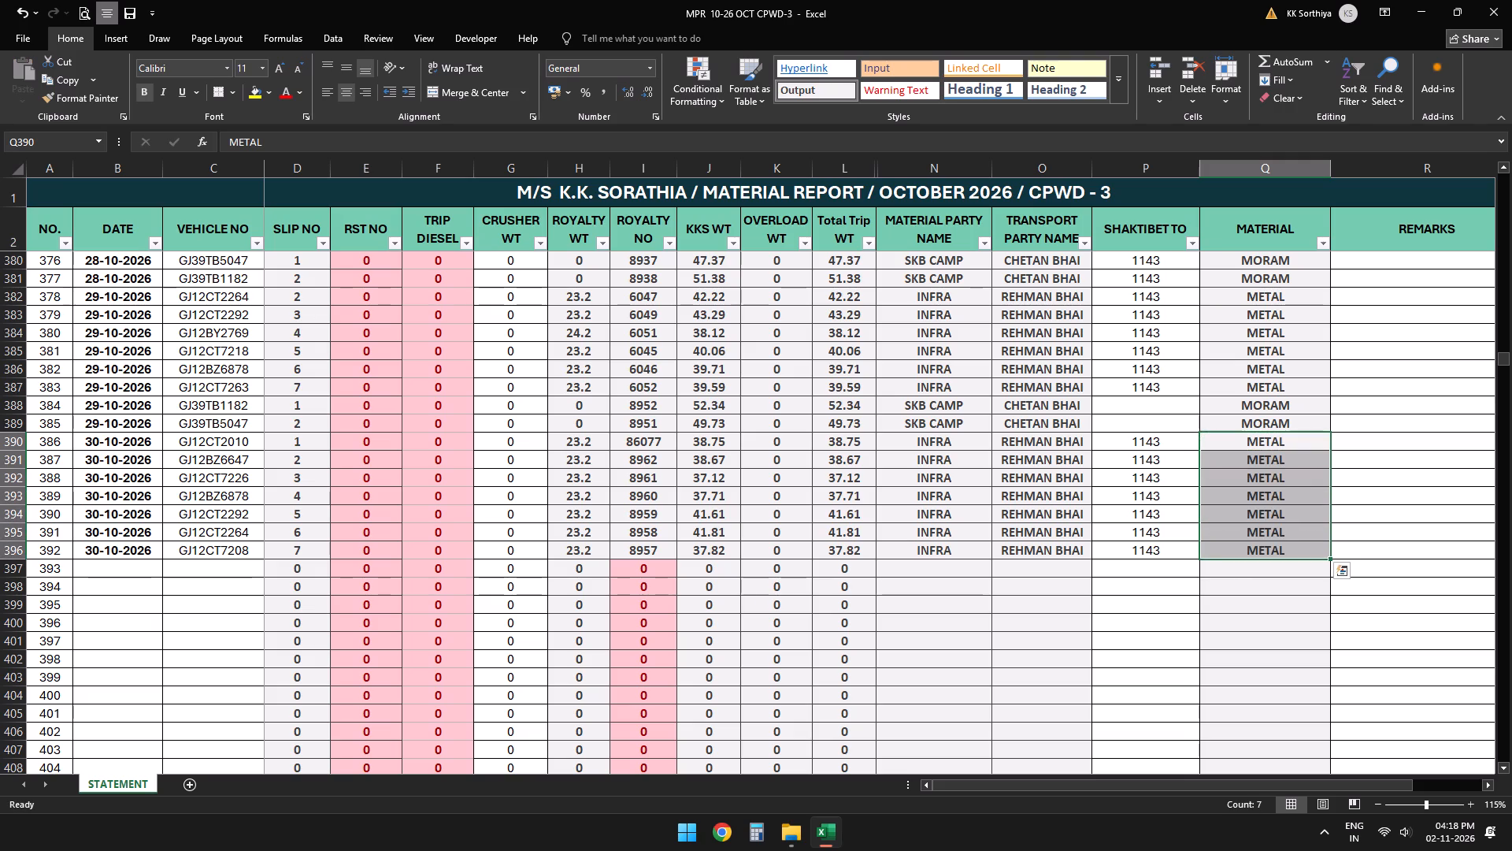
{"action": "key", "text": "ctrl+s"}
Go to the empty DATE cell of trip NO. 393, just below the last 30-10-2026 trip.
{"action": "key", "text": "Left"}
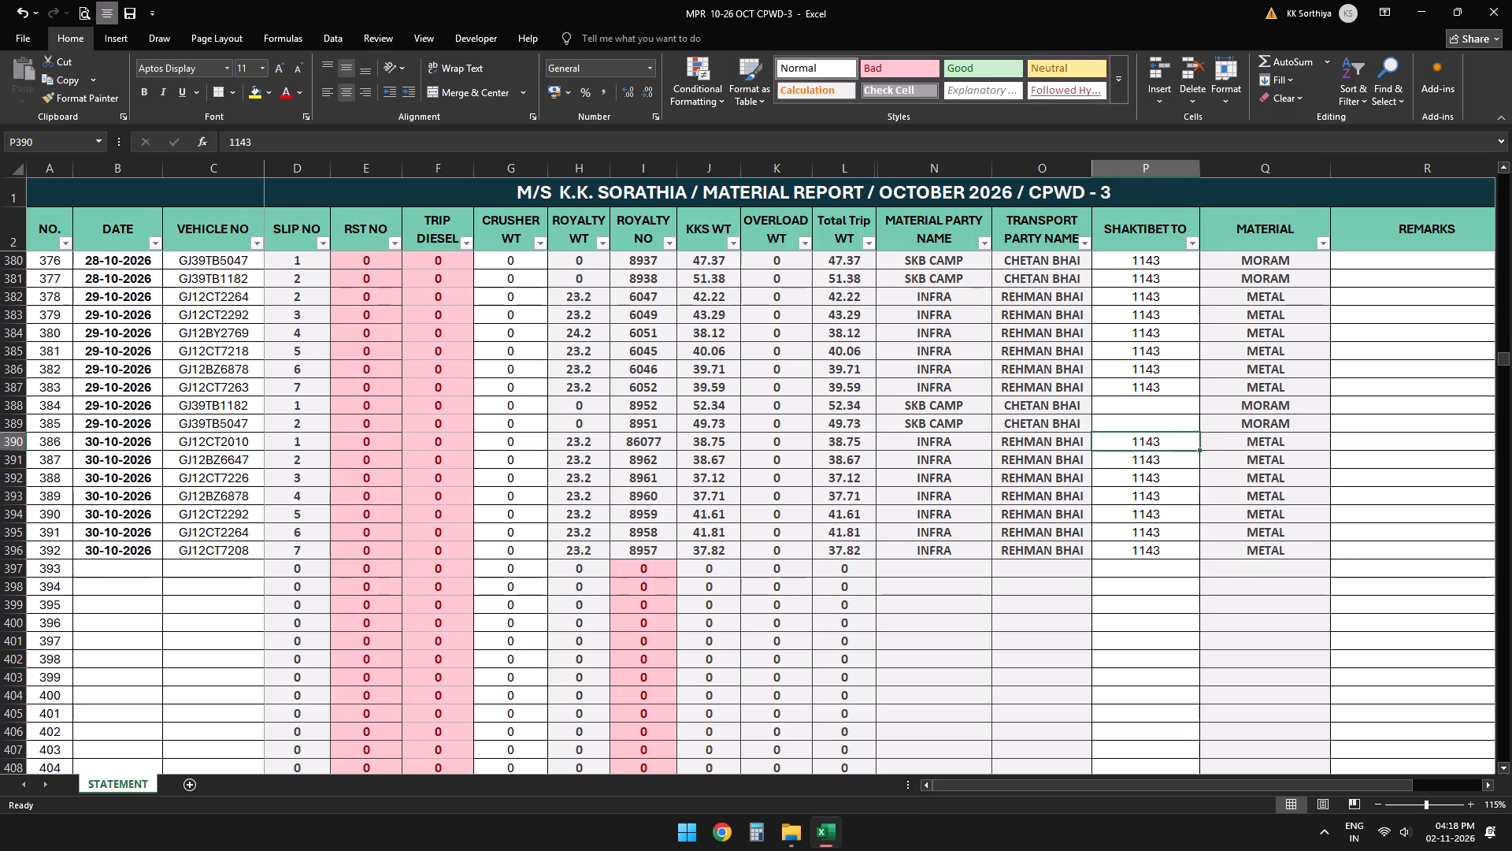
{"action": "key", "text": "Down"}
{"action": "key", "text": "Down"}
{"action": "key", "text": "Down"}
{"action": "key", "text": "Down"}
{"action": "key", "text": "Down"}
{"action": "key", "text": "Down"}
{"action": "key", "text": "Left"}
{"action": "key", "text": "Down"}
{"action": "key", "text": "Left"}
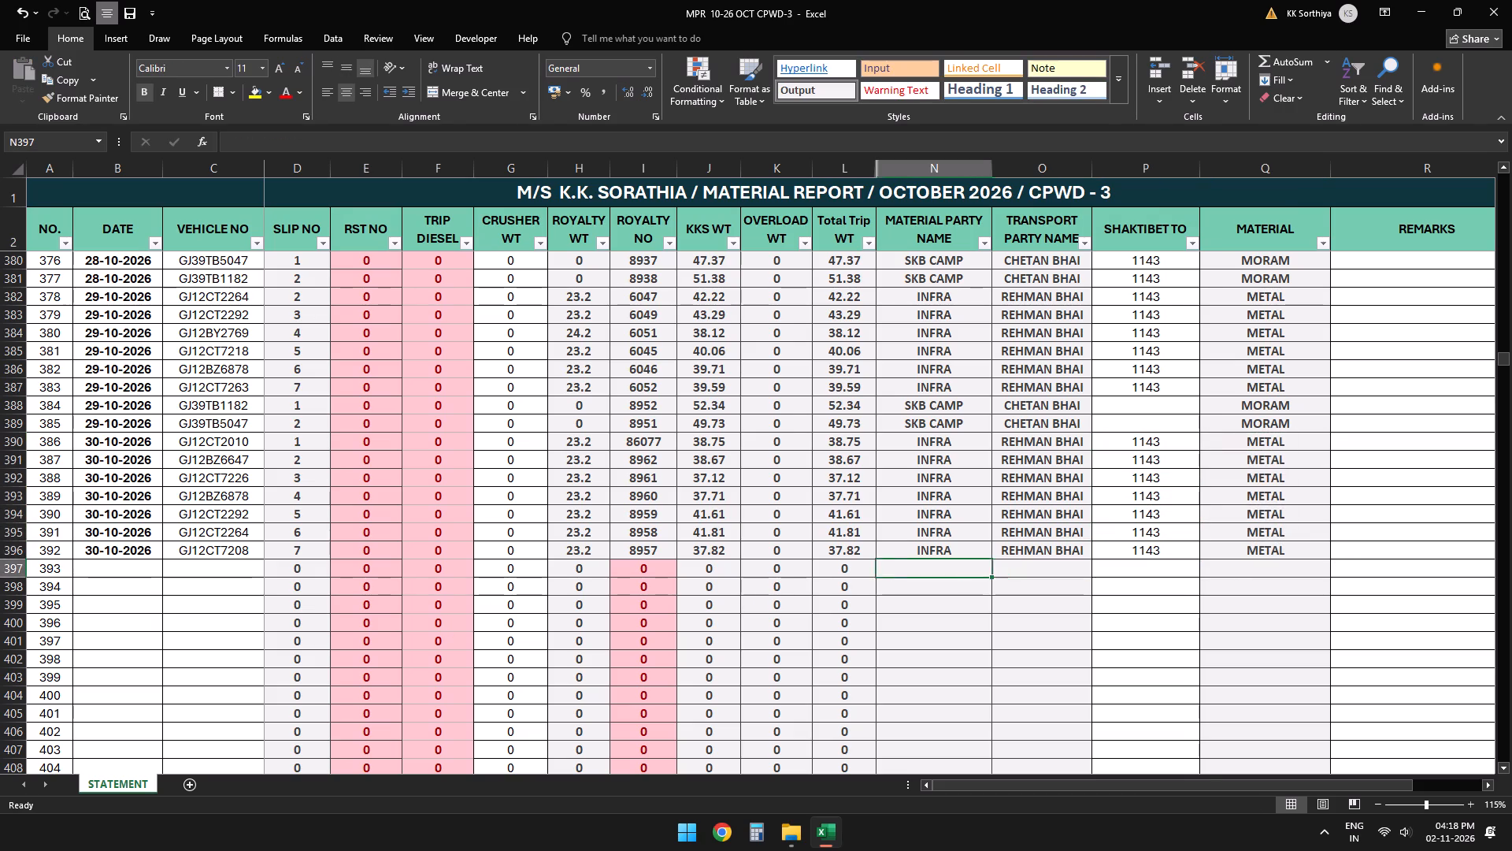
{"action": "key", "text": "Left"}
{"action": "key", "text": "Left"}
{"action": "key", "text": "Left"}
{"action": "key", "text": "Left"}
{"action": "key", "text": "Left"}
{"action": "key", "text": "Left"}
{"action": "key", "text": "Left"}
{"action": "key", "text": "Left"}
{"action": "key", "text": "Left"}
{"action": "key", "text": "Left"}
{"action": "key", "text": "Left"}
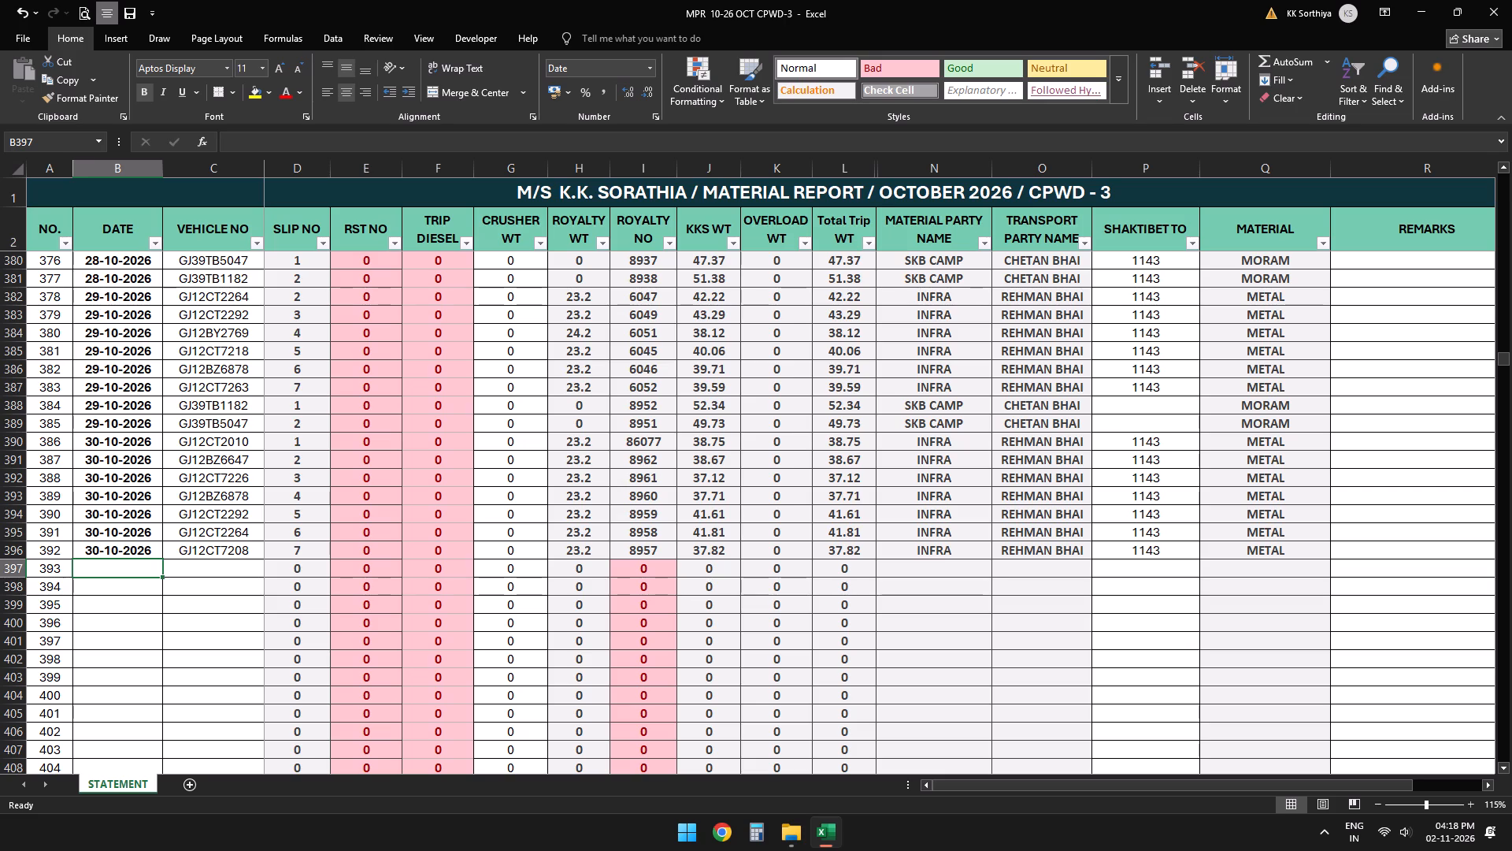
Switch to File Explorer and open the MPR 10-26 OCT VIGHAKOT workbook from the October 2026 folder.
{"action": "left_click", "coordinate": [1424, 0]}
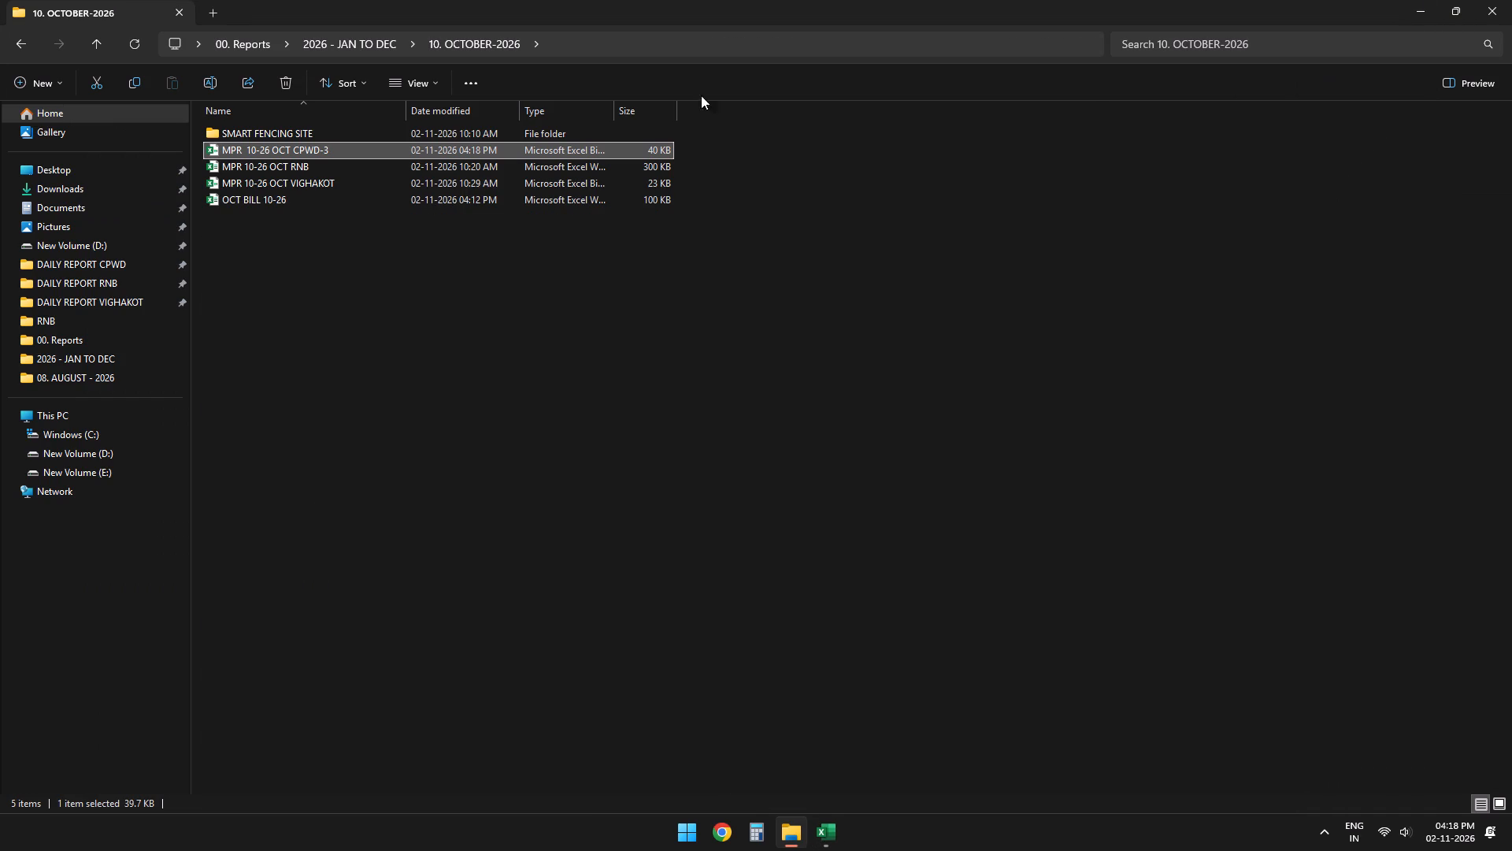
{"action": "double_click", "coordinate": [343, 181]}
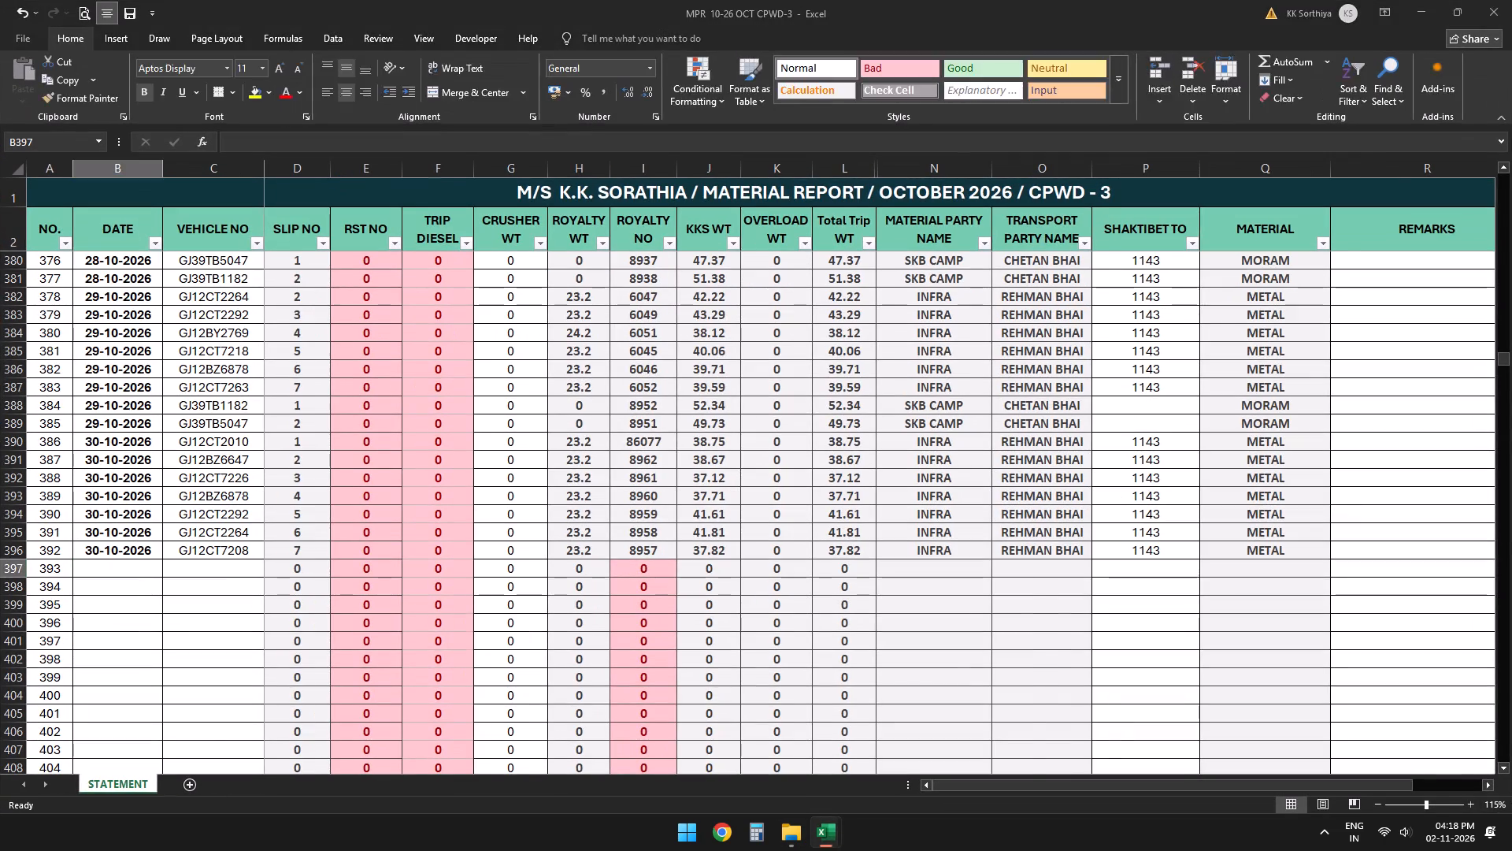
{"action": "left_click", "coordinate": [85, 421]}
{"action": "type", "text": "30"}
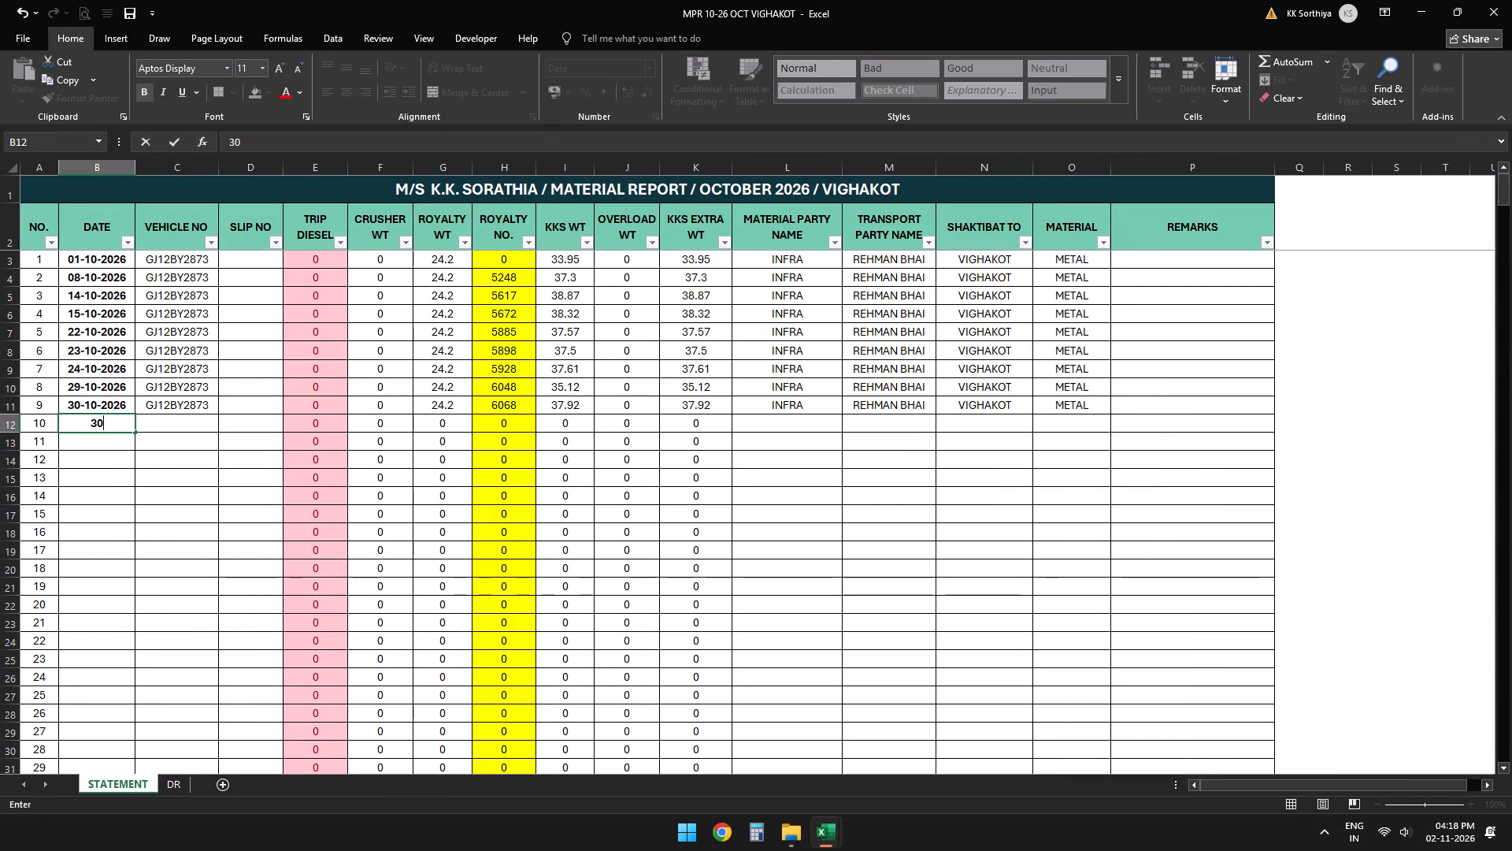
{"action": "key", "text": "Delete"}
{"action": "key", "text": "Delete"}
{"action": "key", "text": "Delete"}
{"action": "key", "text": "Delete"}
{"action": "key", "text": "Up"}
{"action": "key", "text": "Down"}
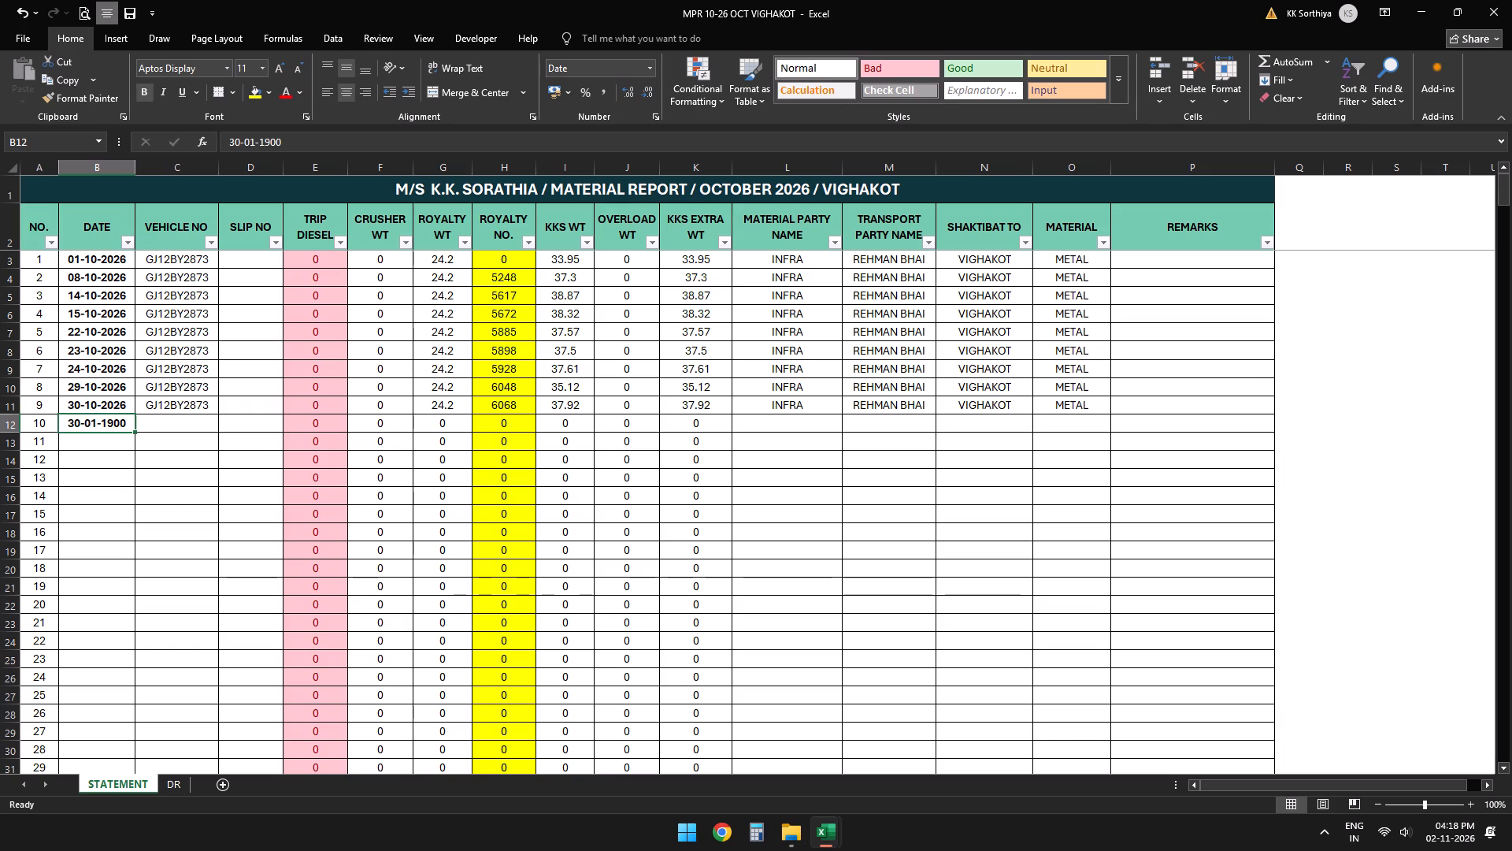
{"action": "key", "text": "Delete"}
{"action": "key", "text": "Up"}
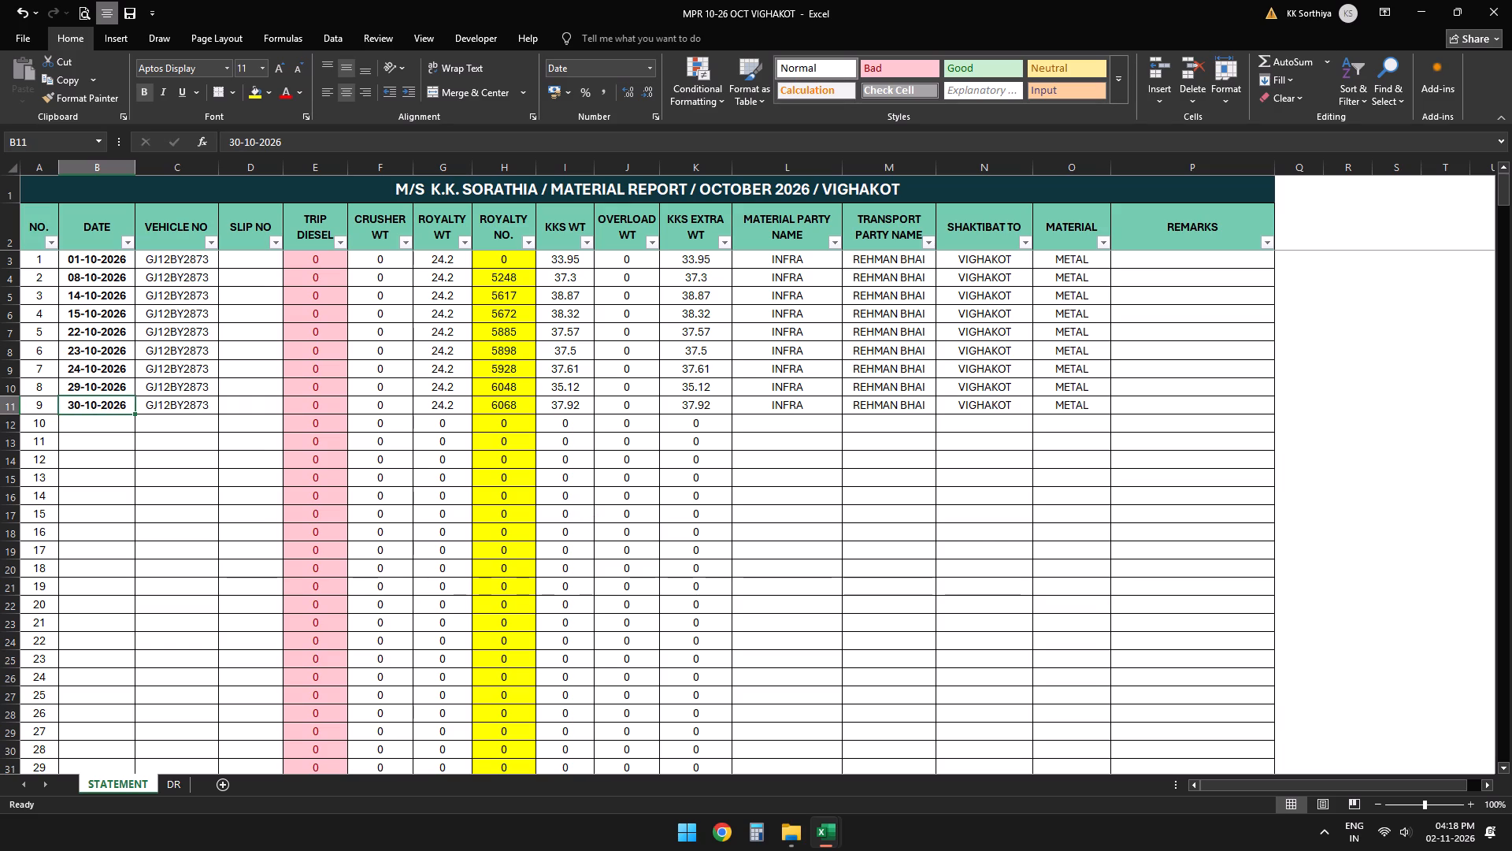
Check the KKS WT and royalty number of the 30-10-2026 VIGHAKOT trip, and close that workbook with its changes saved.
{"action": "left_click", "coordinate": [568, 408]}
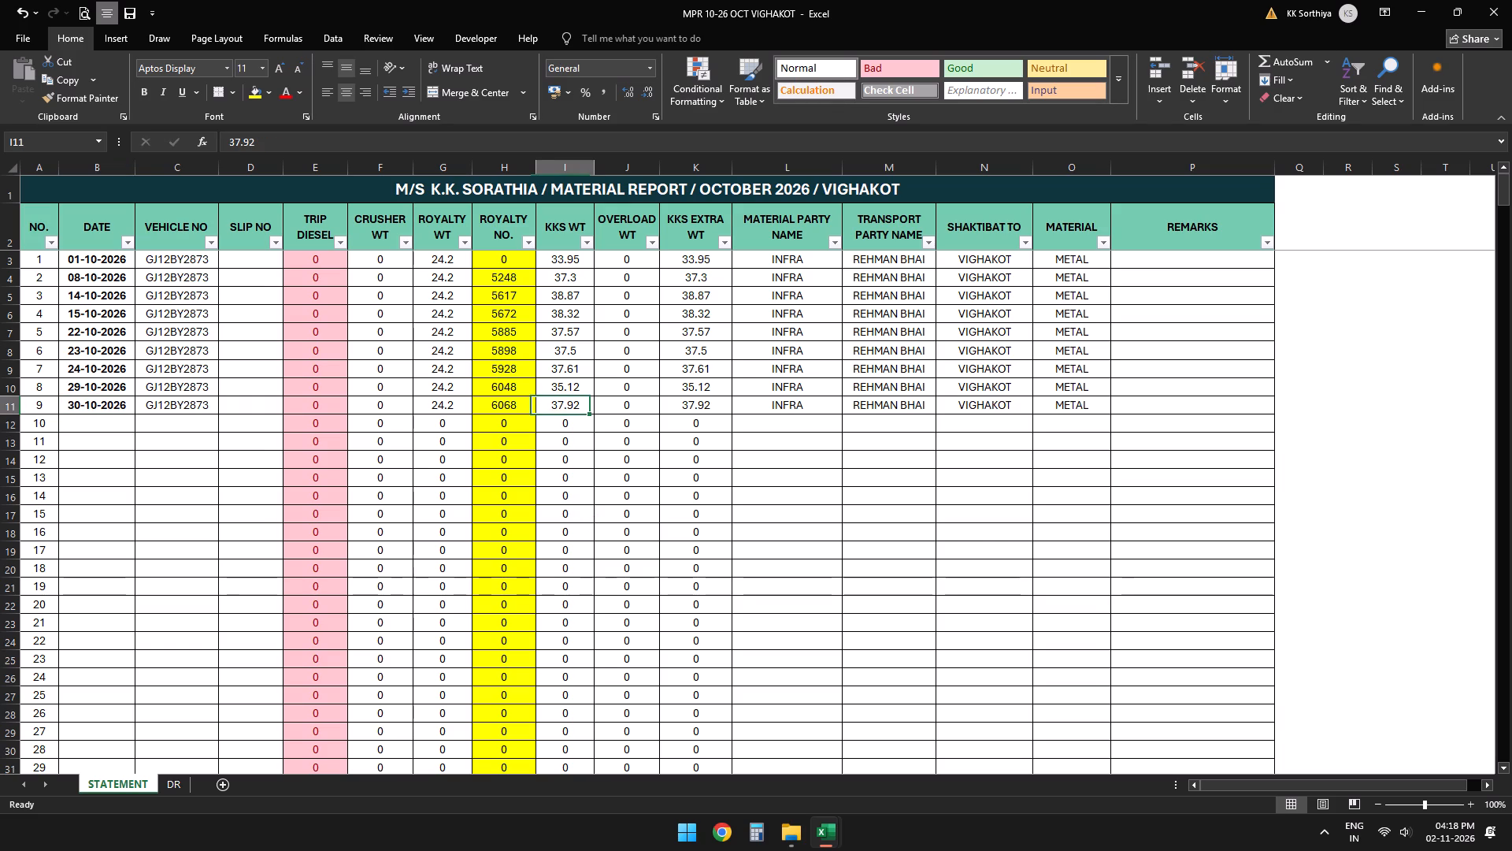
{"action": "left_click", "coordinate": [508, 403]}
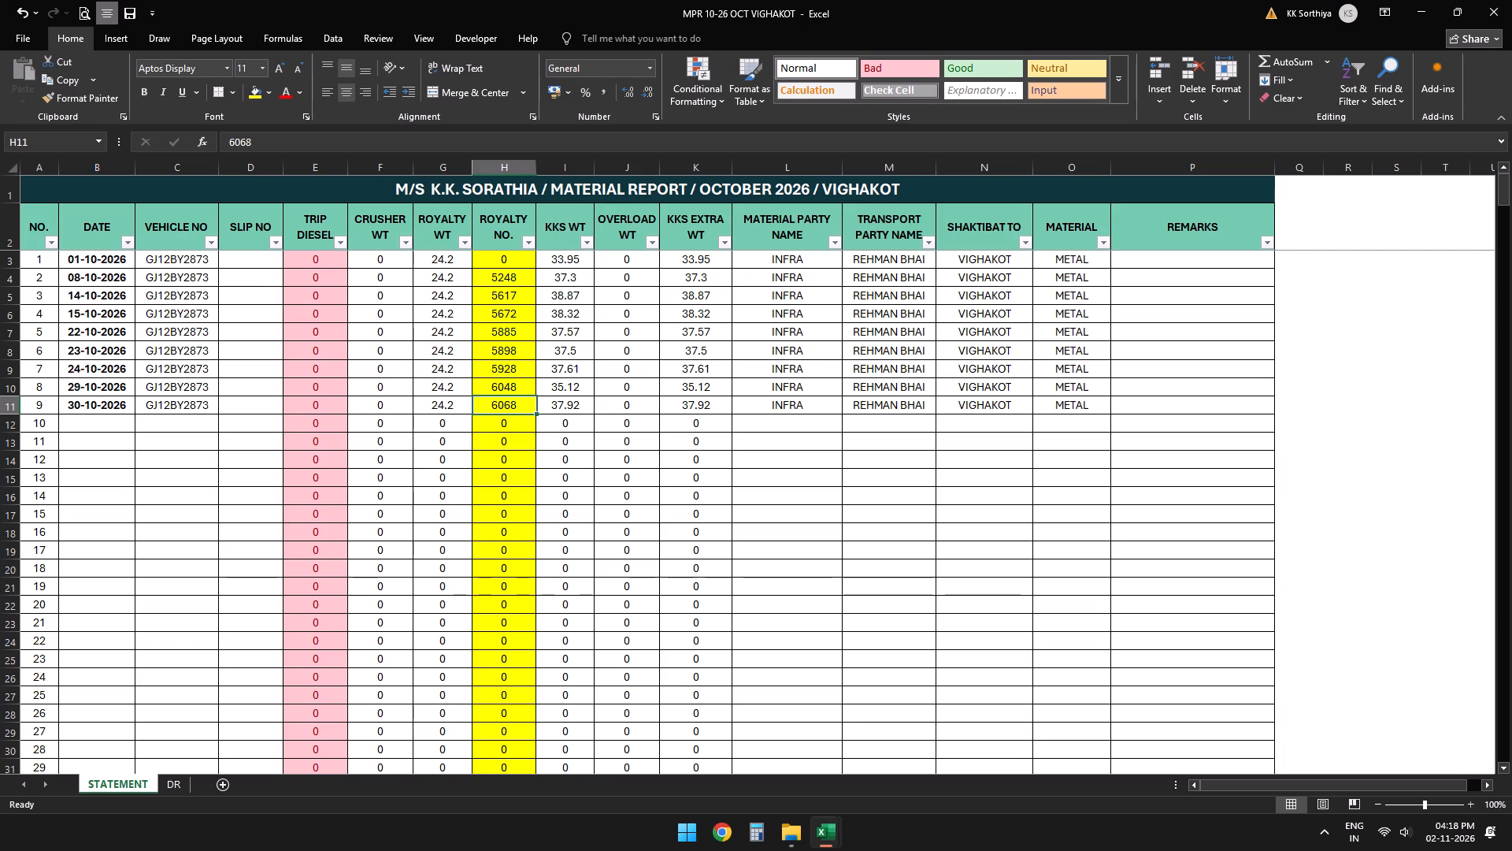
{"action": "left_click", "coordinate": [1511, 0]}
{"action": "left_click", "coordinate": [705, 434]}
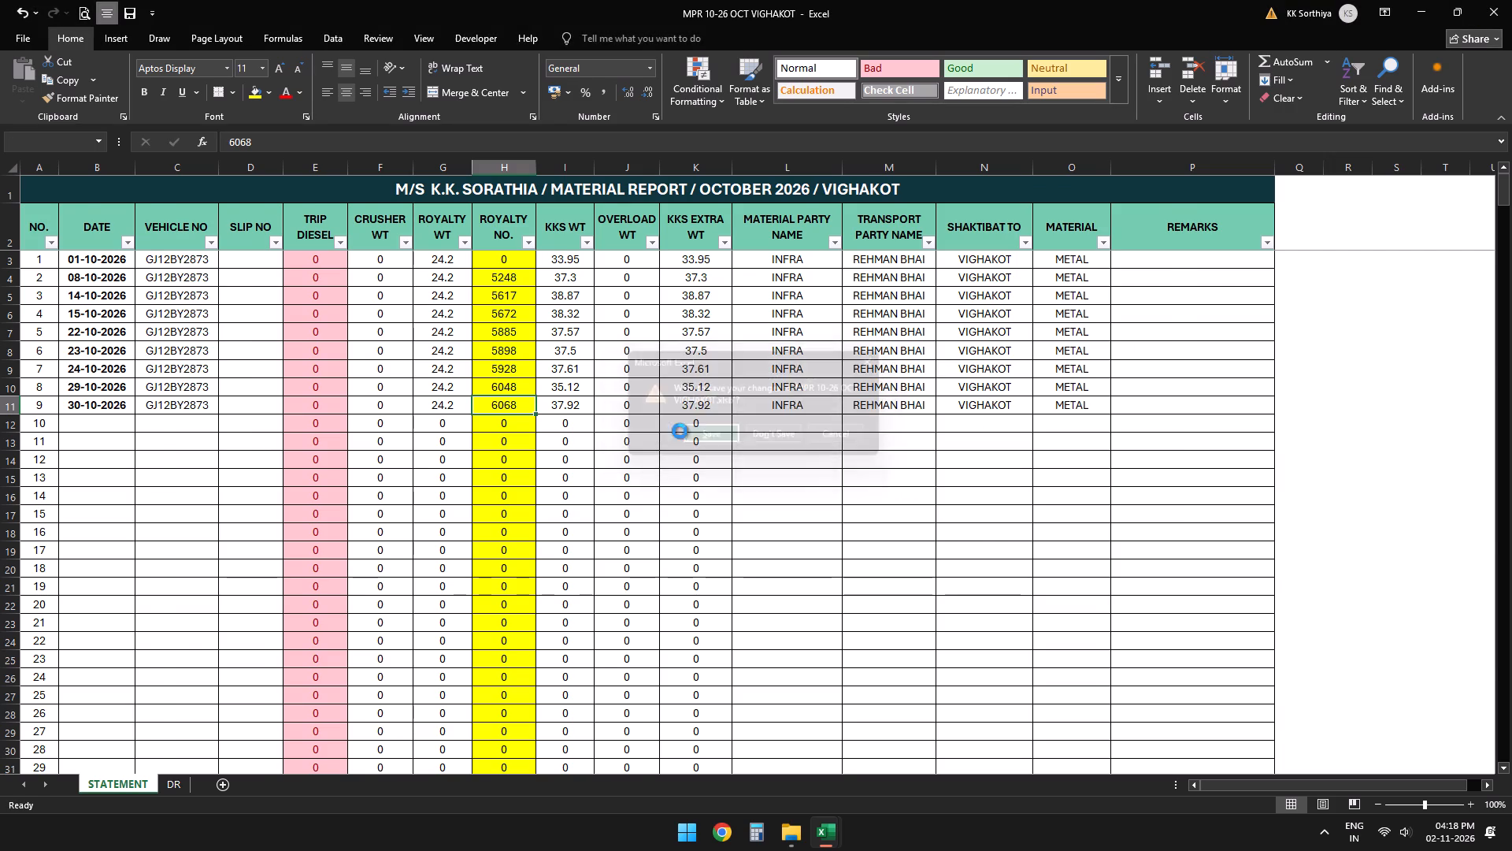
Enter the date 30-10-2026 for trip NO. 393 in the CPWD-3 report.
{"action": "scroll", "coordinate": [631, 526], "scroll_direction": "down", "scroll_amount": 2}
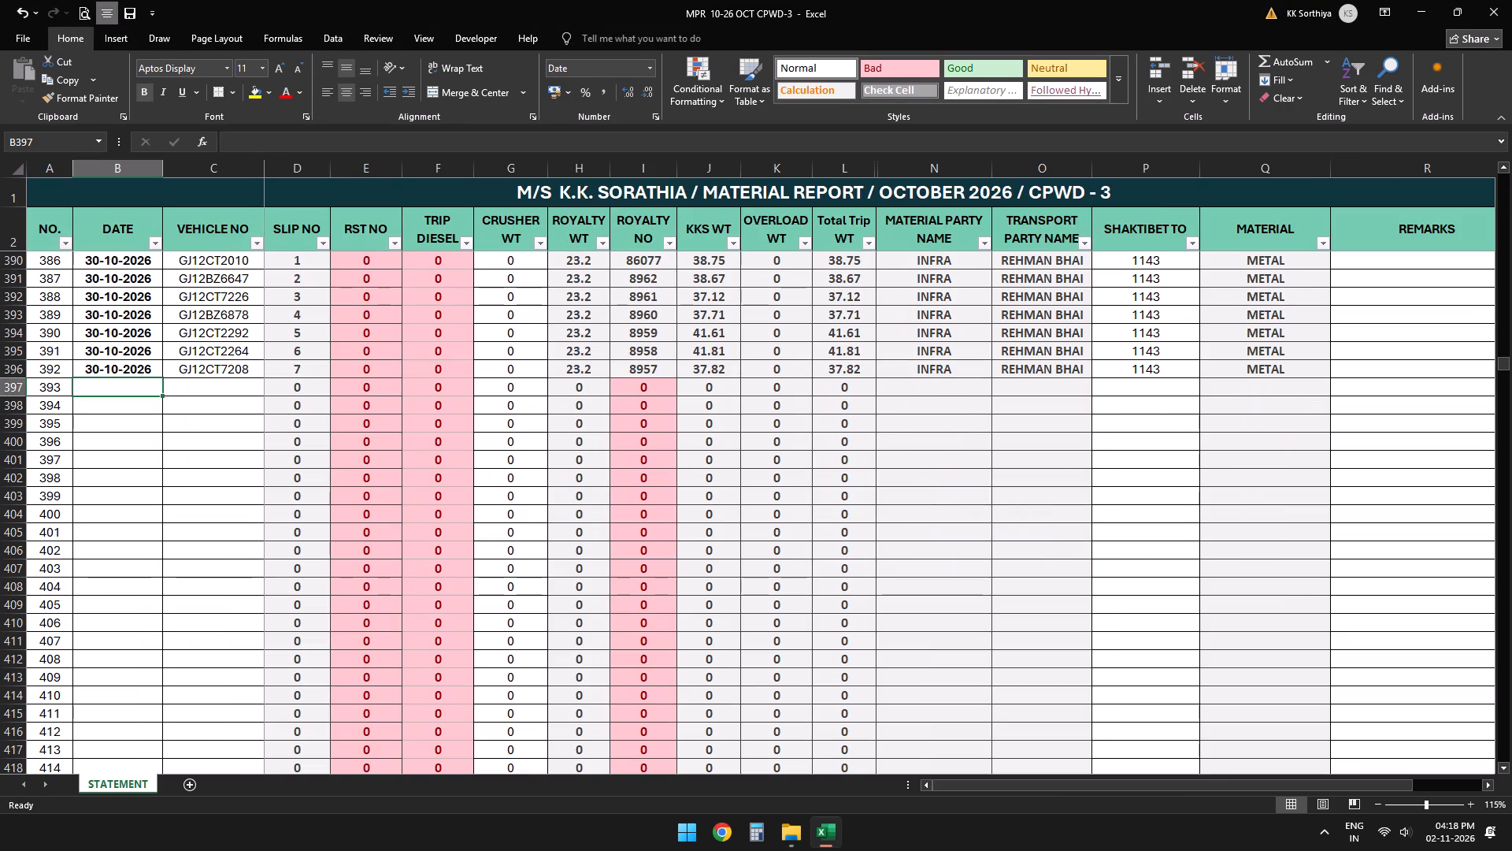
{"action": "type", "text": "30-"}
{"action": "type", "text": "10-26"}
{"action": "key", "text": "Right"}
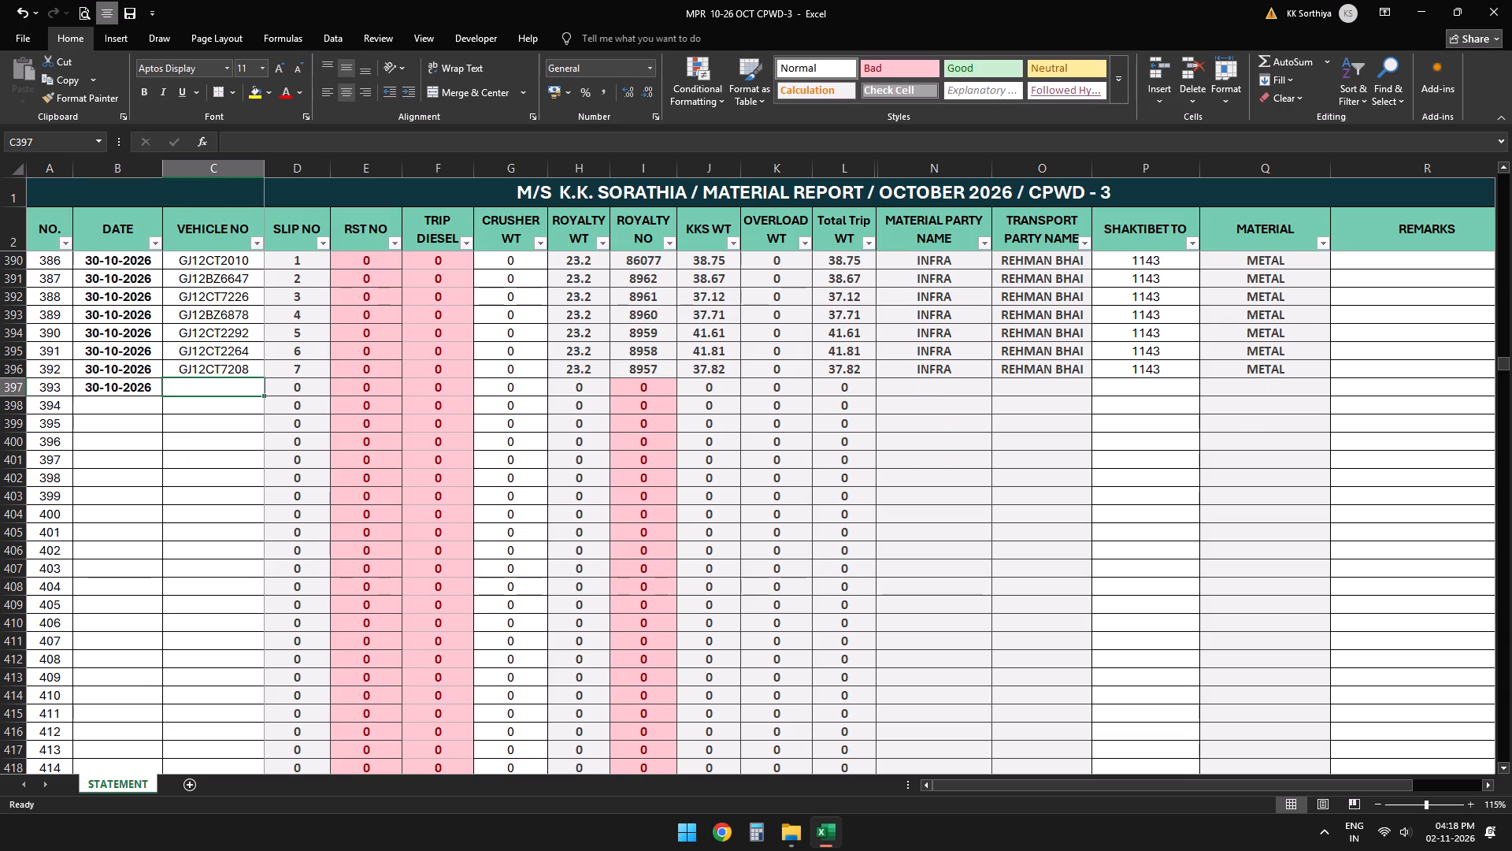
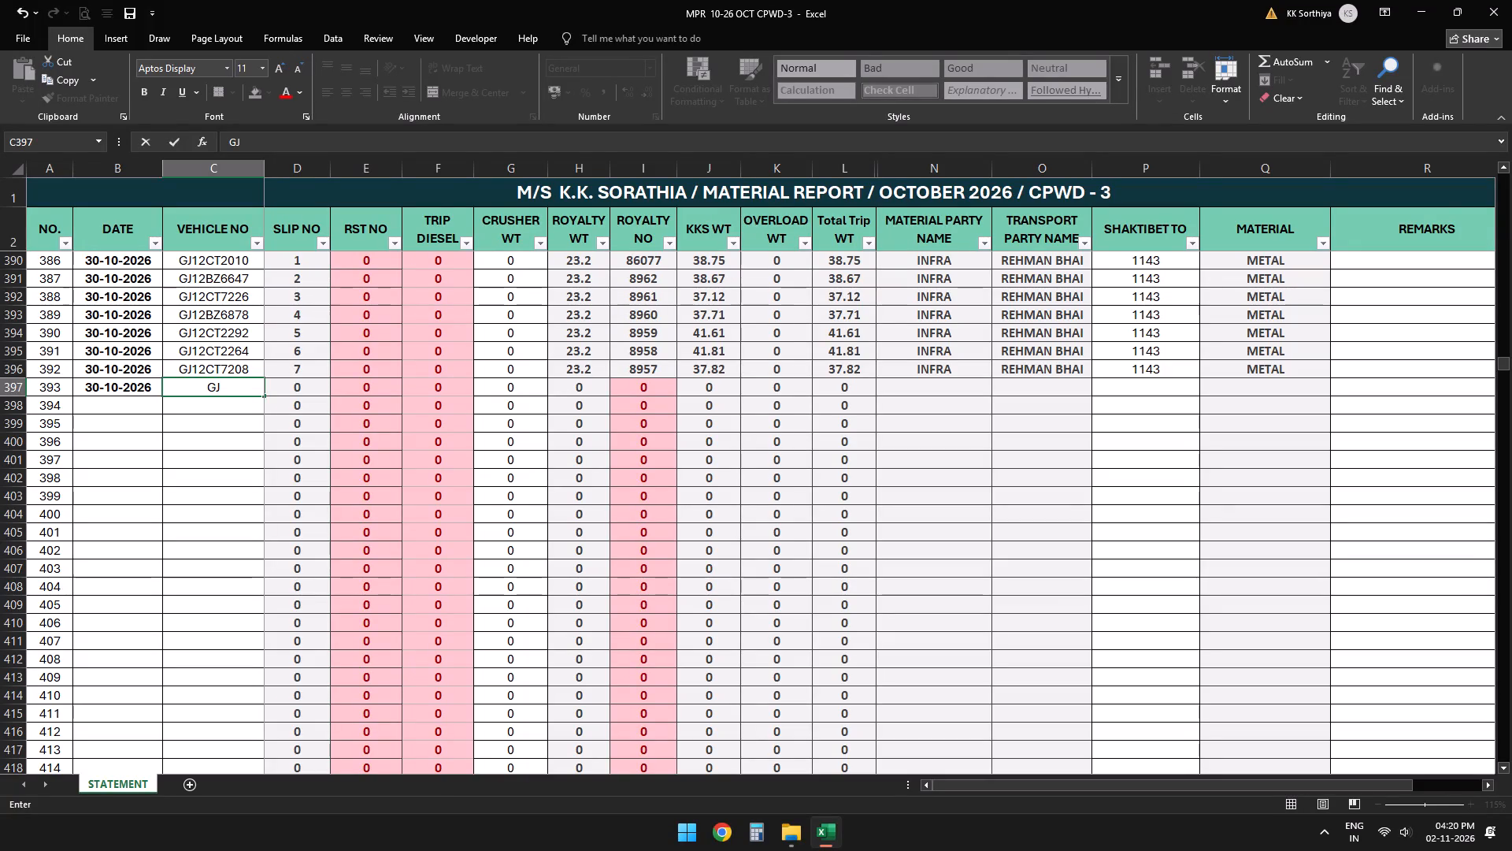
Fill the date 30-10-2026 down to trips NO. 394 and 395.
{"action": "key", "text": "Down"}
{"action": "key", "text": "Left"}
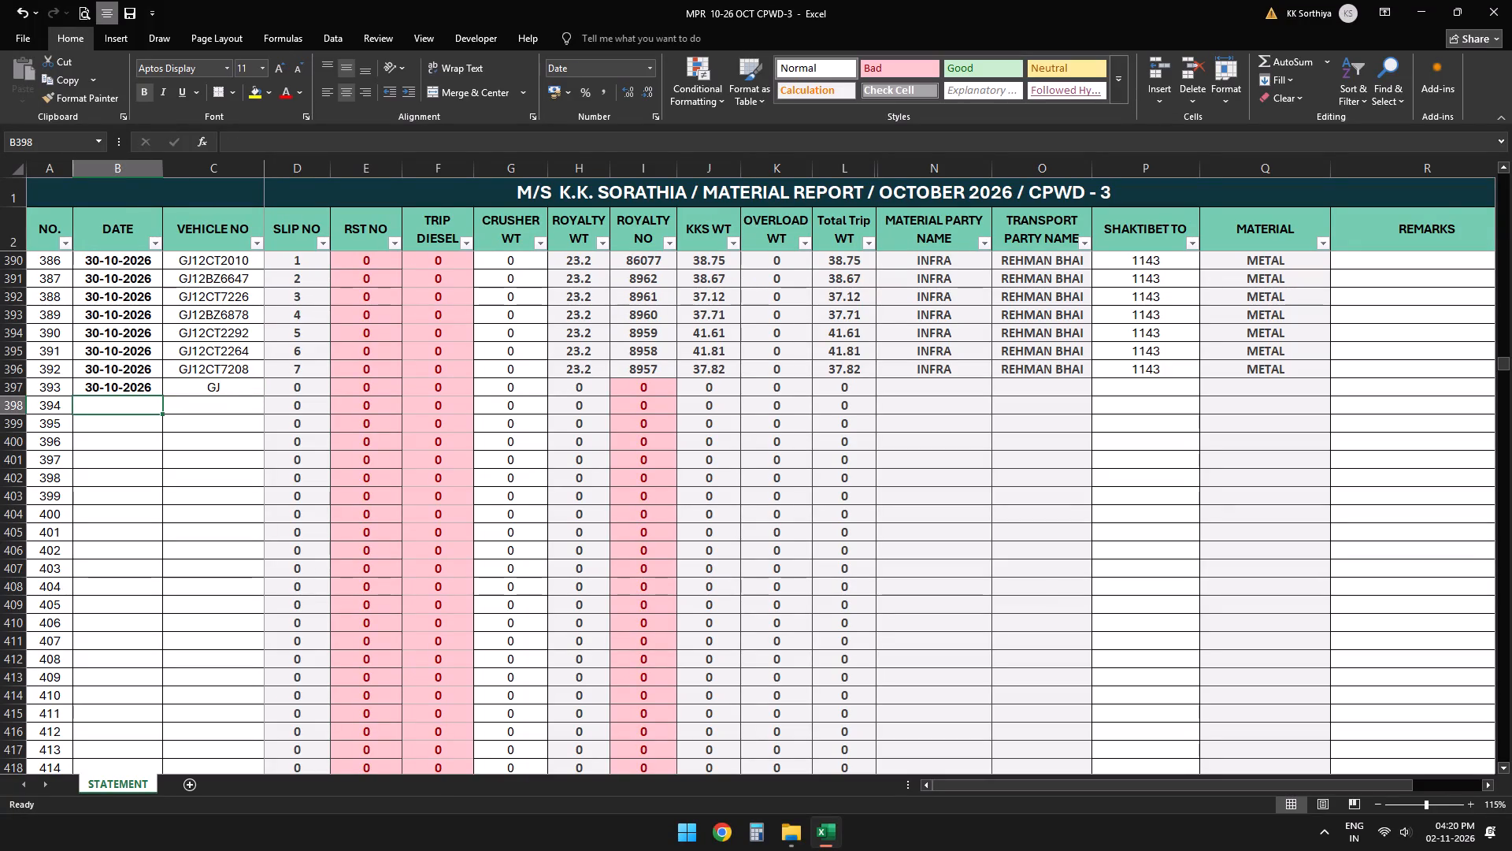
{"action": "key", "text": "ctrl+d"}
{"action": "key", "text": "Down"}
{"action": "key", "text": "ctrl+d"}
{"action": "key", "text": "Right"}
{"action": "key", "text": "Up"}
{"action": "key", "text": "Up"}
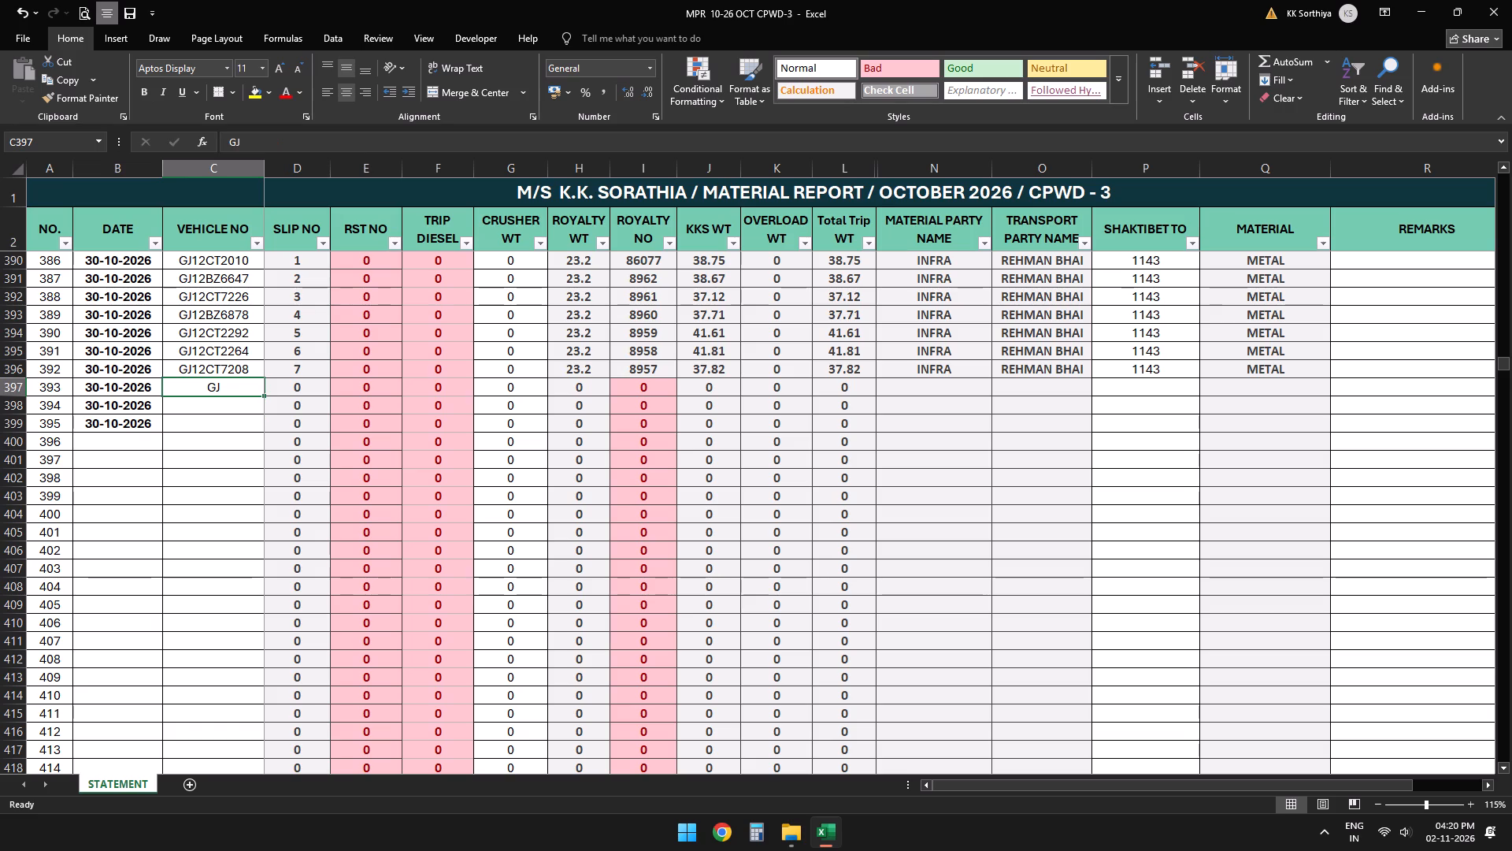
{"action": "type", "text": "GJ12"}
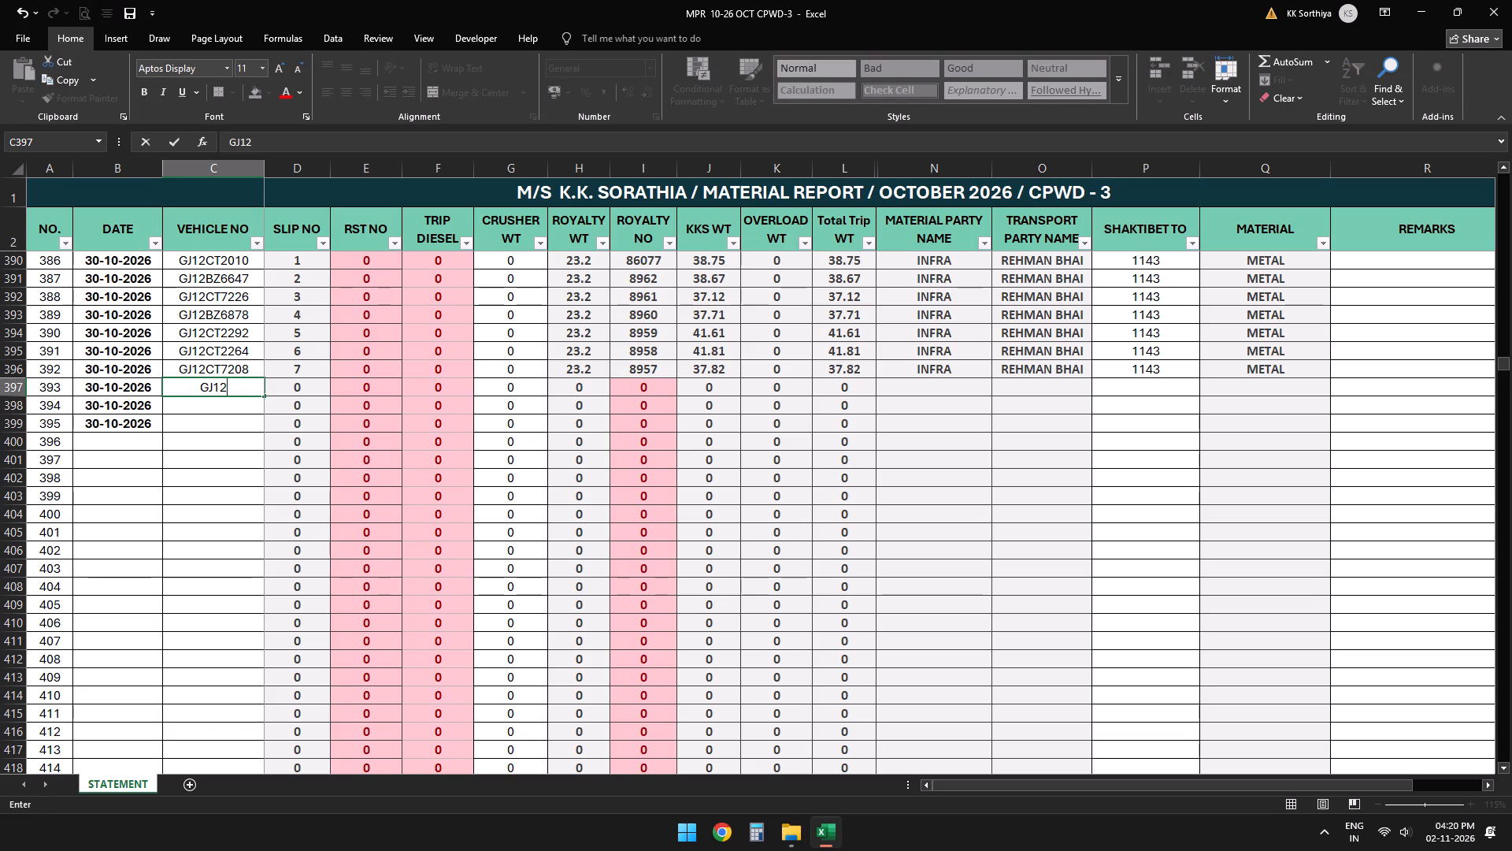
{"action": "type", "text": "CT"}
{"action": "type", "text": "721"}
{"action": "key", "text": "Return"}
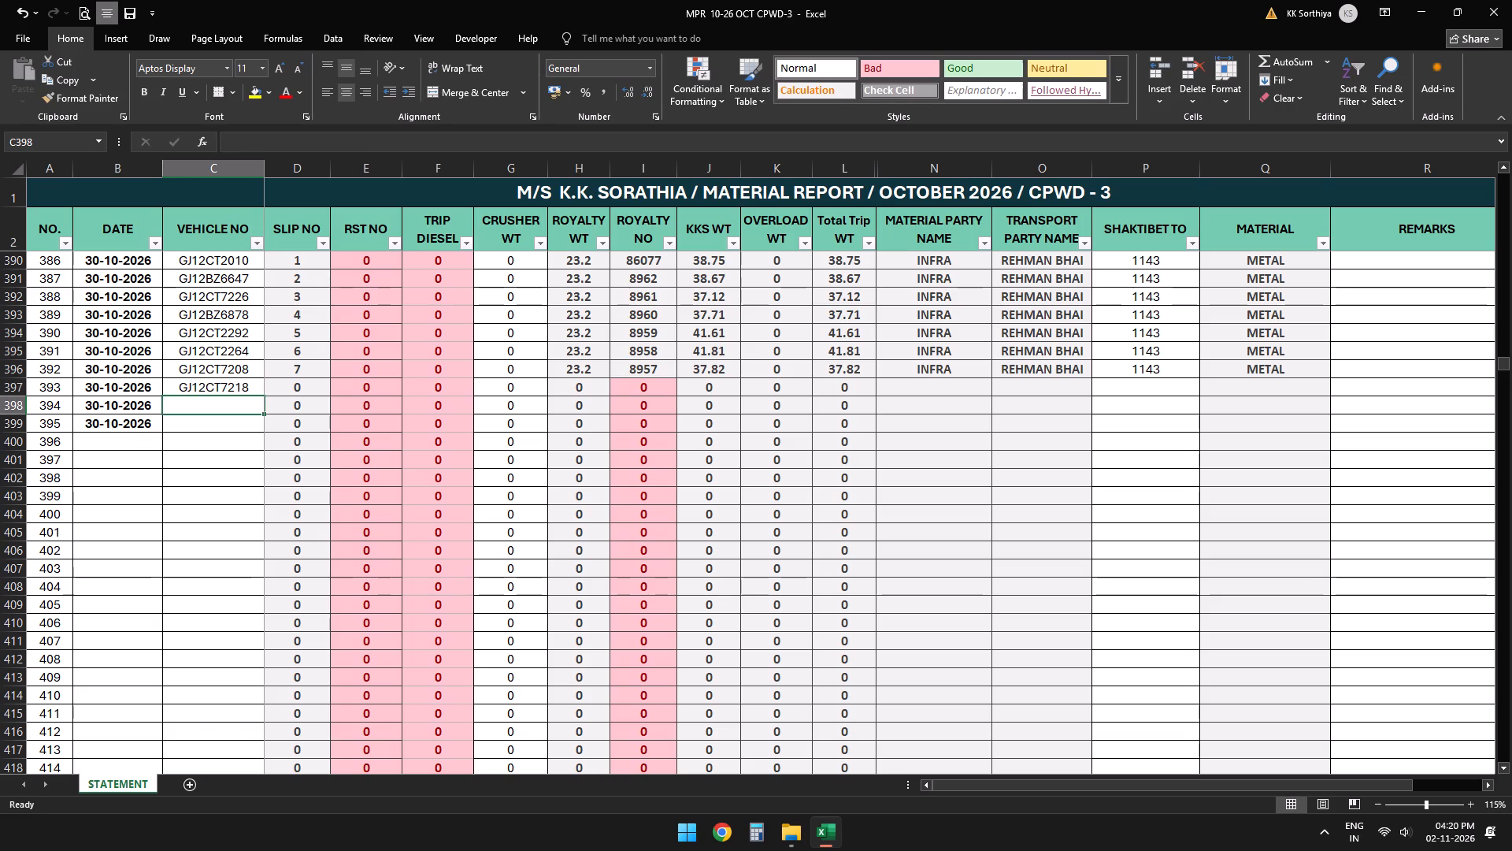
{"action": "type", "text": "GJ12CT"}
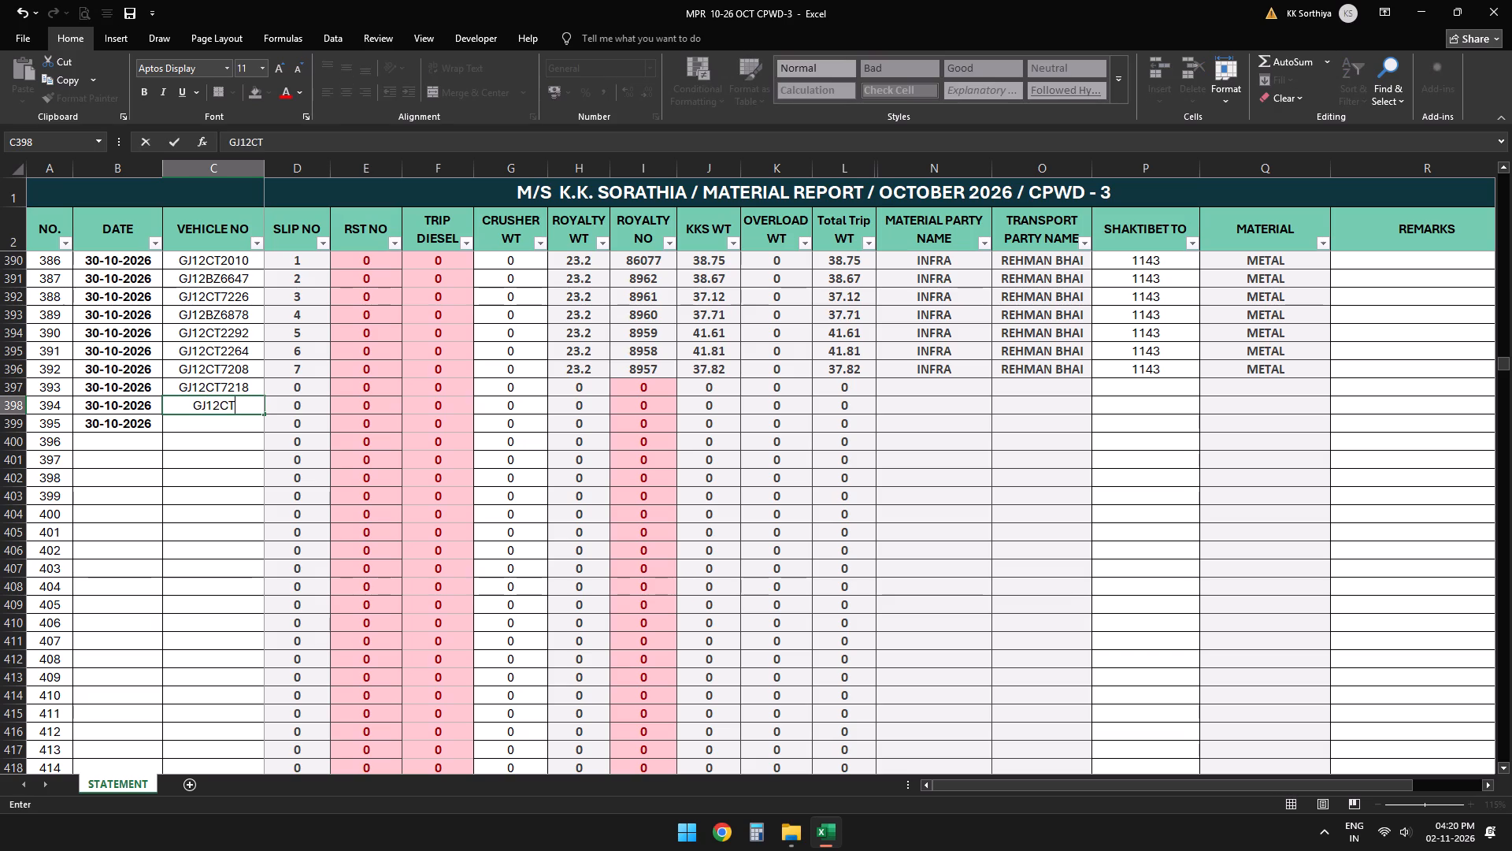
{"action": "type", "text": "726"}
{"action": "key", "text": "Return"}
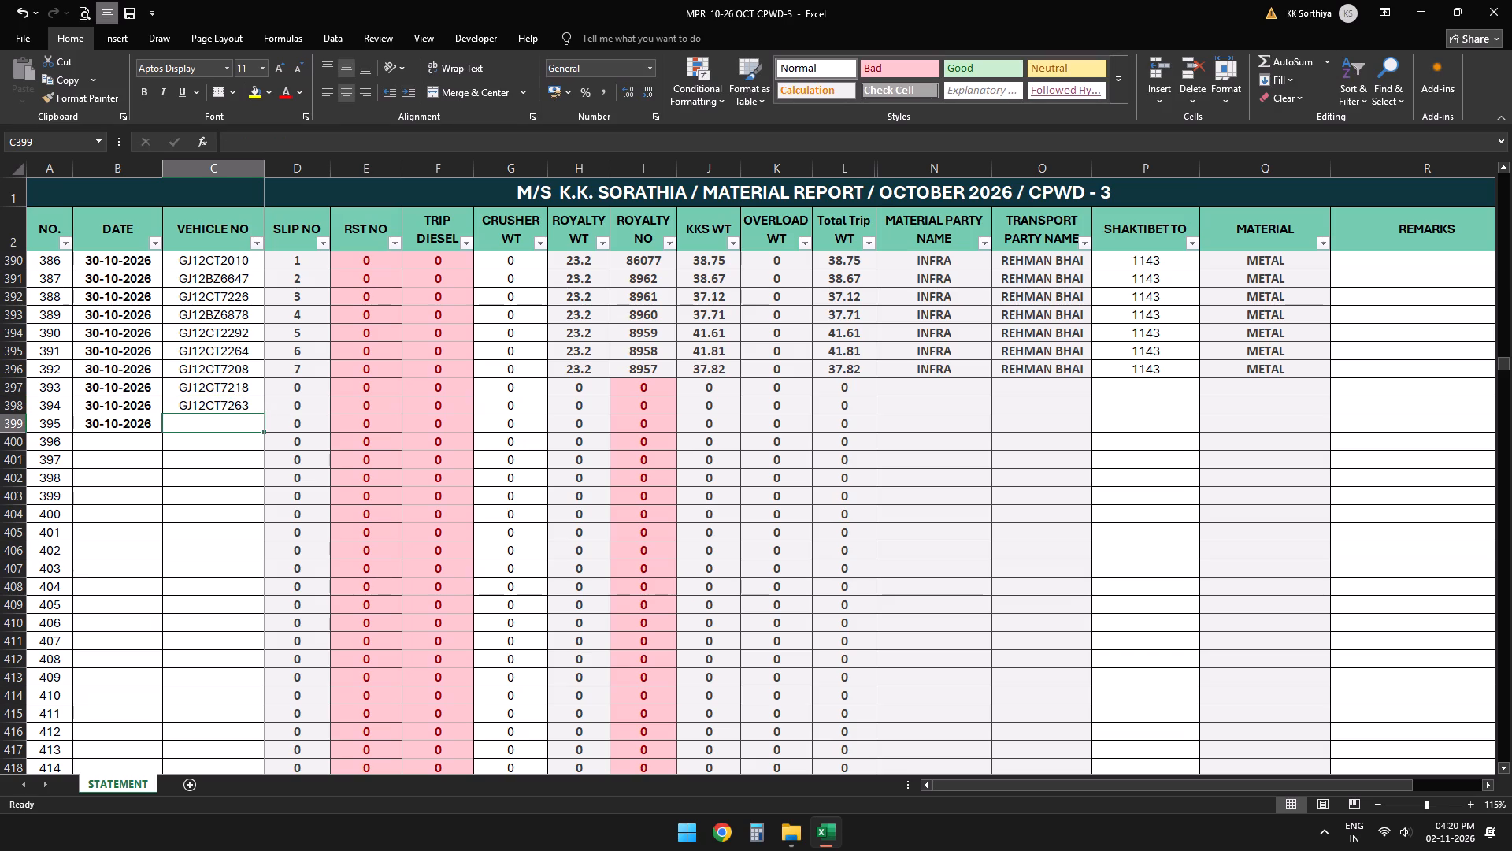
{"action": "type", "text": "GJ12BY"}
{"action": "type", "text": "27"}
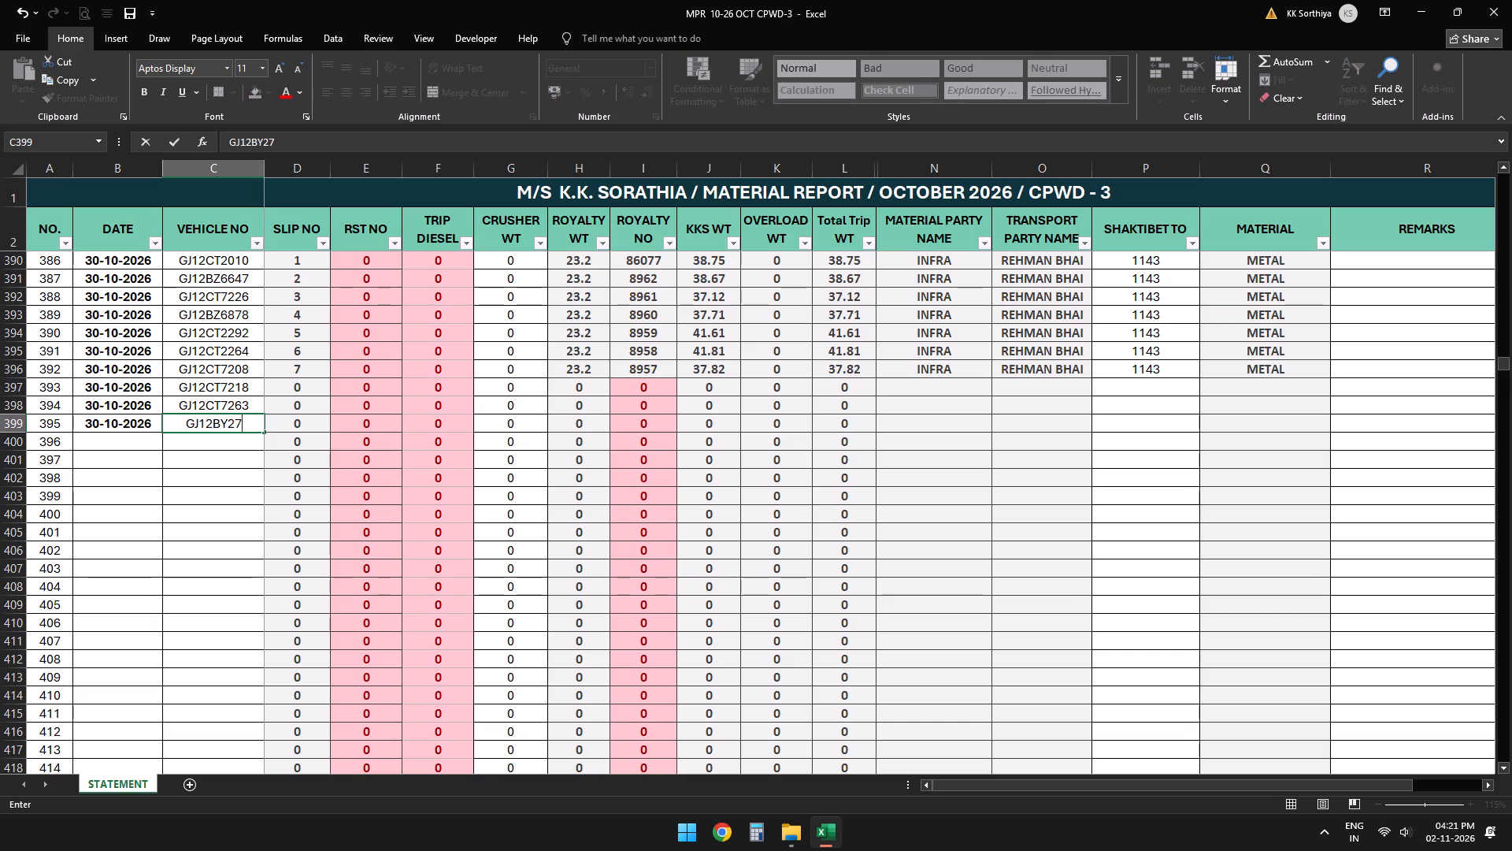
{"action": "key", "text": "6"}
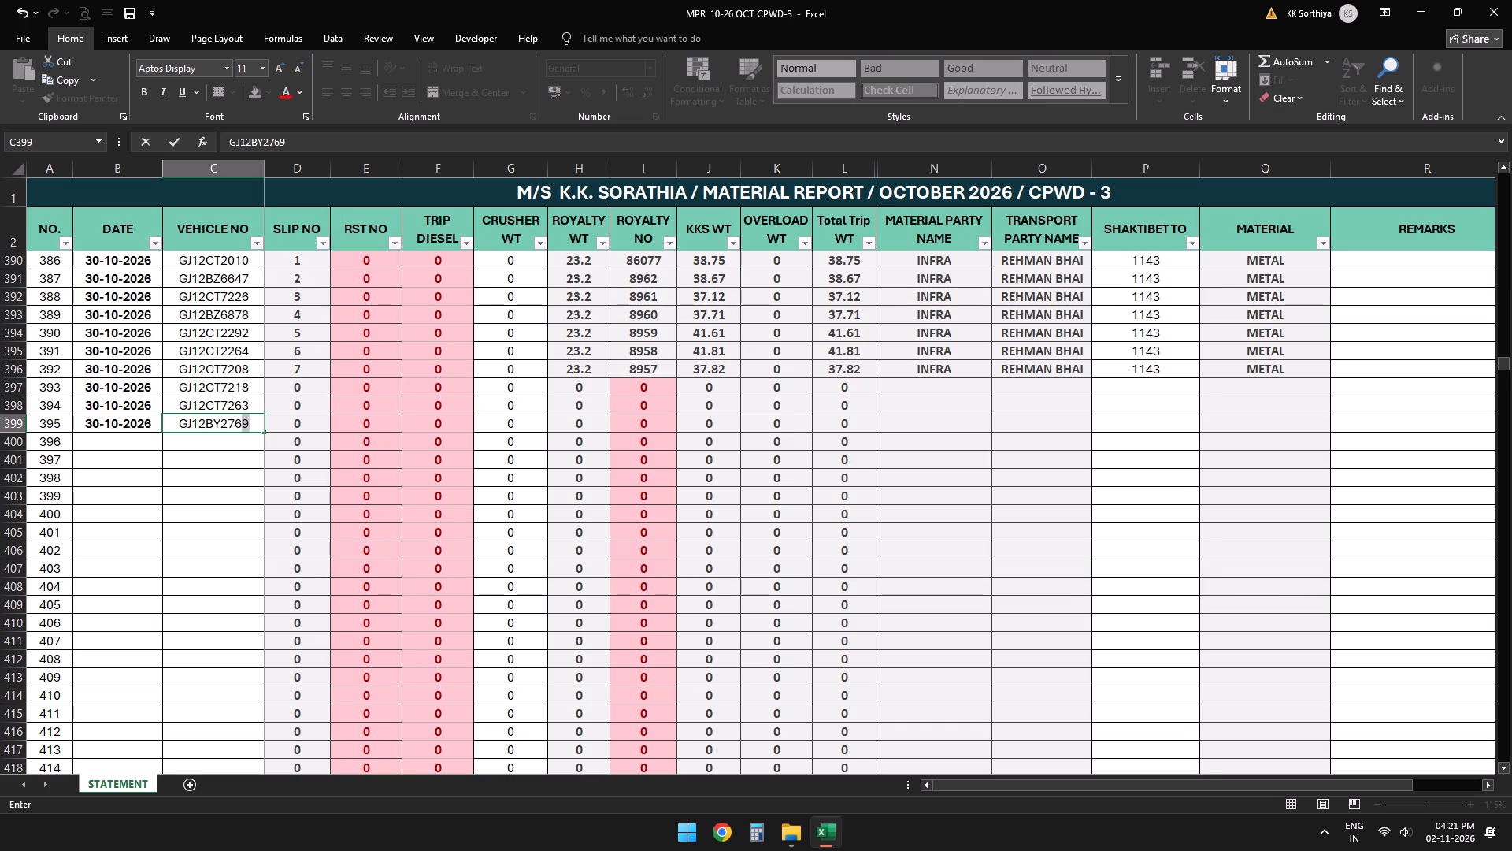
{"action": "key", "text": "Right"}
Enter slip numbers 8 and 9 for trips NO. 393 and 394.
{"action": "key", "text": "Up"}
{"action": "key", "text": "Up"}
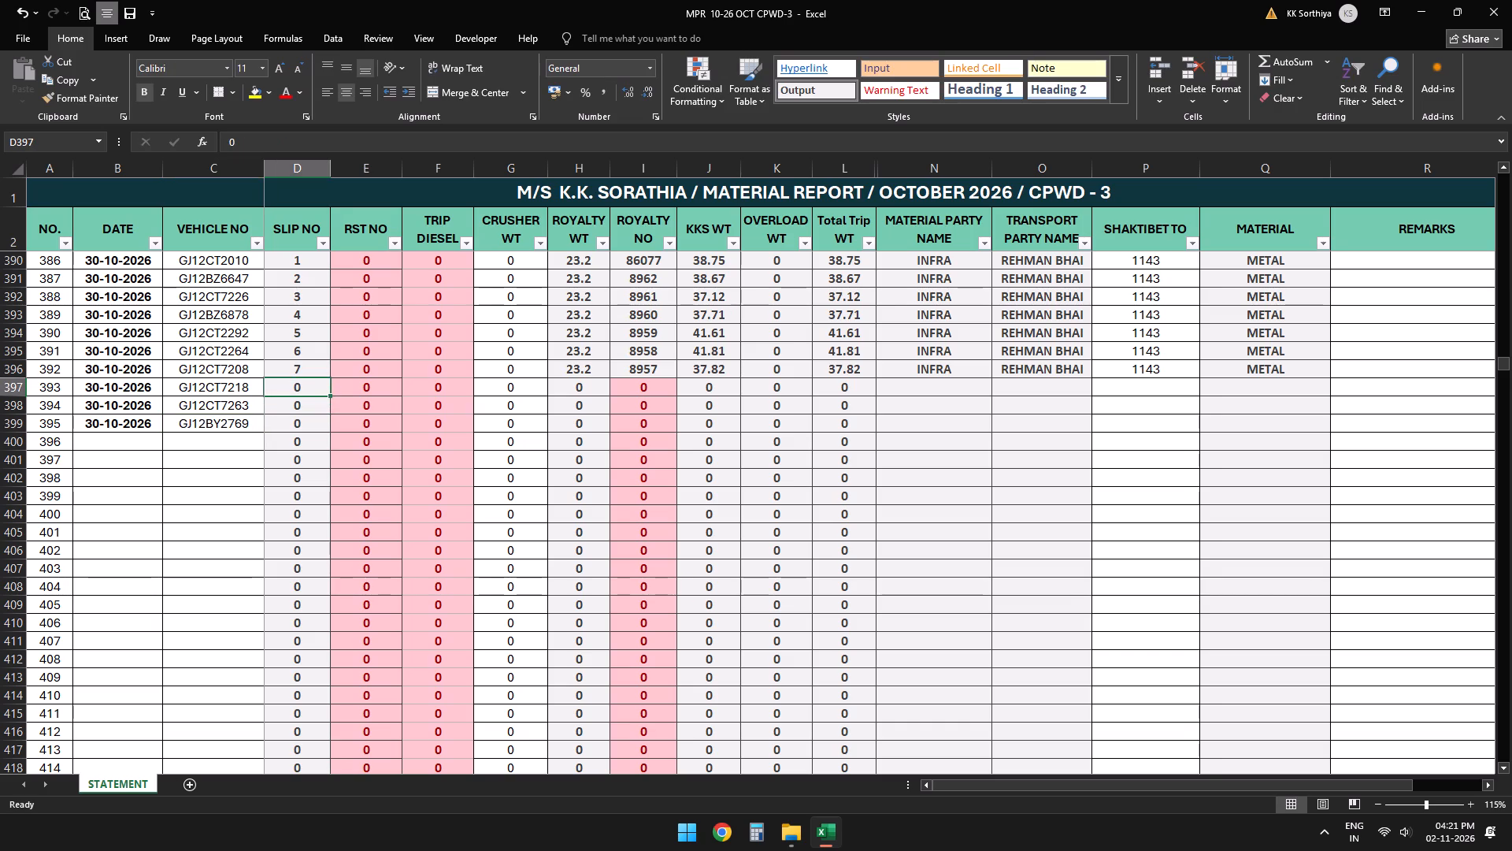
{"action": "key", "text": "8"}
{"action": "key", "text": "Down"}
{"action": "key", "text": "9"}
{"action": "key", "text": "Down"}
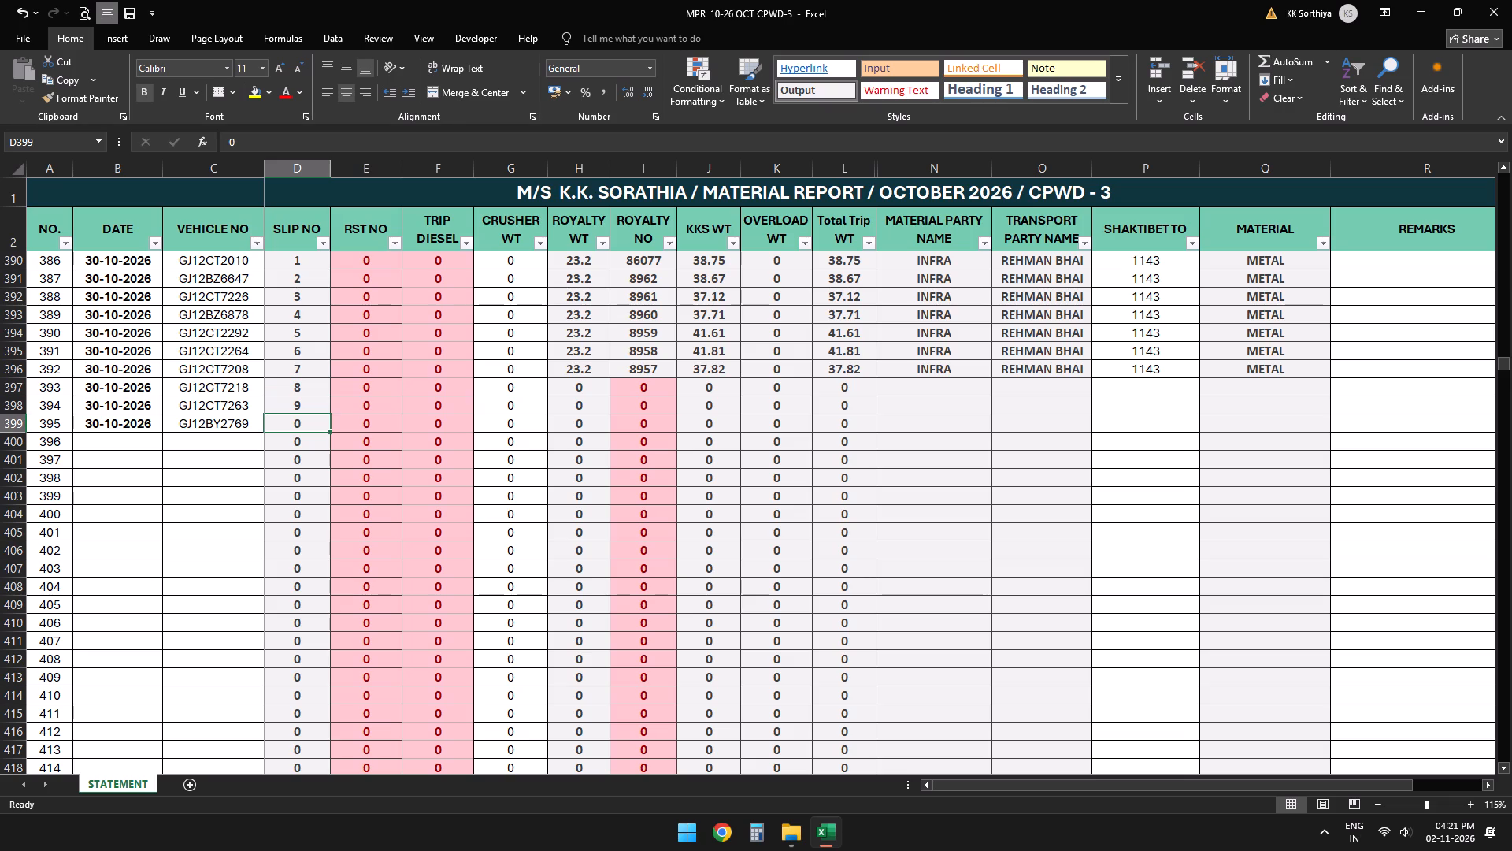
Set the slip numbers of trips NO. 393, 394 and 395 to 9, 10 and 11.
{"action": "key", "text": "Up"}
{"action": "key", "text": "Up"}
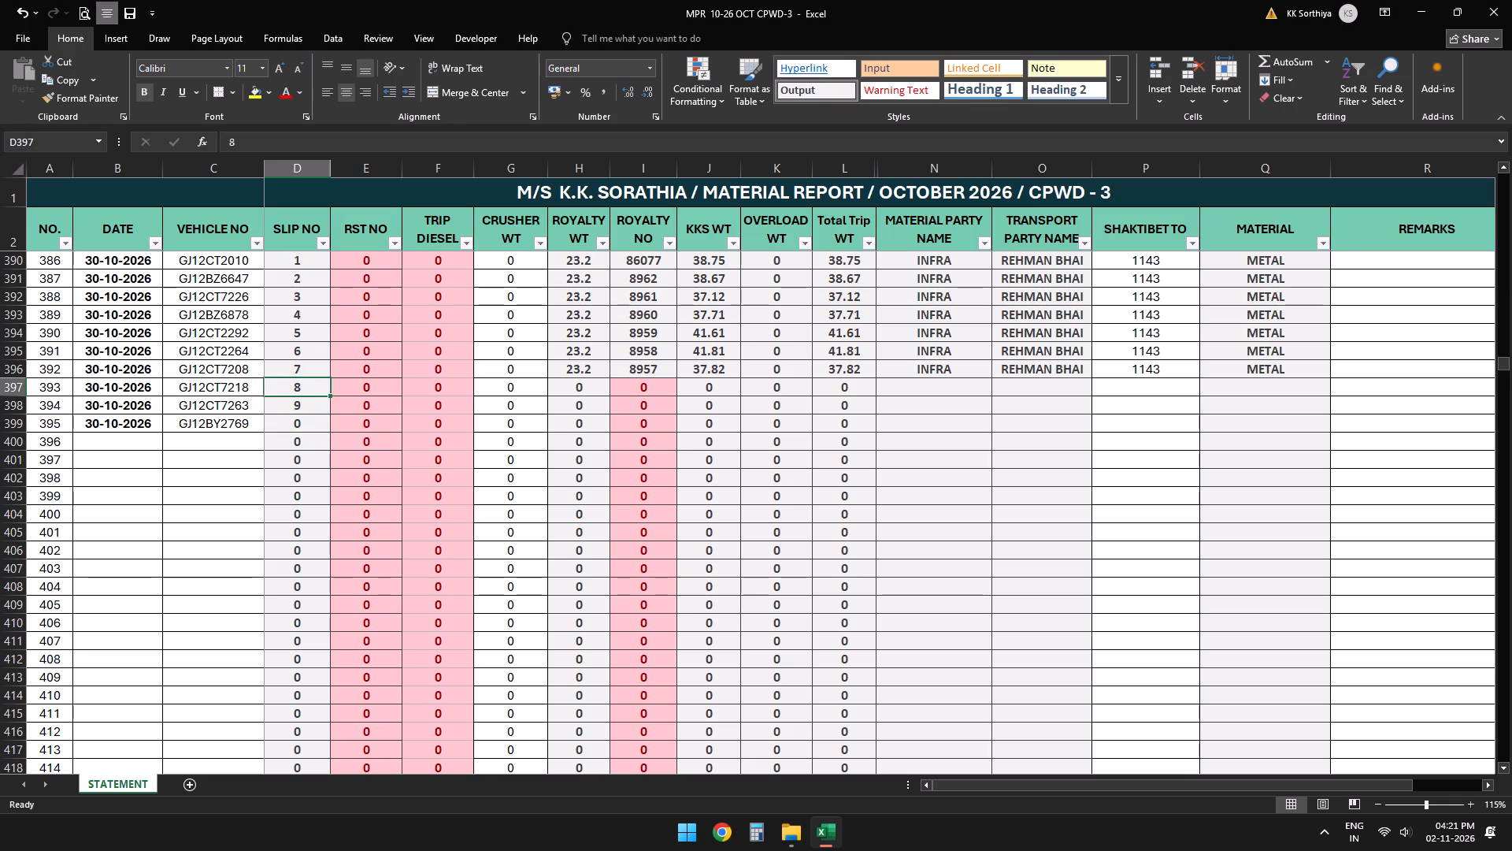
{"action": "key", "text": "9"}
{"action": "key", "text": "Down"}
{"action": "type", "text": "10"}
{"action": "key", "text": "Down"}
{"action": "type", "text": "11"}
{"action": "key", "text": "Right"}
Enter a ROYALTY WT of 23.2 for trips NO. 393 and 394, and 24.2 for NO. 395.
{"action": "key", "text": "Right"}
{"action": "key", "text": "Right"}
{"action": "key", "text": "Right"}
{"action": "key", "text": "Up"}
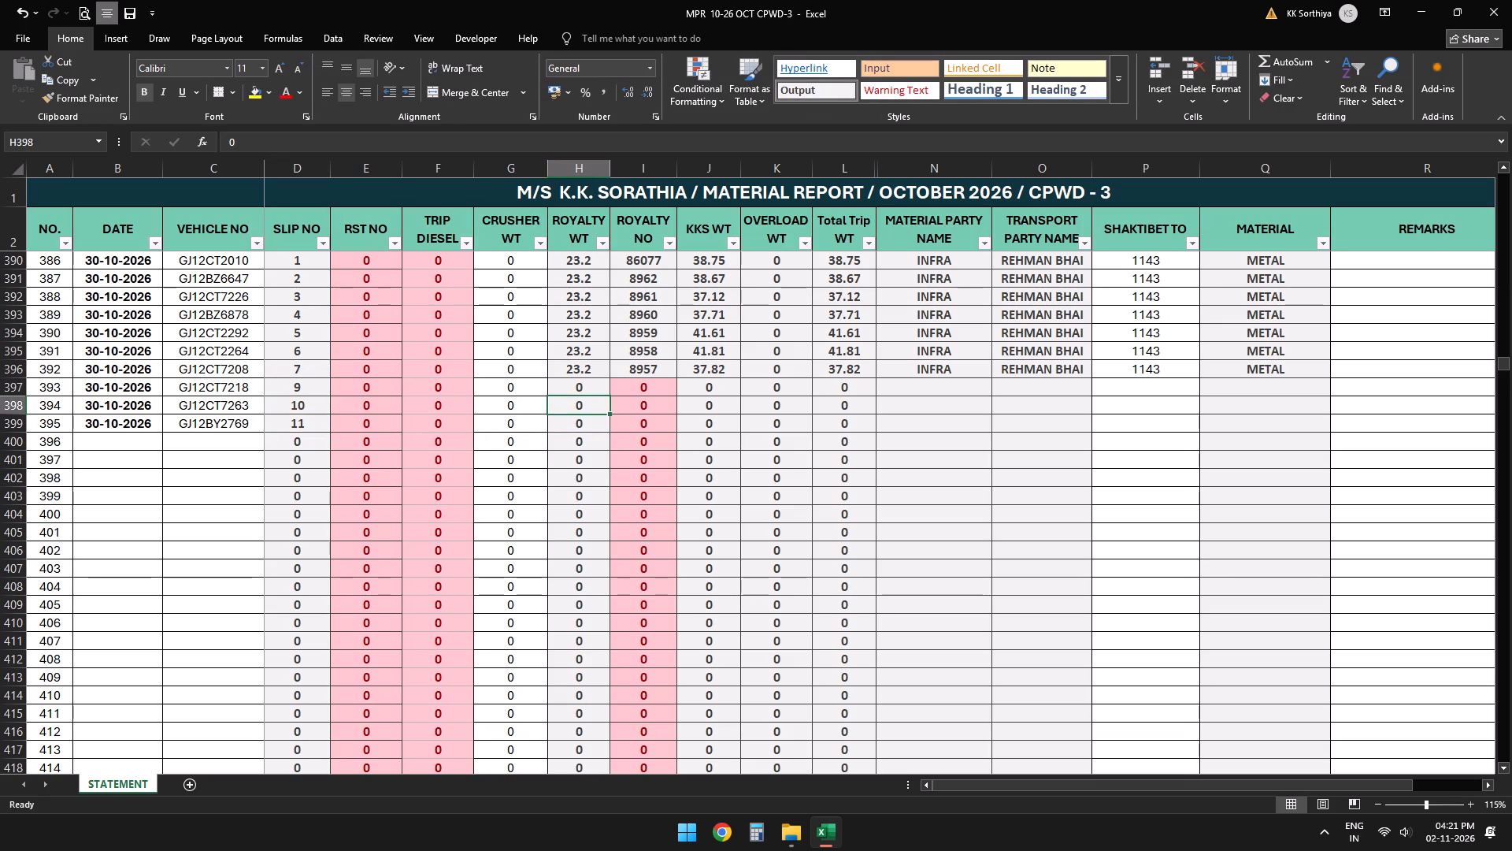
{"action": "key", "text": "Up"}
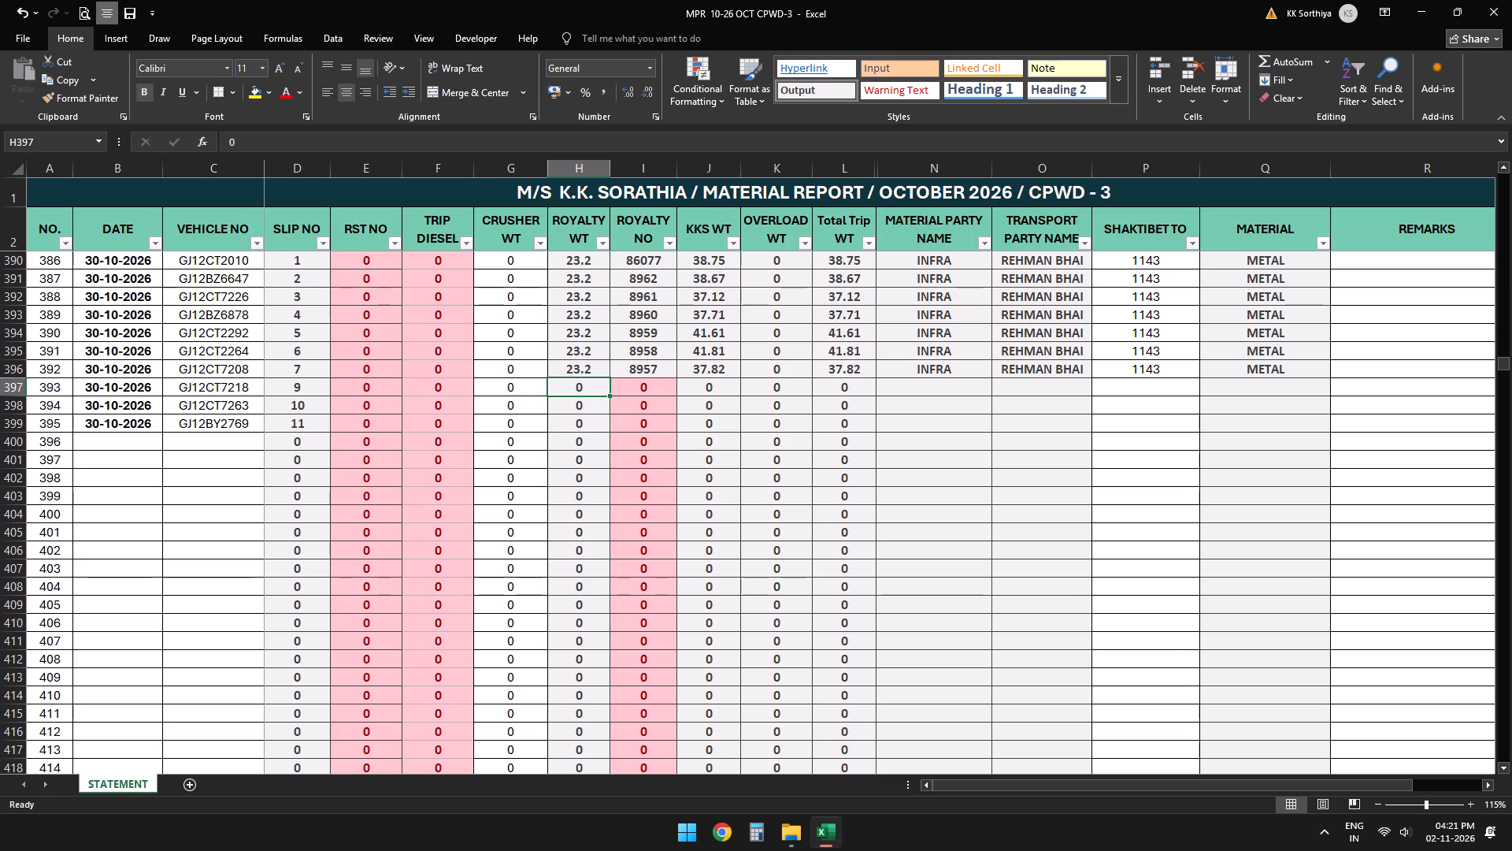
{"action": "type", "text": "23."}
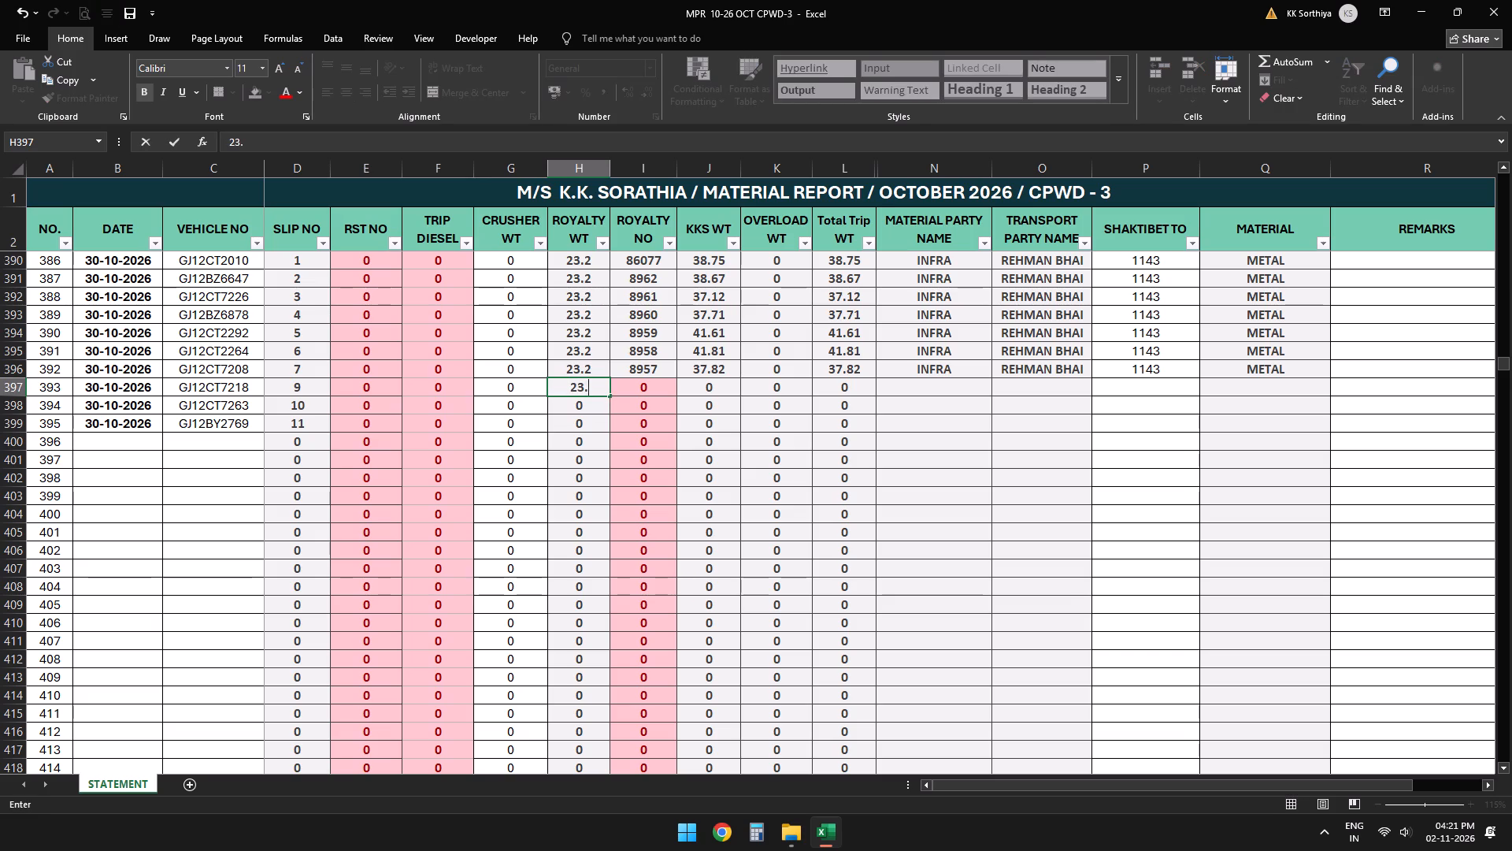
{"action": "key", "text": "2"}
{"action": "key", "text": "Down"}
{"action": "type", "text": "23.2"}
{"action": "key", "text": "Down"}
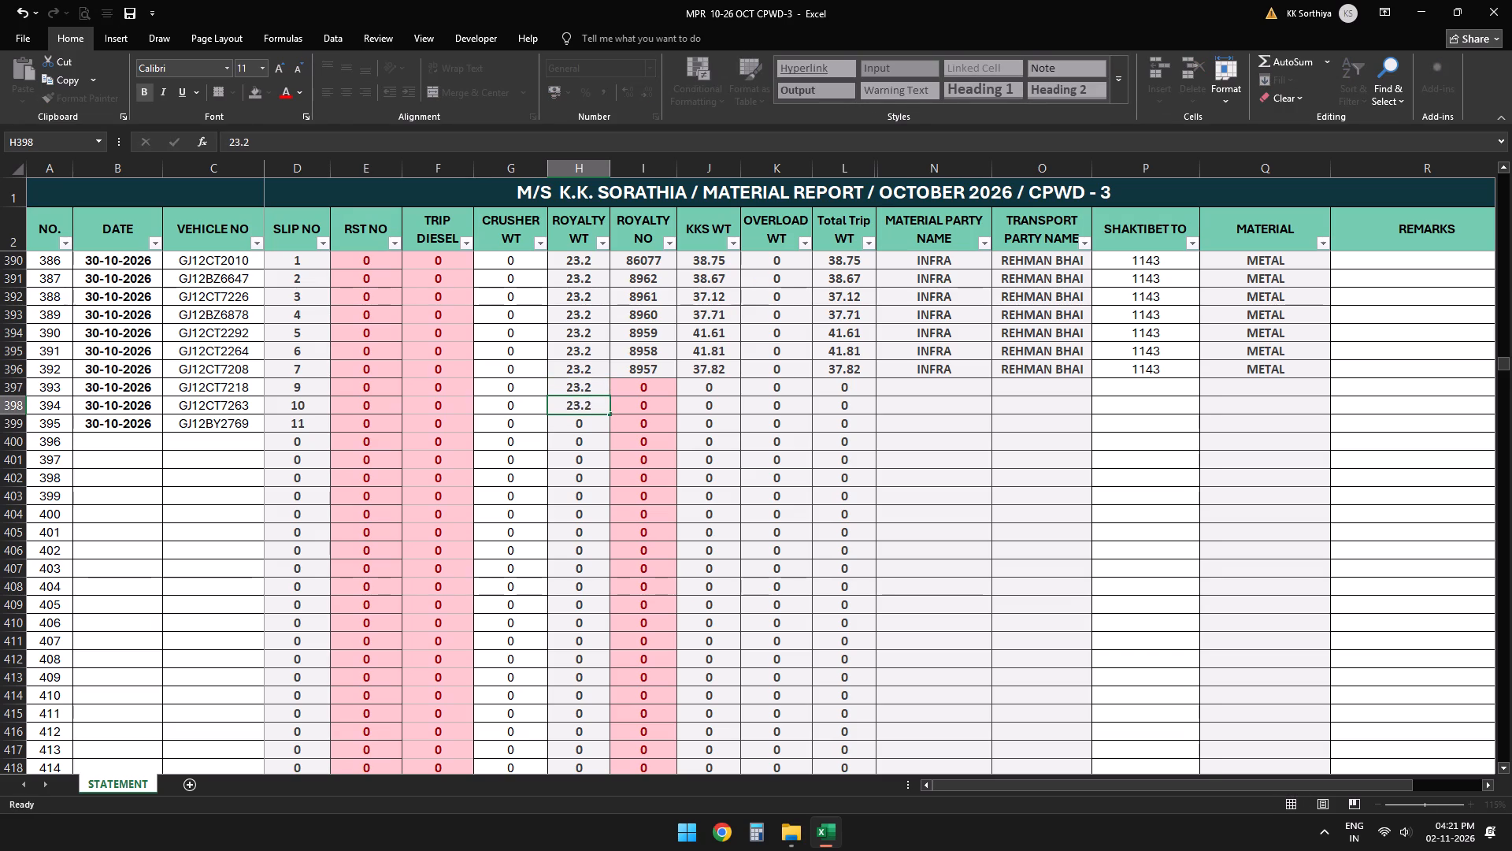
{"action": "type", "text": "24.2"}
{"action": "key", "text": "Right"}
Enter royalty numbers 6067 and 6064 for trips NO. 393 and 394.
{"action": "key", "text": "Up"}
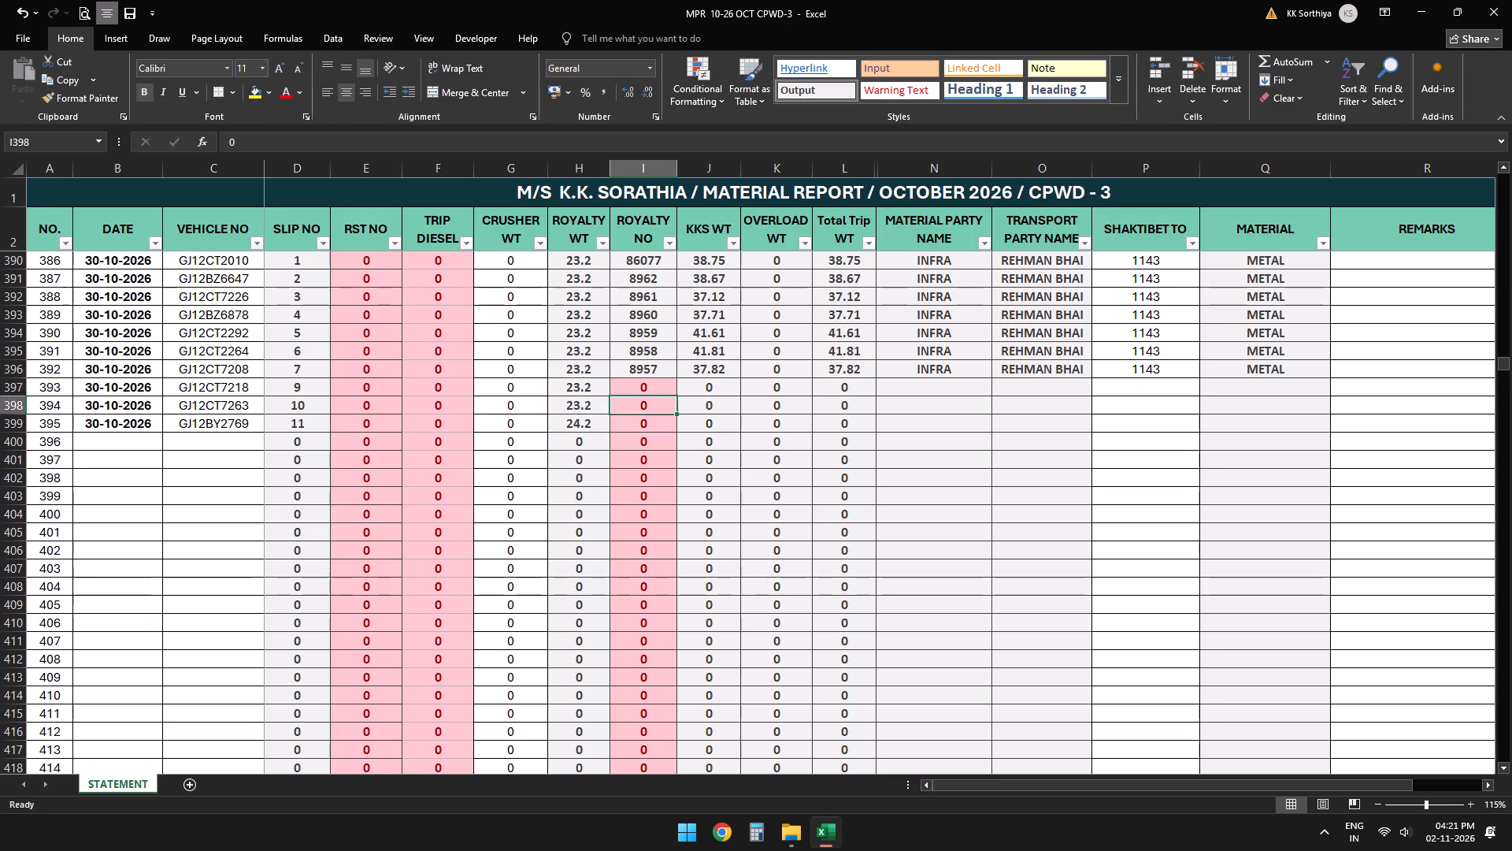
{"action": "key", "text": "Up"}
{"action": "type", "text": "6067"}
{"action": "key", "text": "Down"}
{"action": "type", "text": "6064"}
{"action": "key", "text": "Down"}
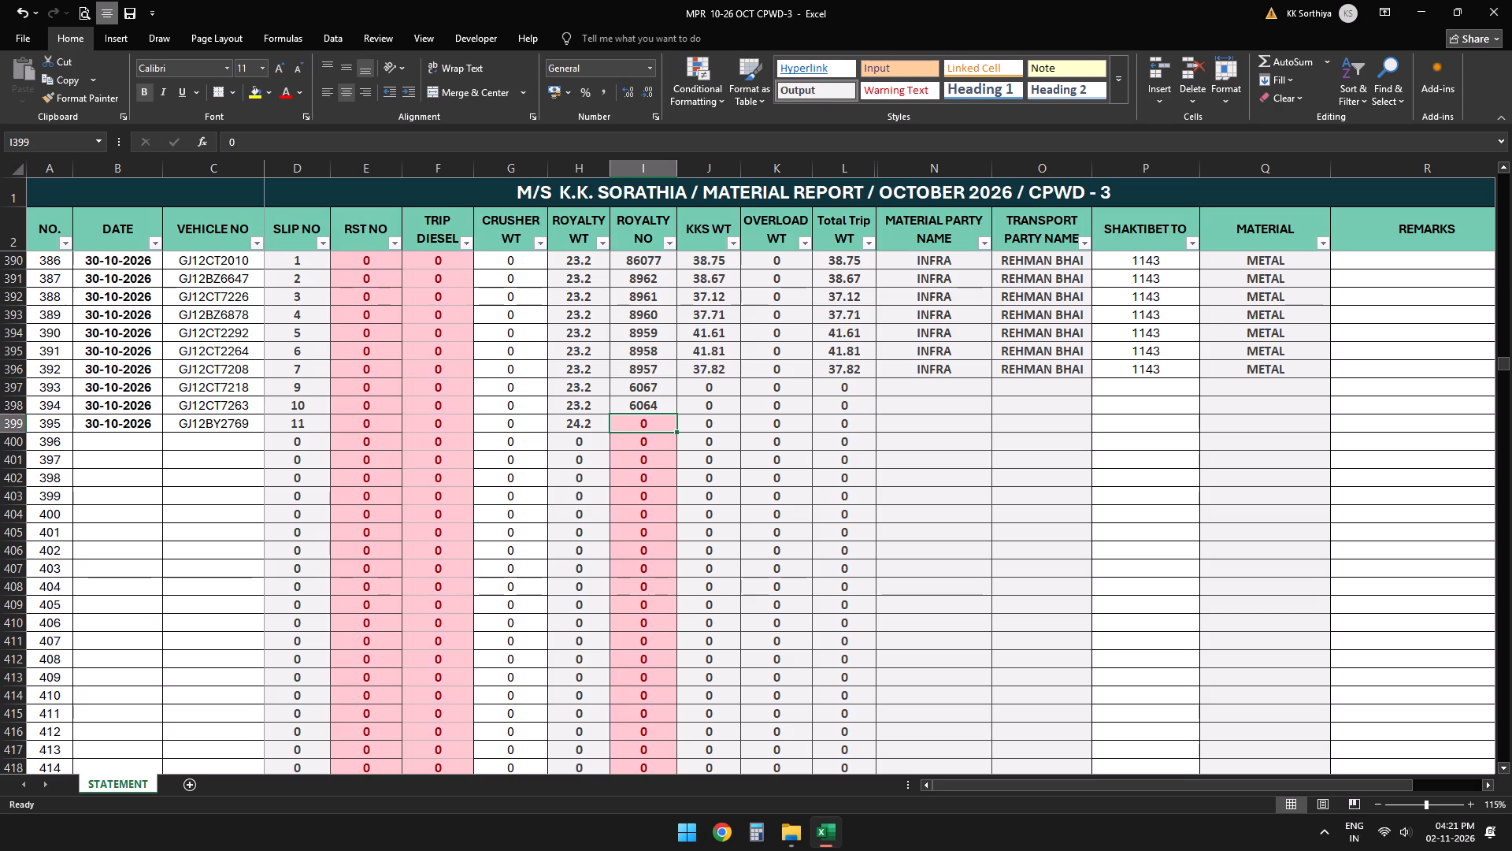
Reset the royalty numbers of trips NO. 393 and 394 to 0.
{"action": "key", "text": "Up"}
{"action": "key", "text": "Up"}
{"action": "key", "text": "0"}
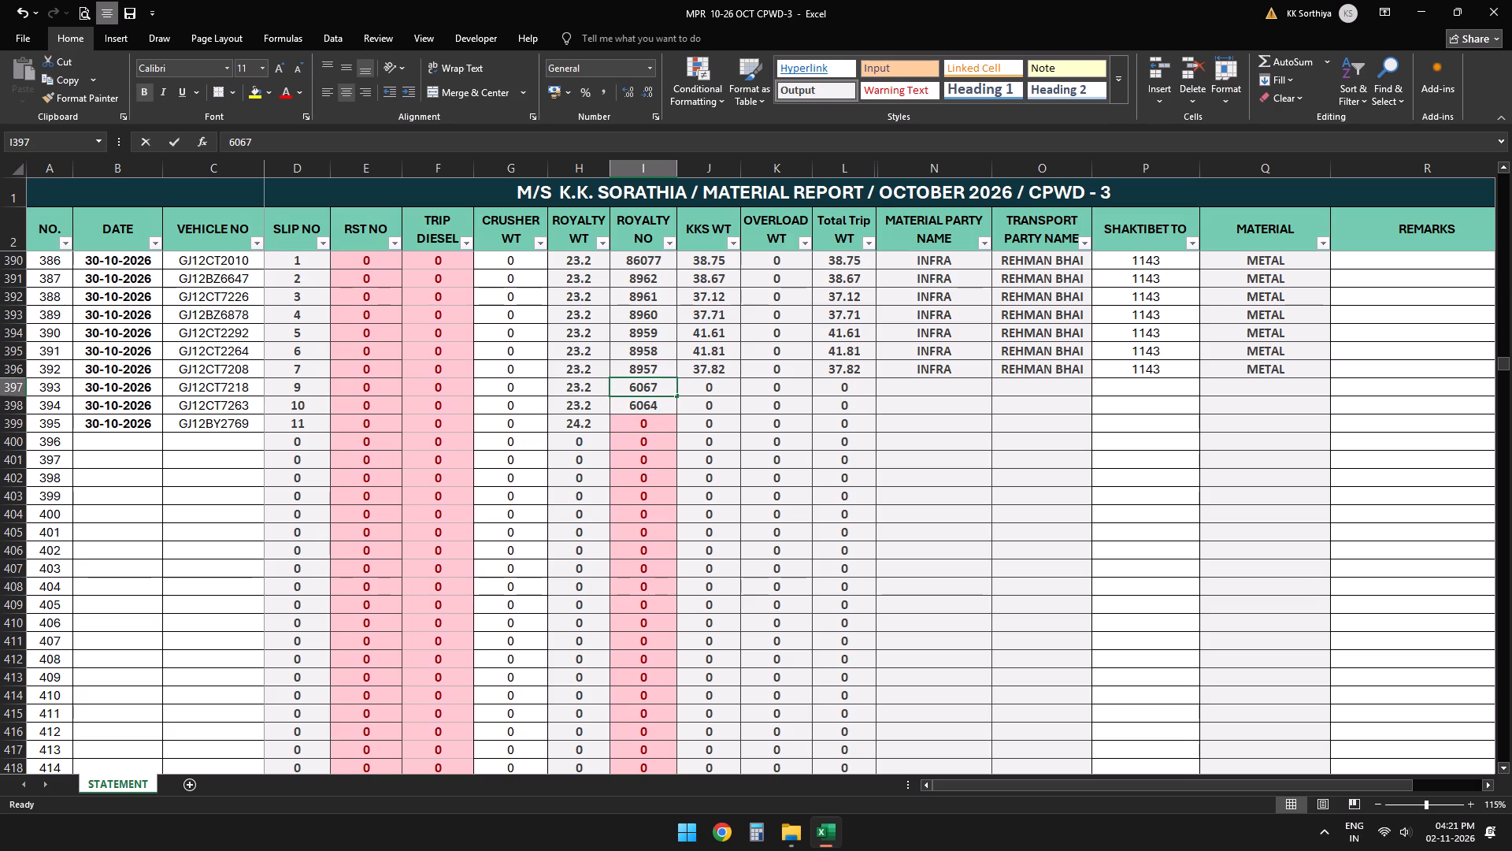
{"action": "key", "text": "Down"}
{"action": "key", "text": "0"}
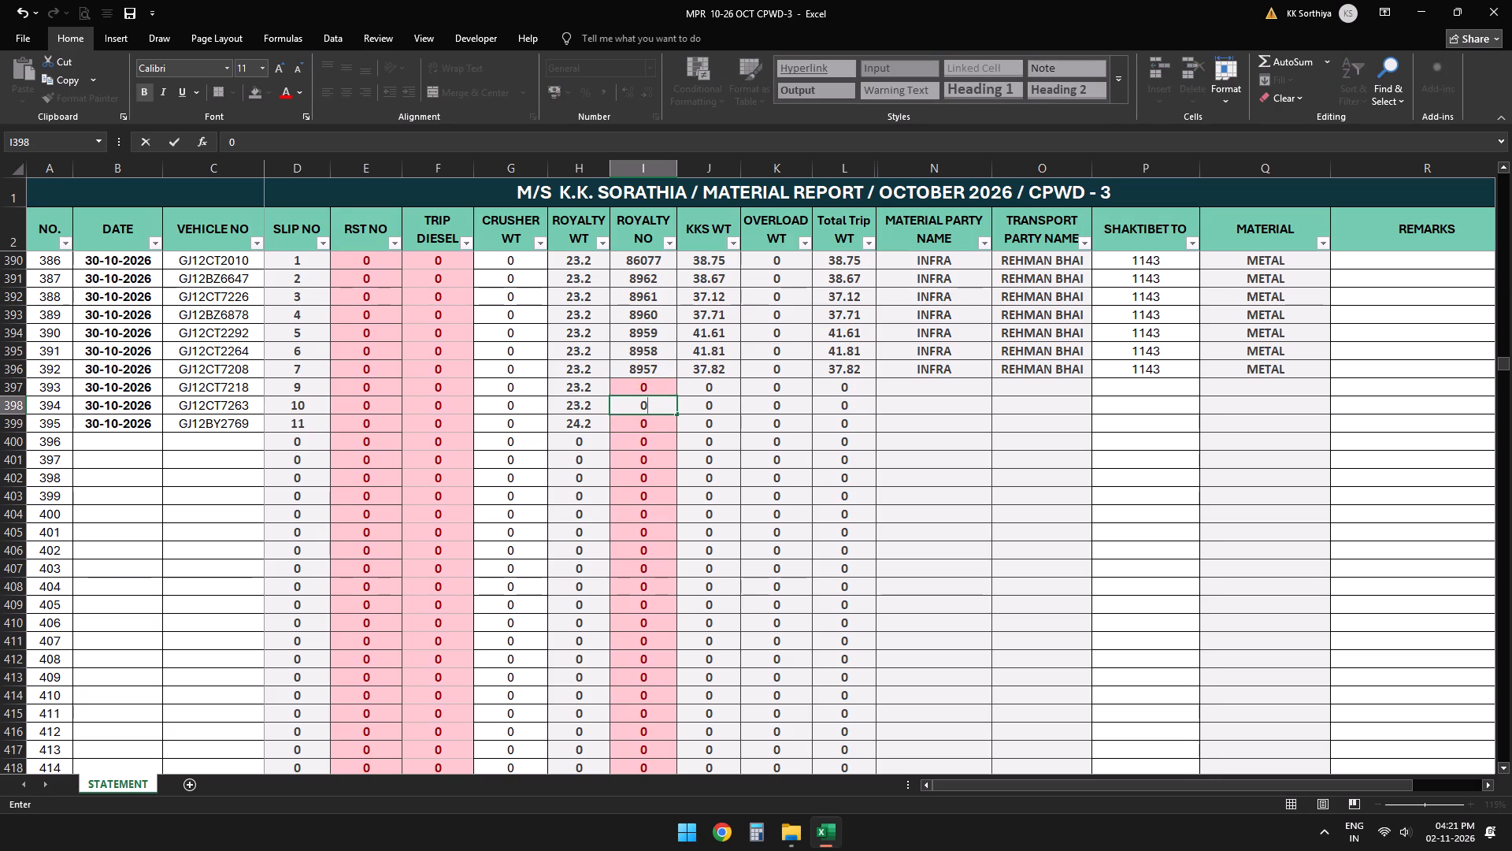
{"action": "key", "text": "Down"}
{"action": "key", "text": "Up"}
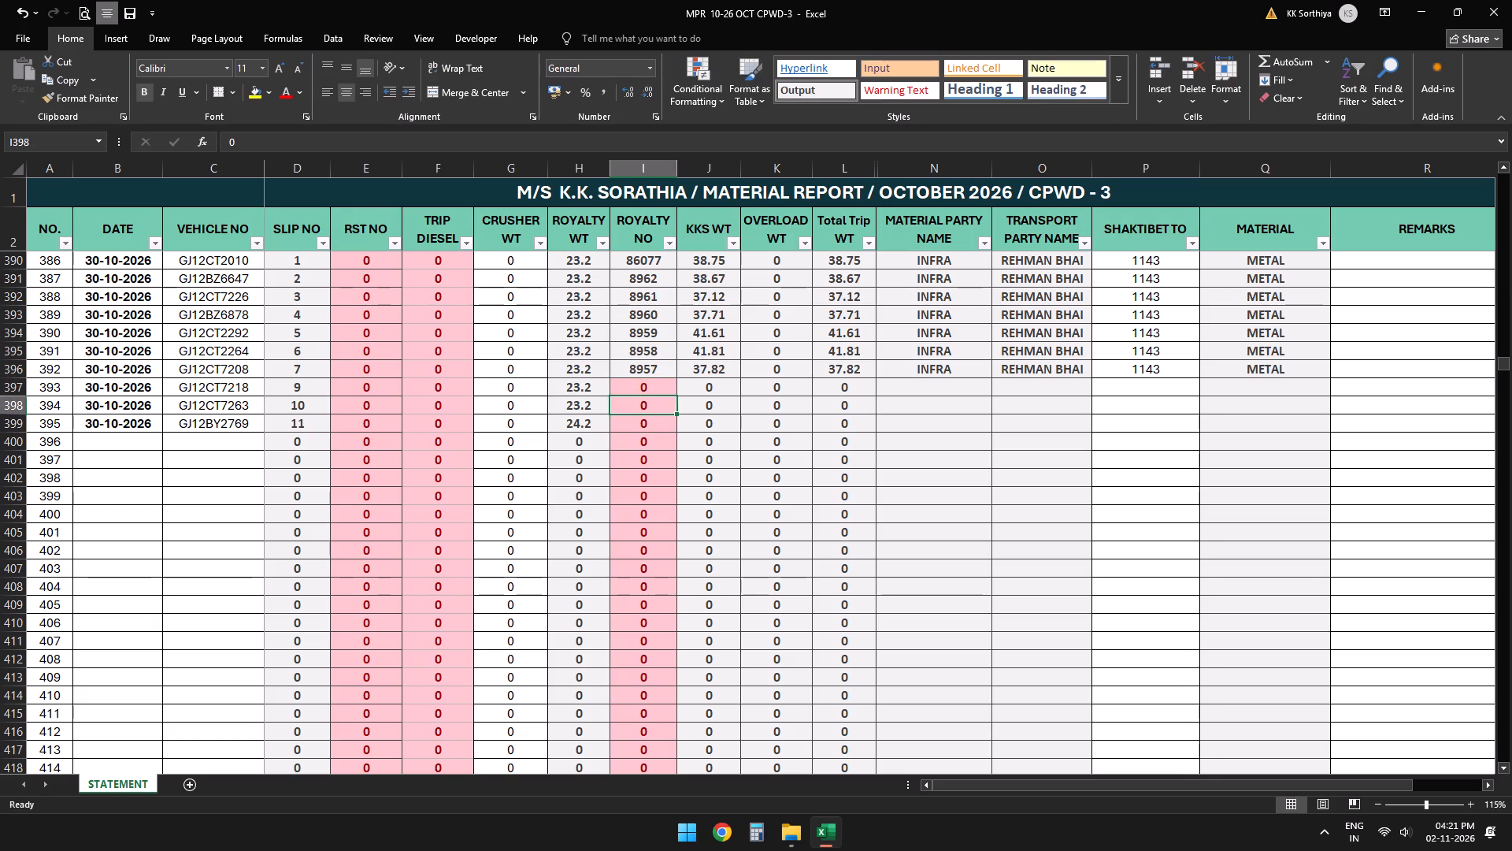
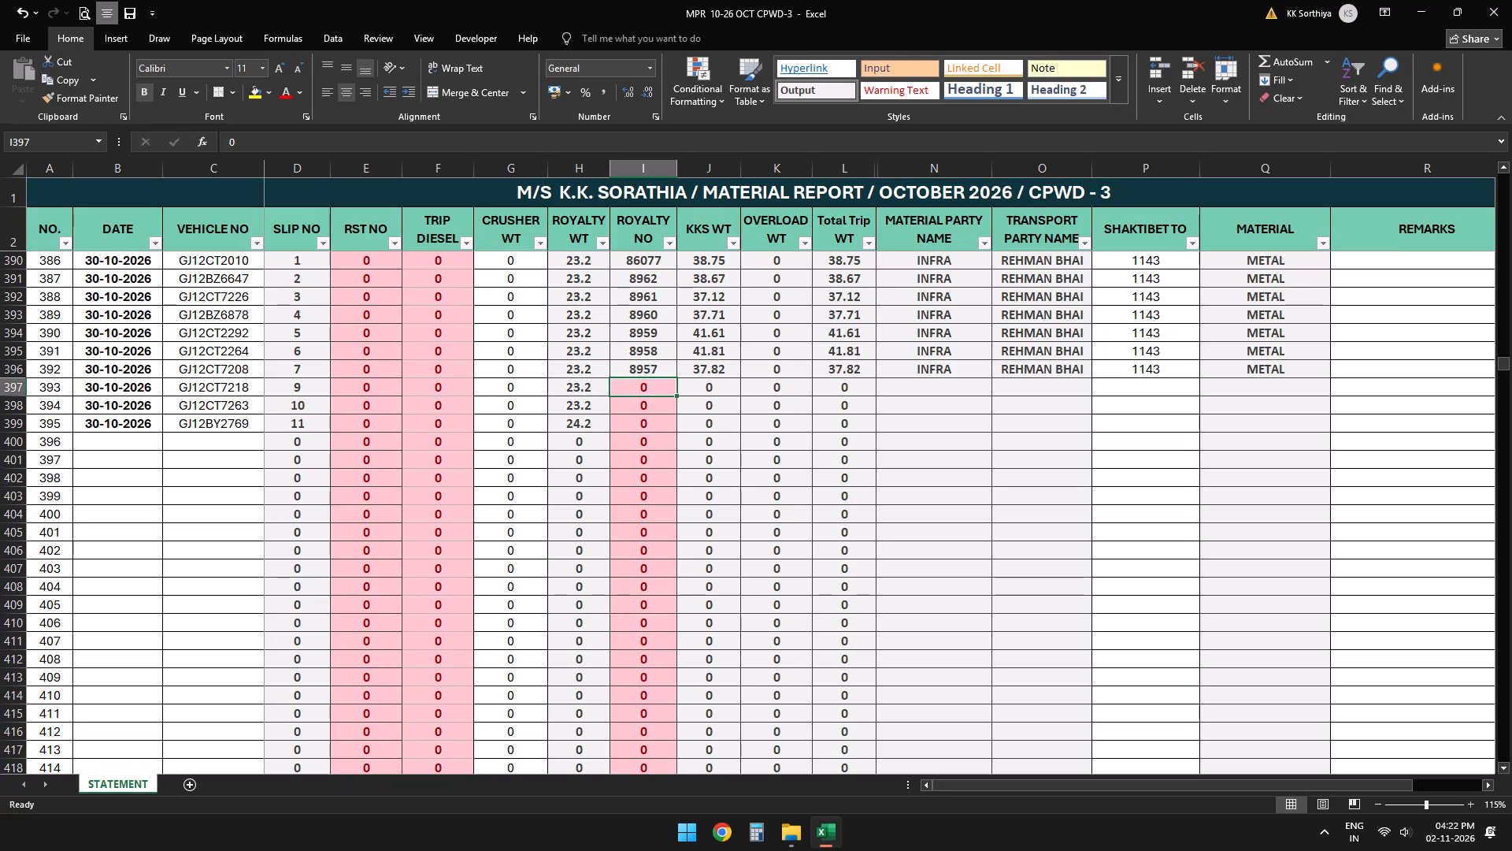
Enter royalty numbers 8954, 8953 and 8956 for trips NO. 393, 394 and 395.
{"action": "type", "text": "8954"}
{"action": "key", "text": "Down"}
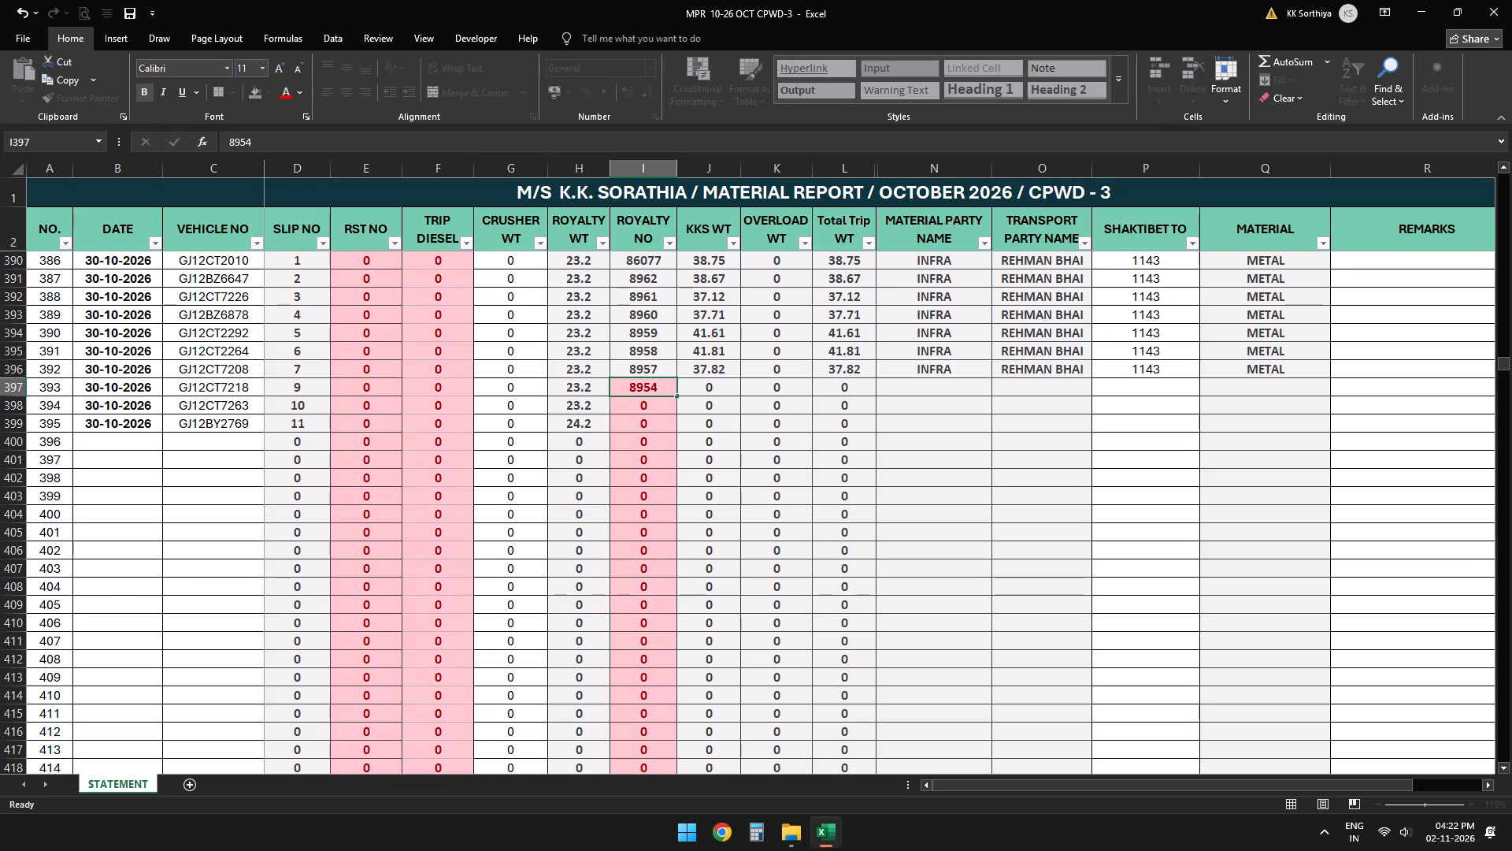
{"action": "type", "text": "8953"}
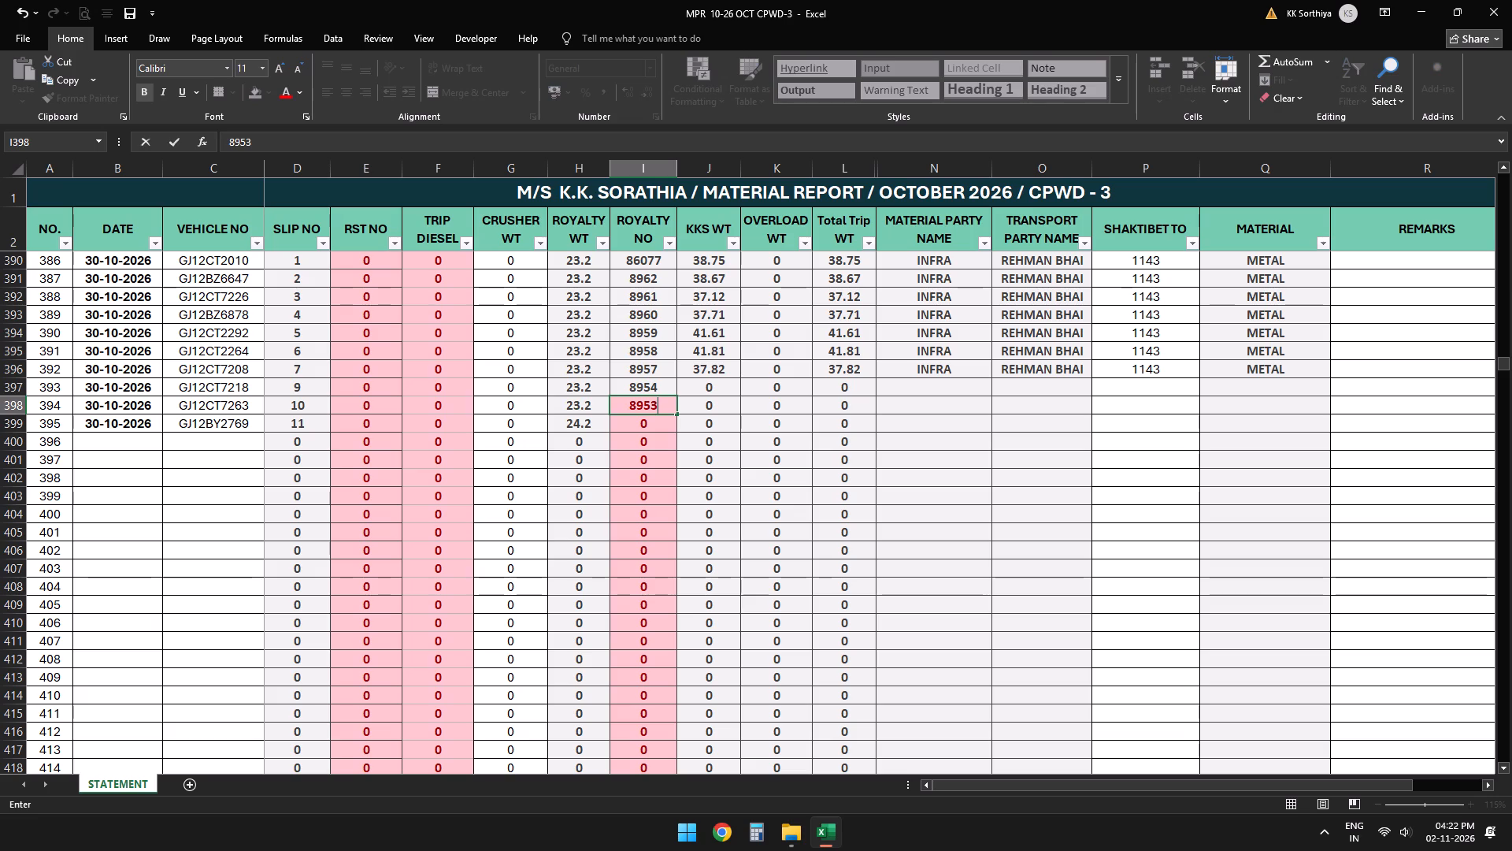
{"action": "key", "text": "Down"}
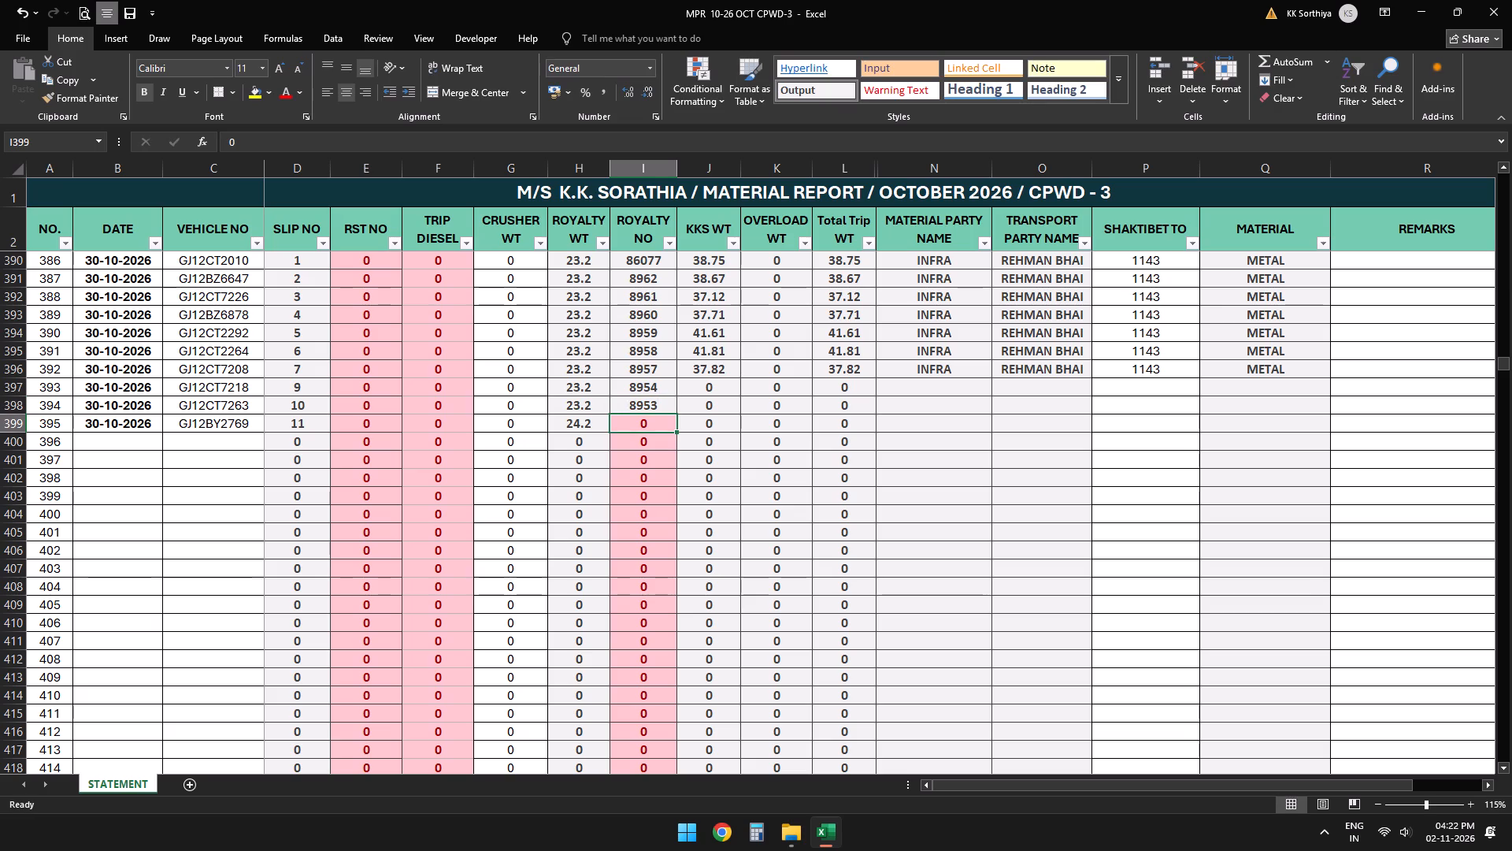
{"action": "type", "text": "8956"}
{"action": "key", "text": "Right"}
{"action": "key", "text": "Up"}
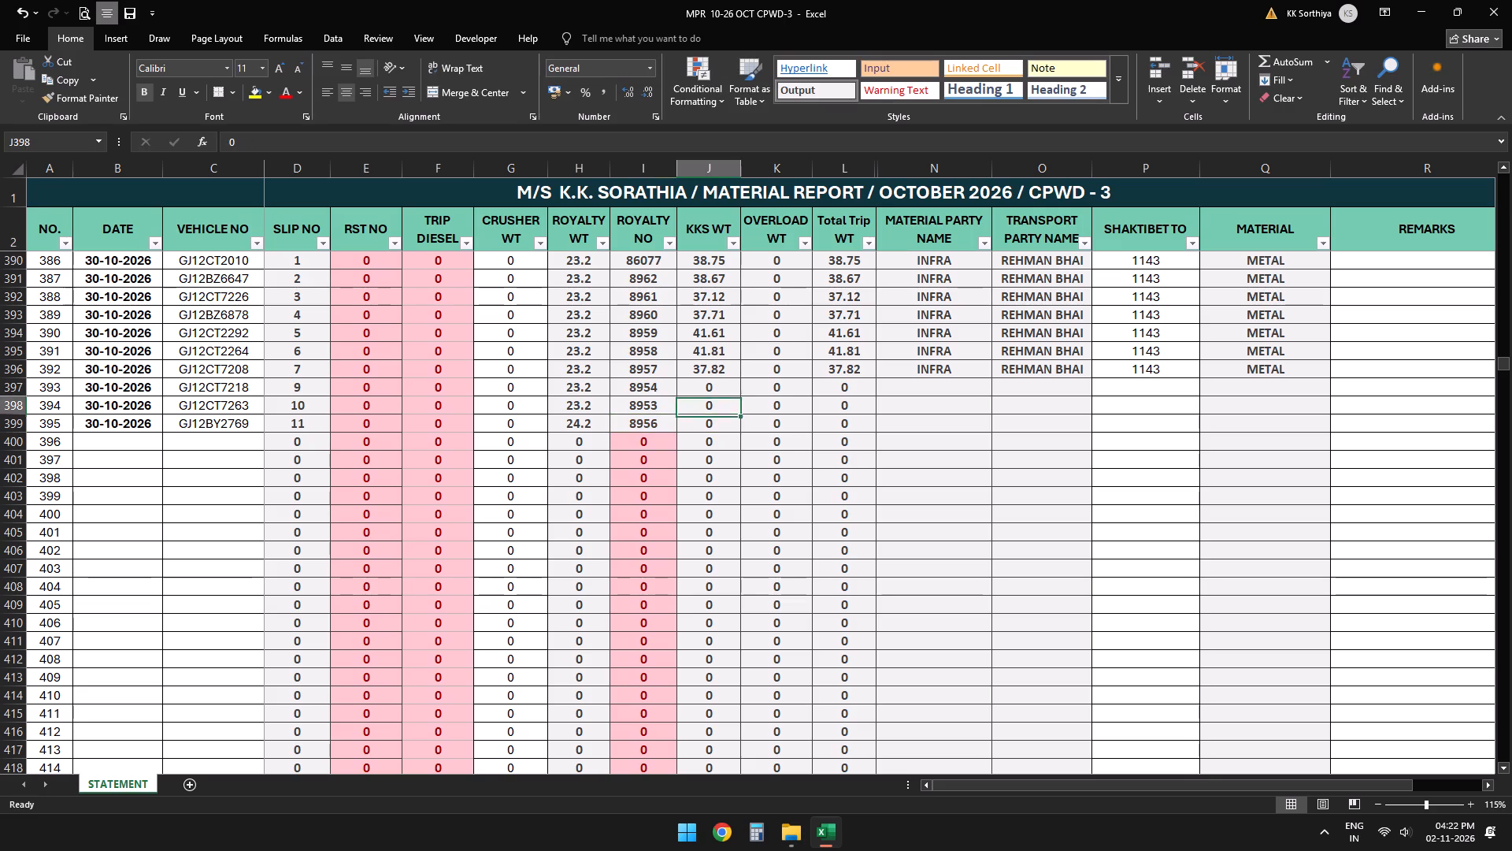
{"action": "key", "text": "Up"}
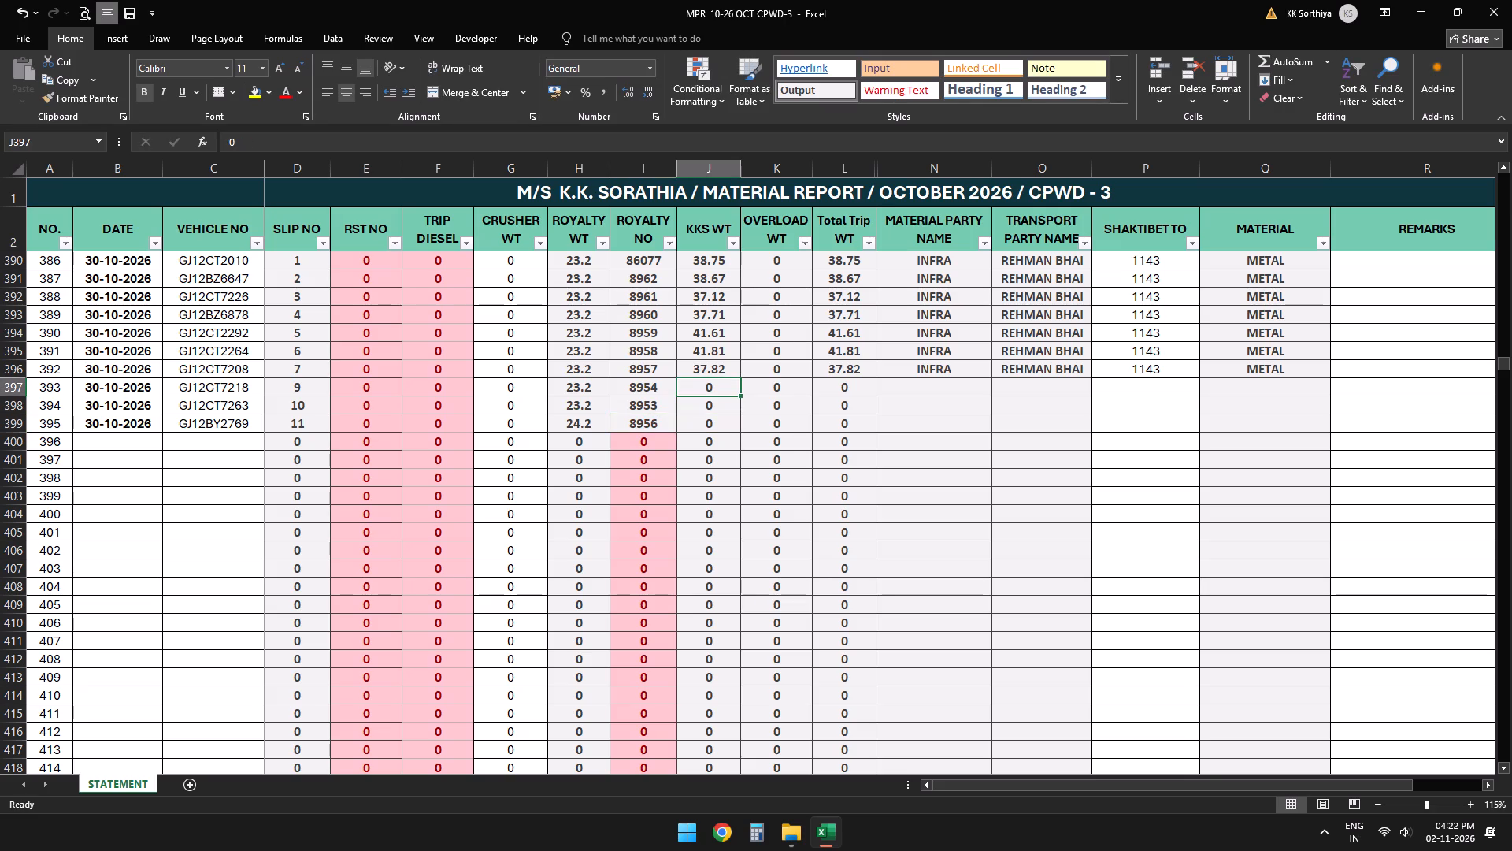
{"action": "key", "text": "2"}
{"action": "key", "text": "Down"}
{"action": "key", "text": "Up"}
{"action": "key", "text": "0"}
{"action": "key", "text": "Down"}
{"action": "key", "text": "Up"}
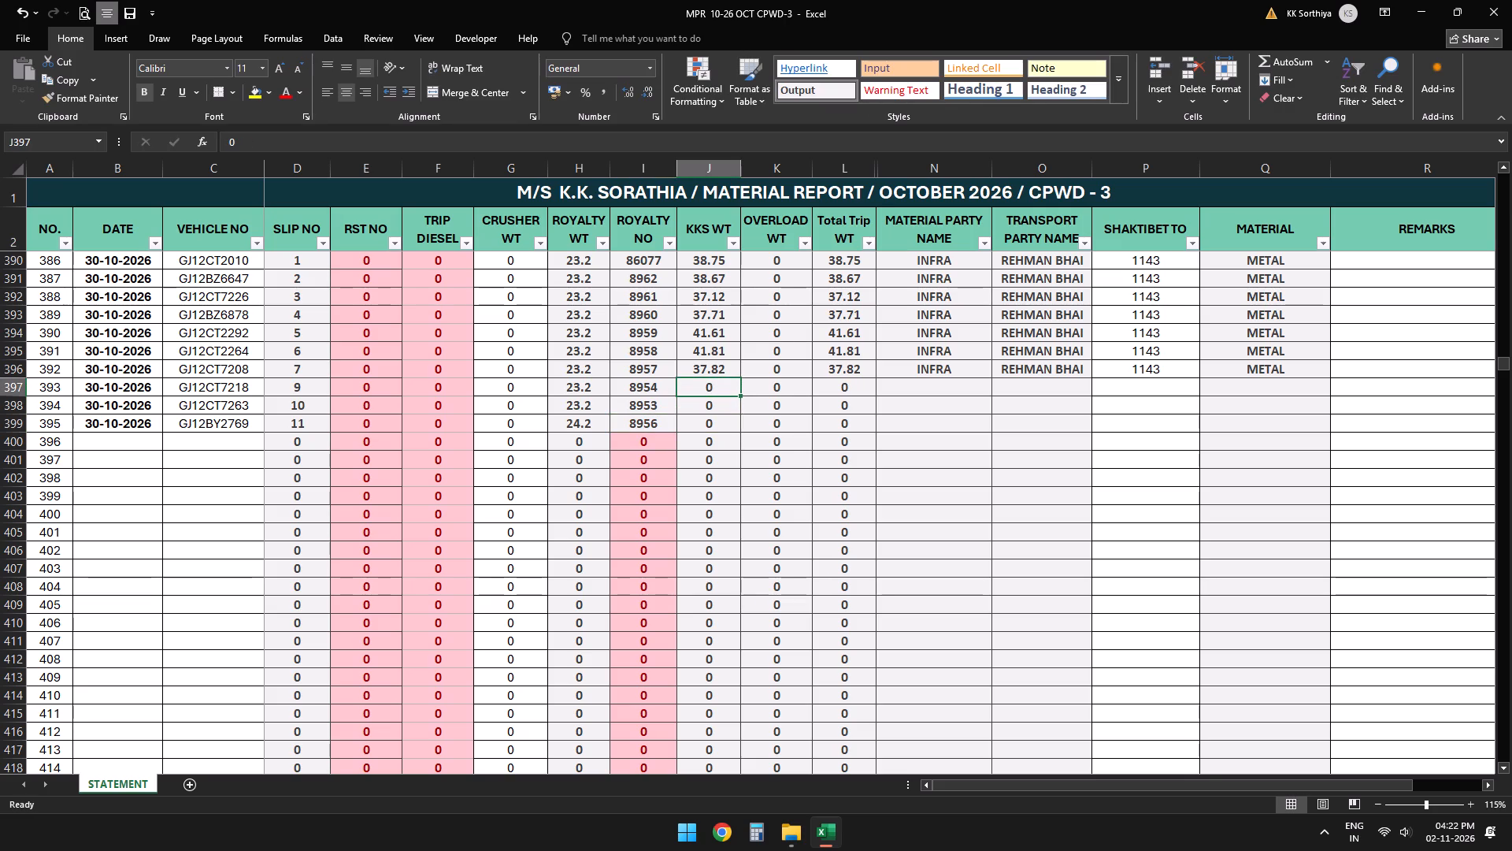
Enter a KKS WT of 39.090 for trip NO. 393, 38.680 for NO. 394 and 40.280 for NO. 395.
{"action": "type", "text": "39.090"}
{"action": "key", "text": "Down"}
{"action": "type", "text": "38."}
{"action": "type", "text": "680"}
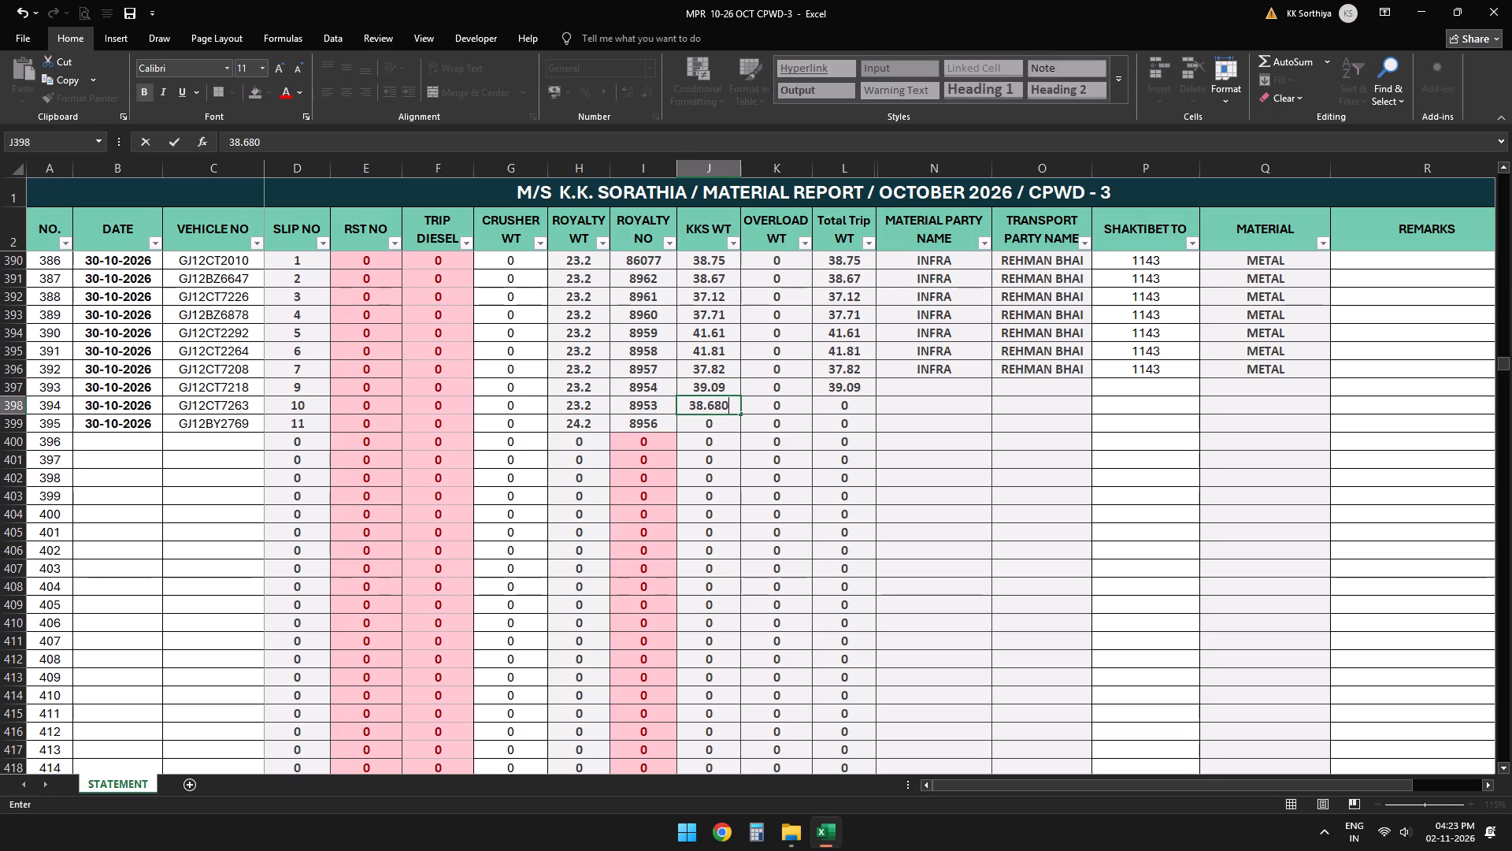
{"action": "key", "text": "Down"}
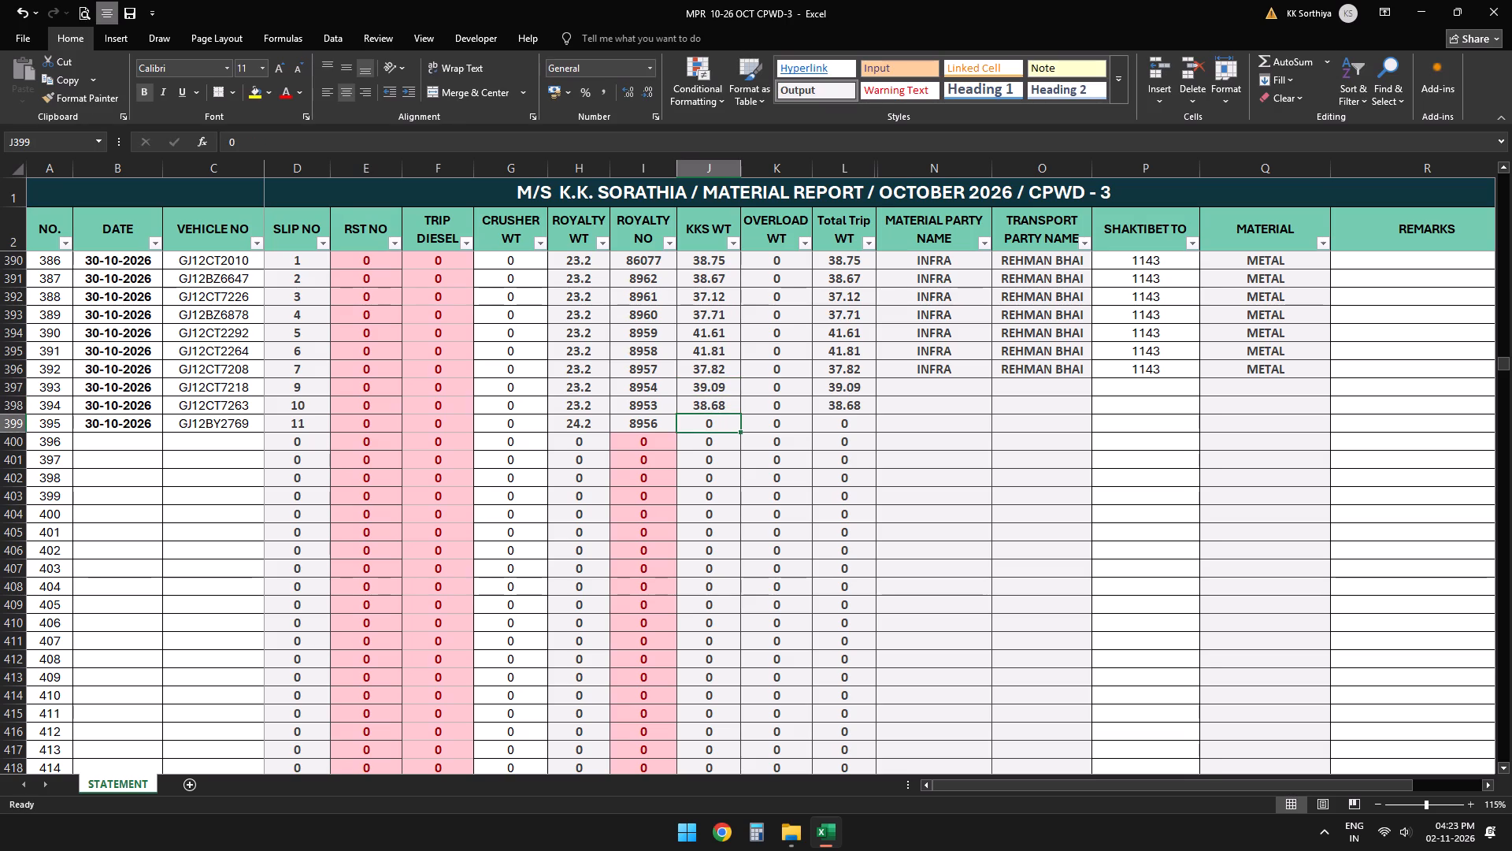
{"action": "type", "text": "40.280"}
{"action": "key", "text": "Right"}
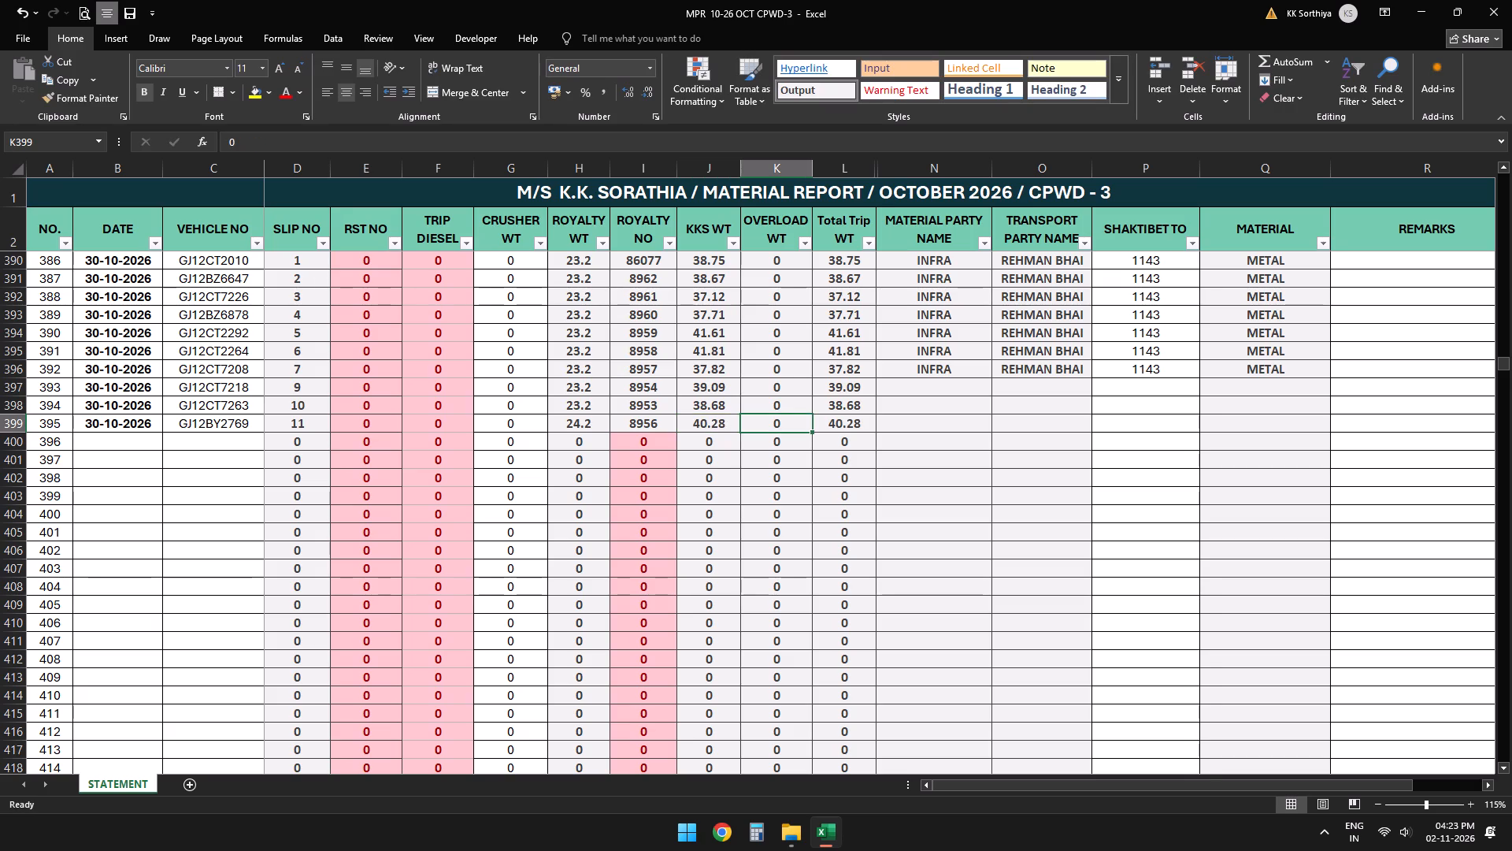
Go to the empty MATERIAL PARTY NAME cell of trip NO. 393 to fill in its party details.
{"action": "key", "text": "Right"}
{"action": "key", "text": "Right"}
{"action": "key", "text": "Up"}
{"action": "key", "text": "Up"}
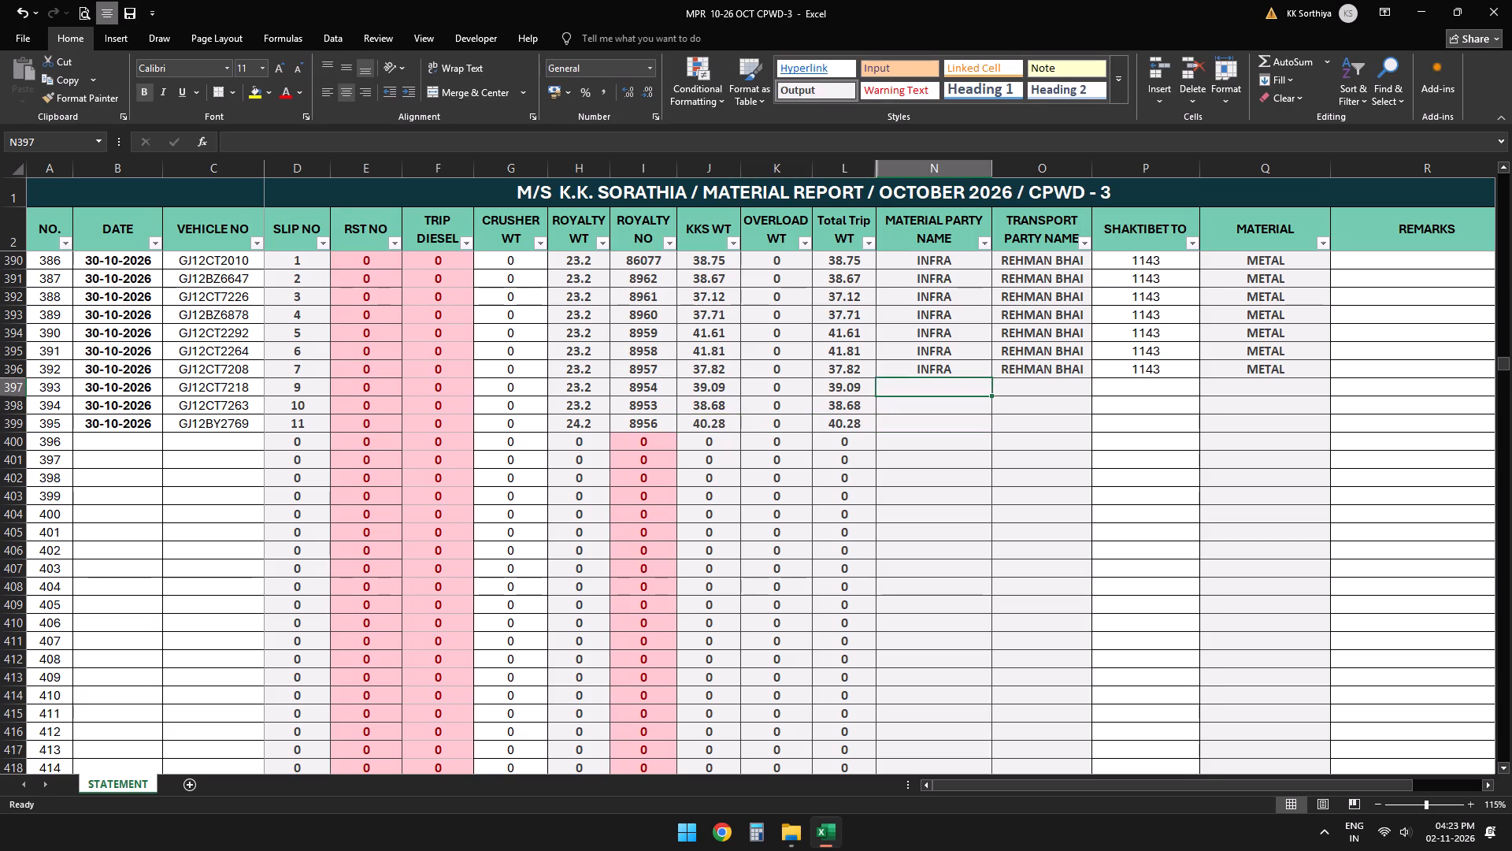
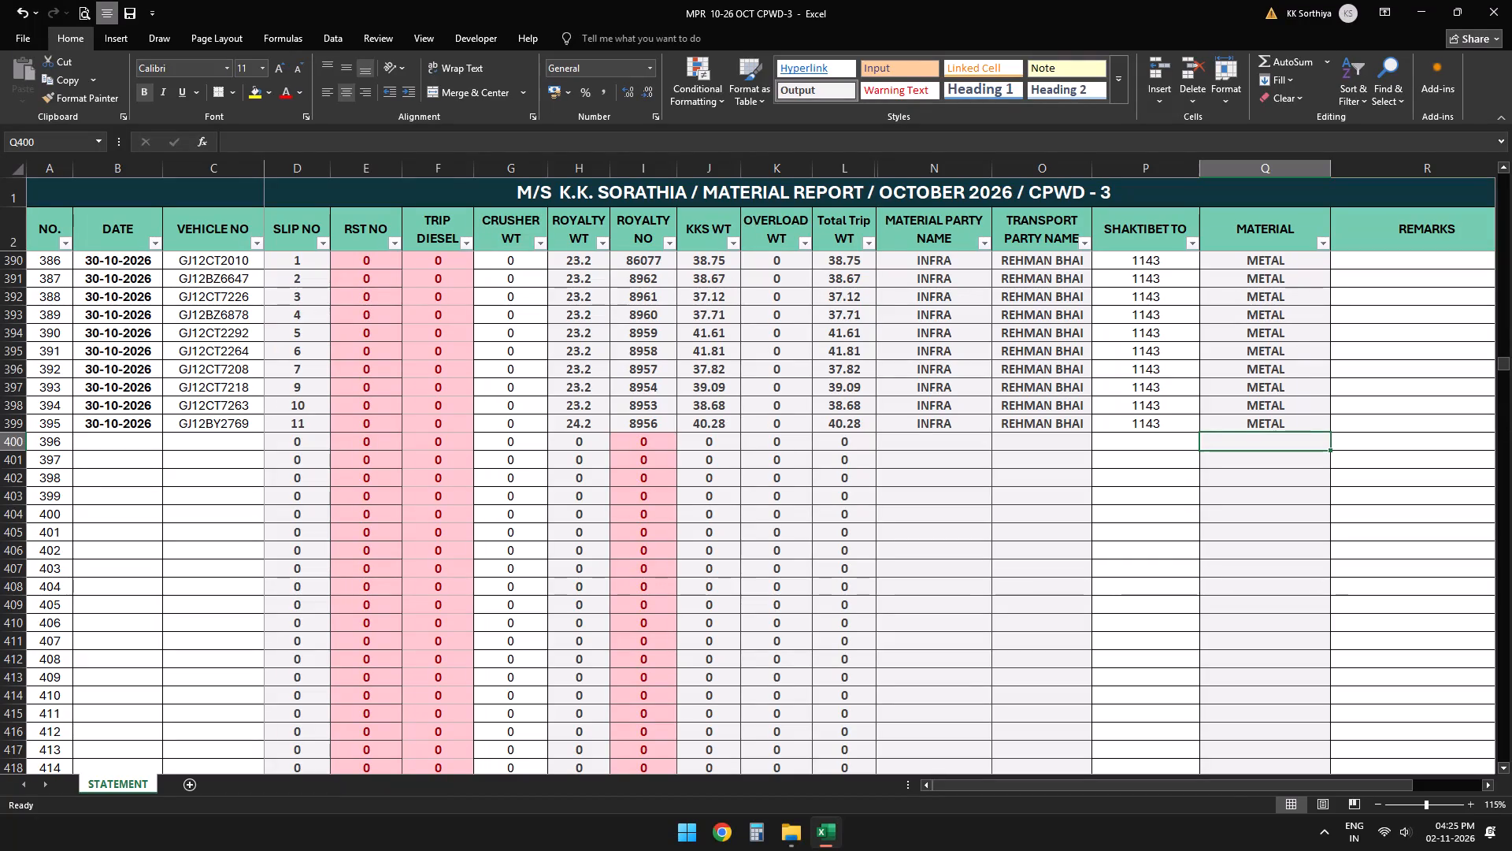
{"action": "left_click", "coordinate": [117, 429]}
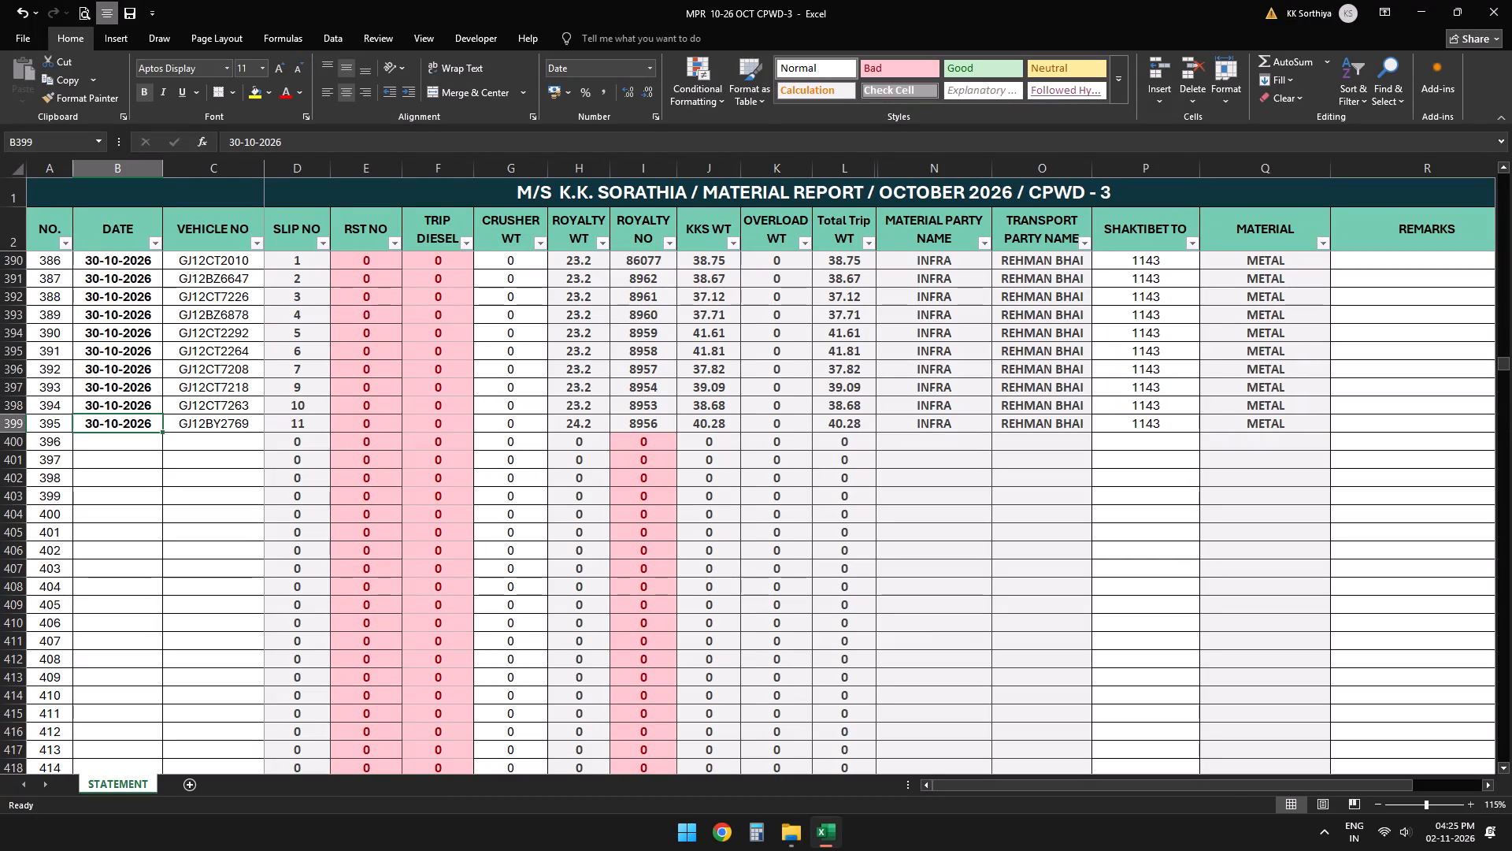
{"action": "key", "text": "Down"}
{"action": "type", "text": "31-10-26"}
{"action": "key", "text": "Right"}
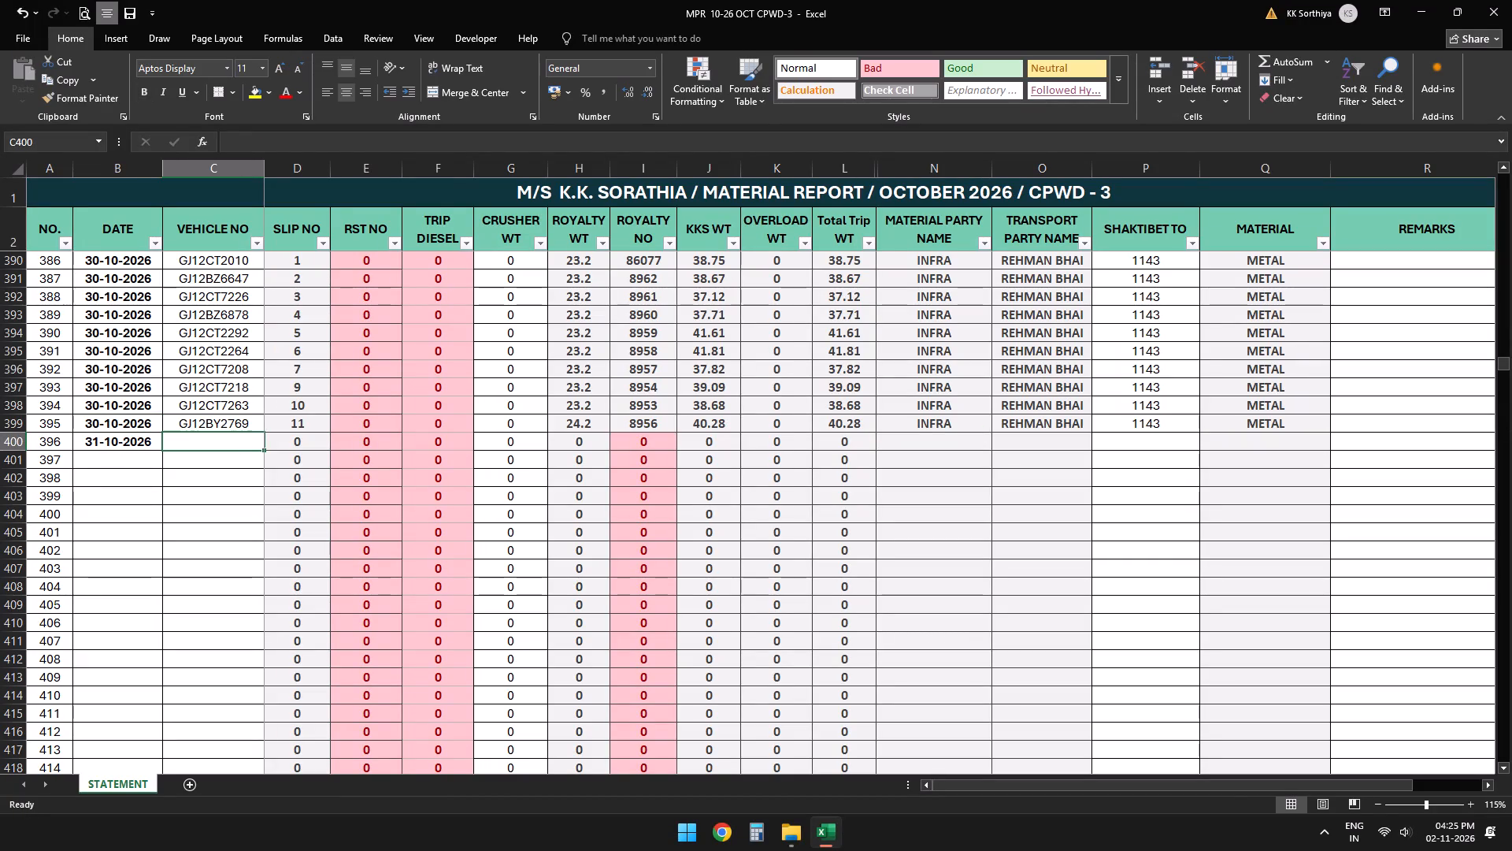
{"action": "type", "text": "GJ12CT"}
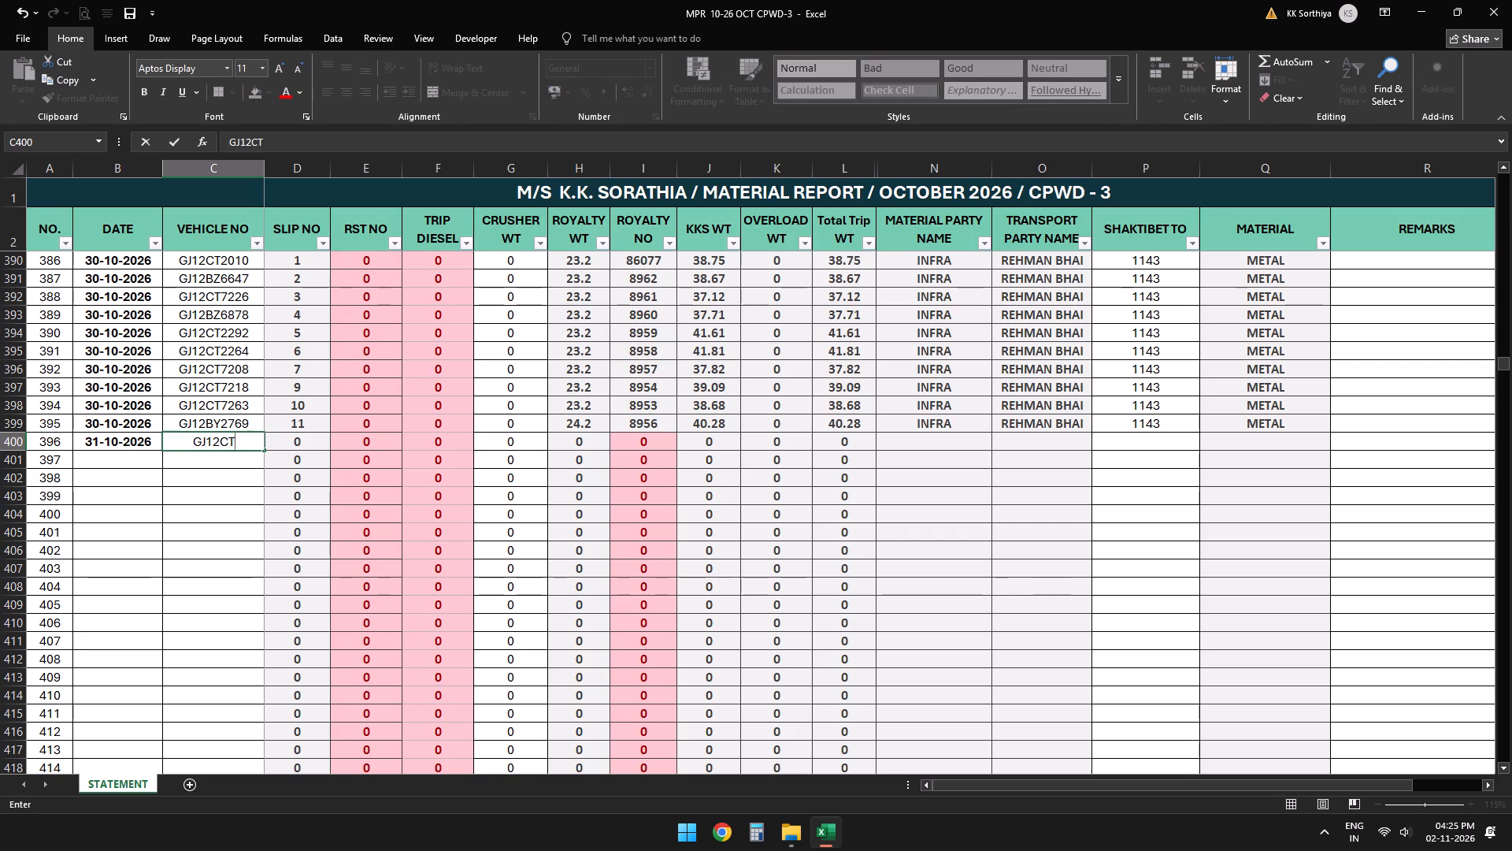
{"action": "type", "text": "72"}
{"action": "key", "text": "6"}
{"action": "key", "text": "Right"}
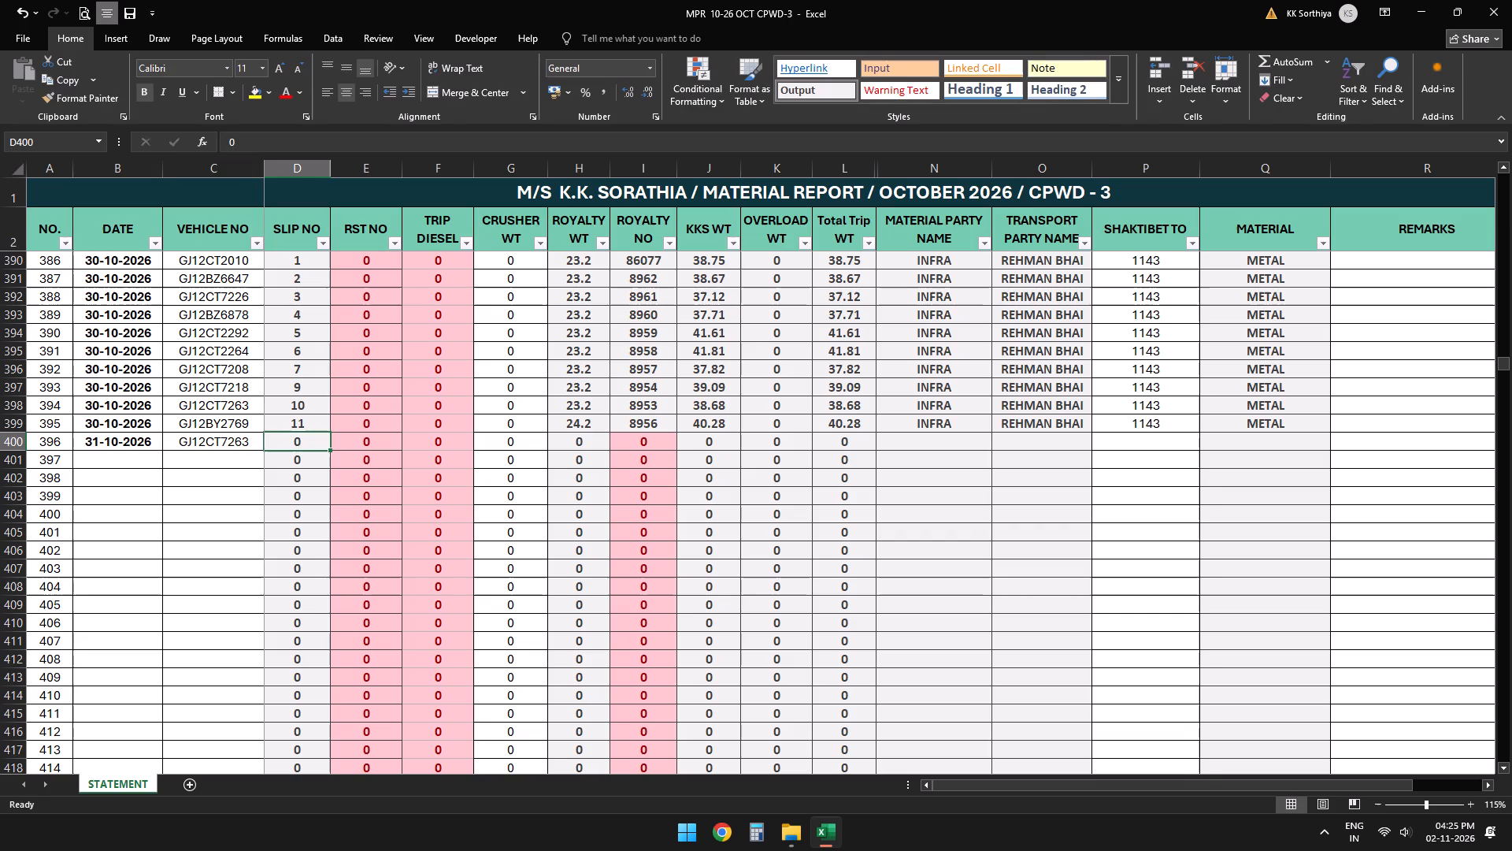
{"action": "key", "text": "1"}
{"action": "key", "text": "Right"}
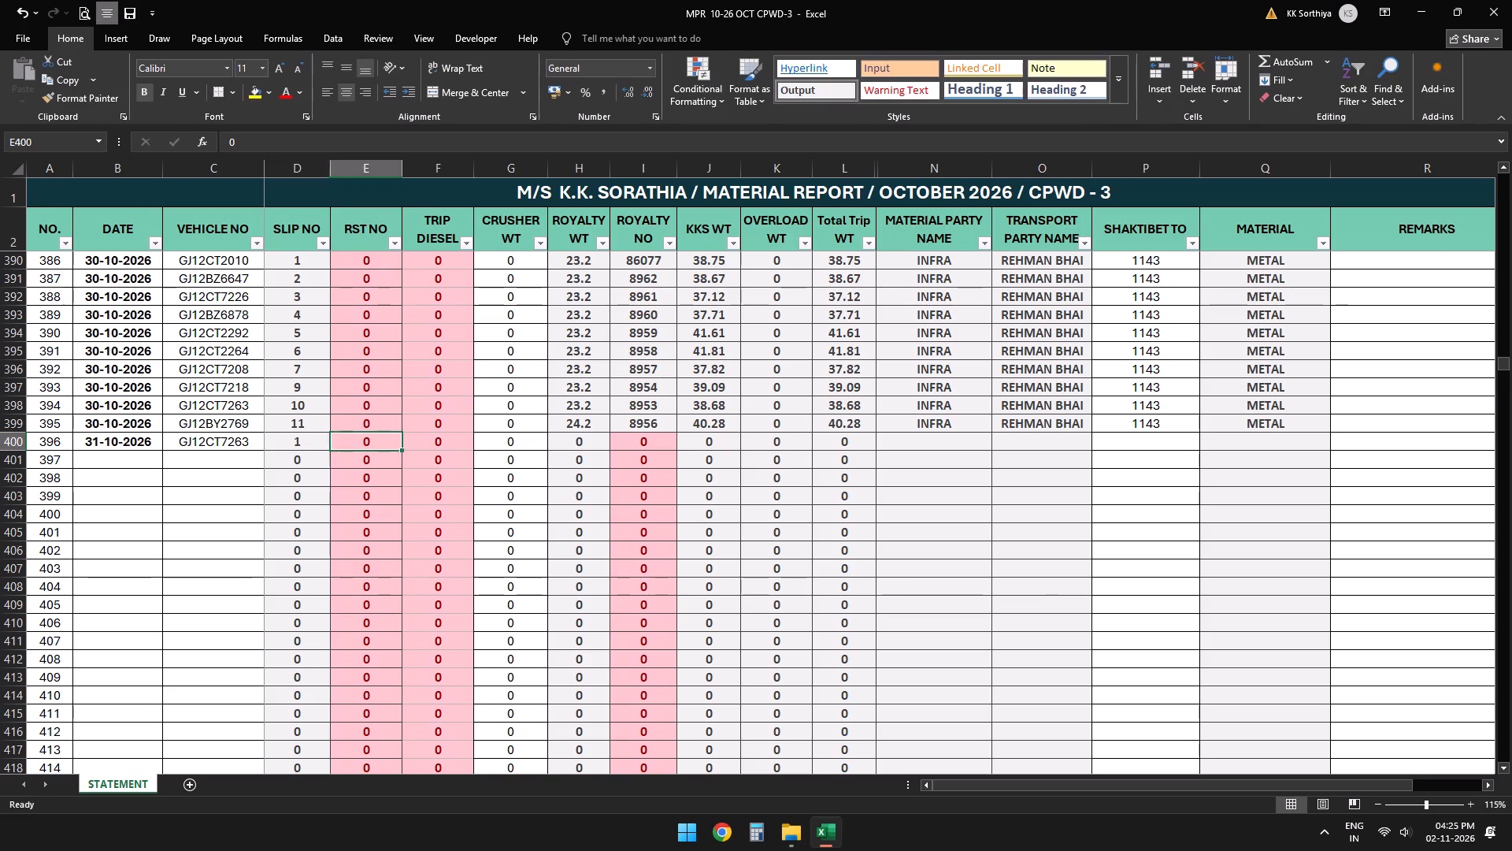
Enter a royalty WT of 23.2 and royalty number 6093 for trip NO. 396.
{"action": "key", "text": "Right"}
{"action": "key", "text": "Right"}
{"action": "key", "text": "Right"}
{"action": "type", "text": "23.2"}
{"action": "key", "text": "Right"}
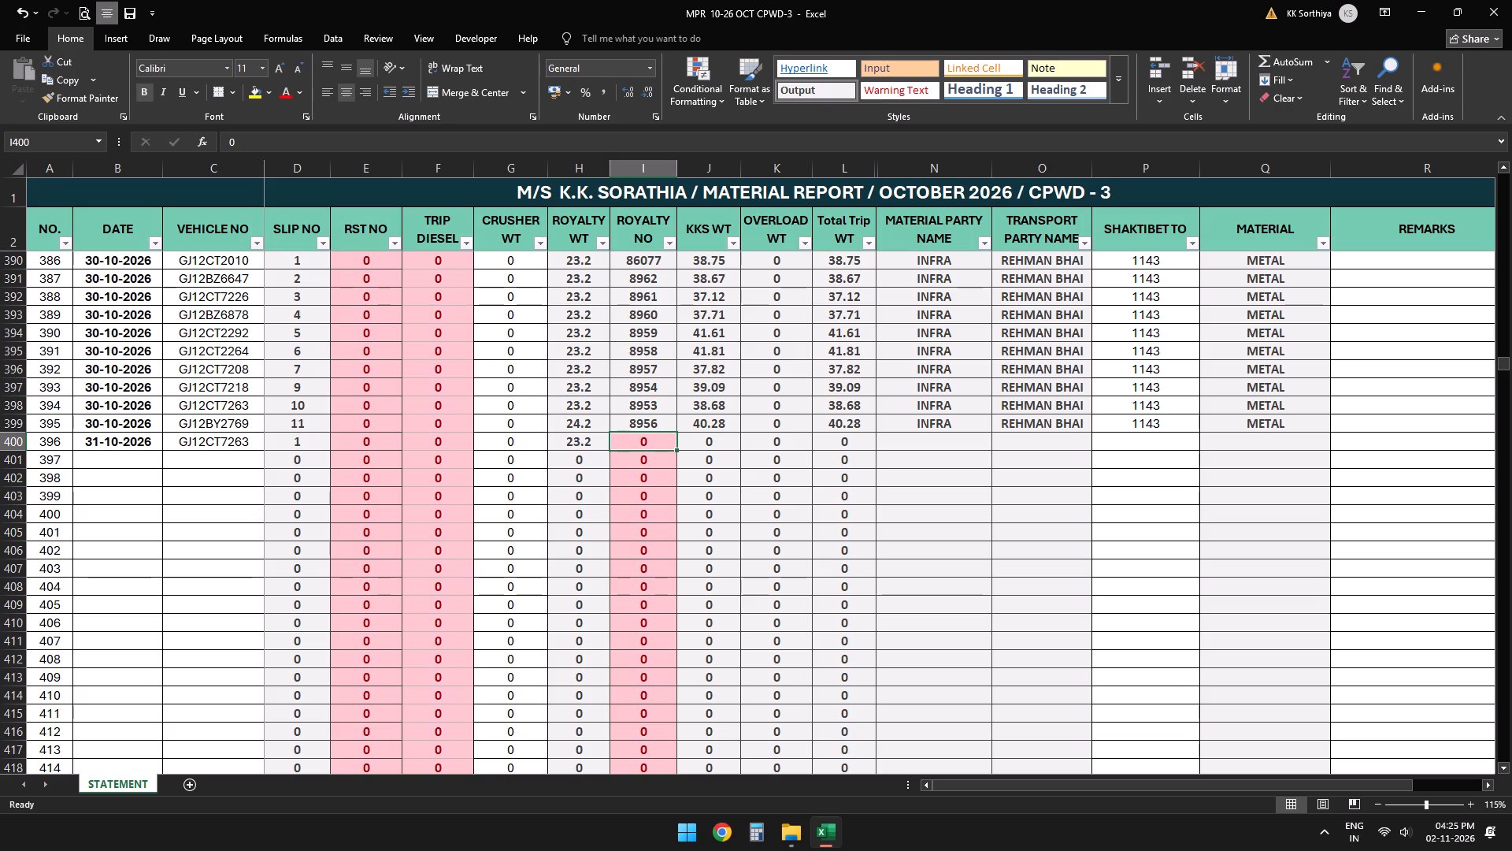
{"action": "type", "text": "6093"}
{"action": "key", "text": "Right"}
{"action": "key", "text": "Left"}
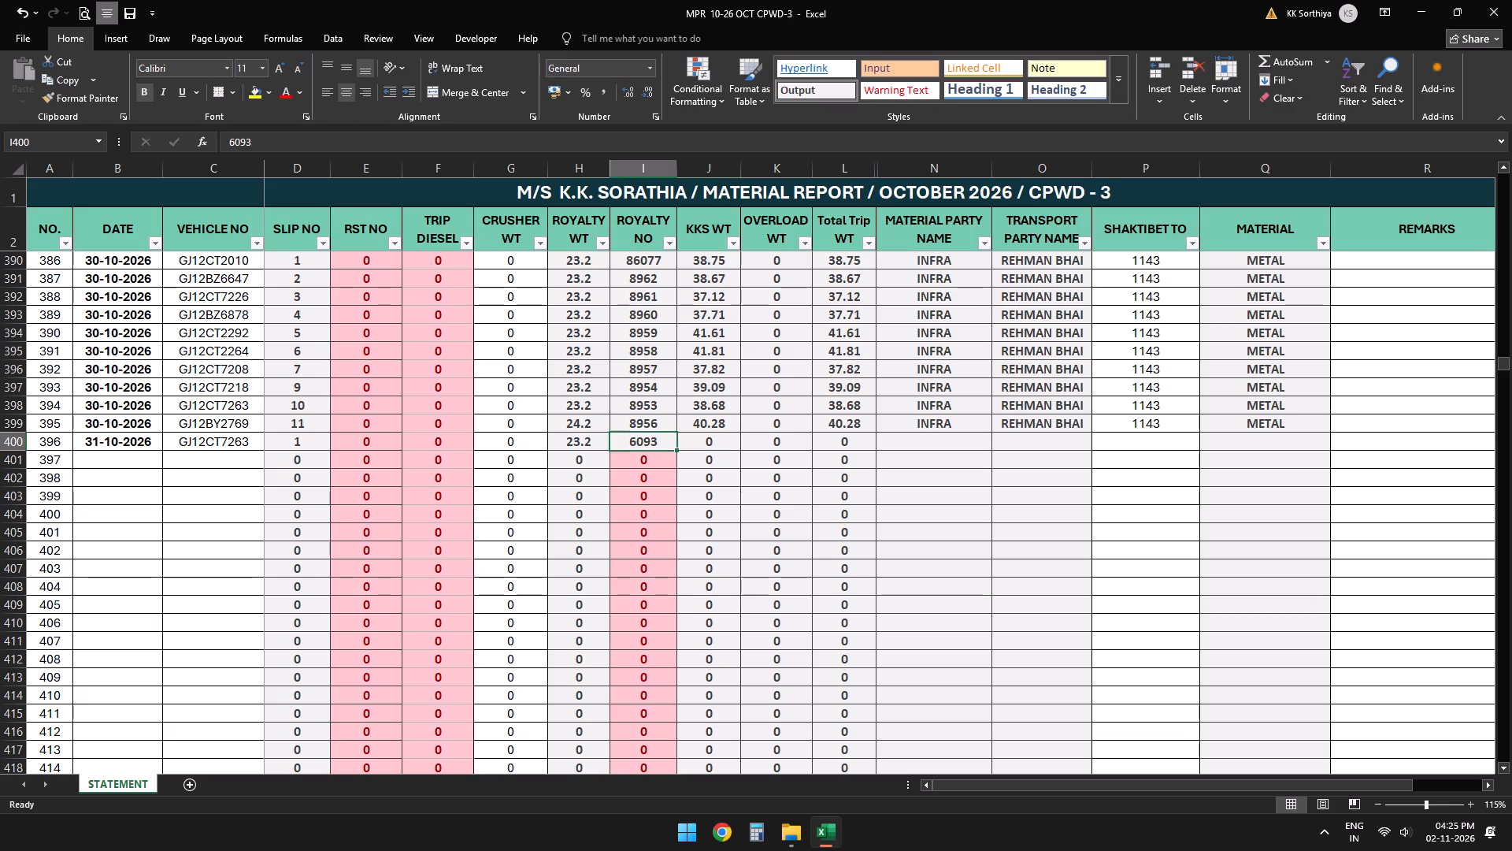
Look back through the entries of the earlier October trips, down to trip NO. 396.
{"action": "scroll", "coordinate": [666, 438], "scroll_direction": "up", "scroll_amount": 14}
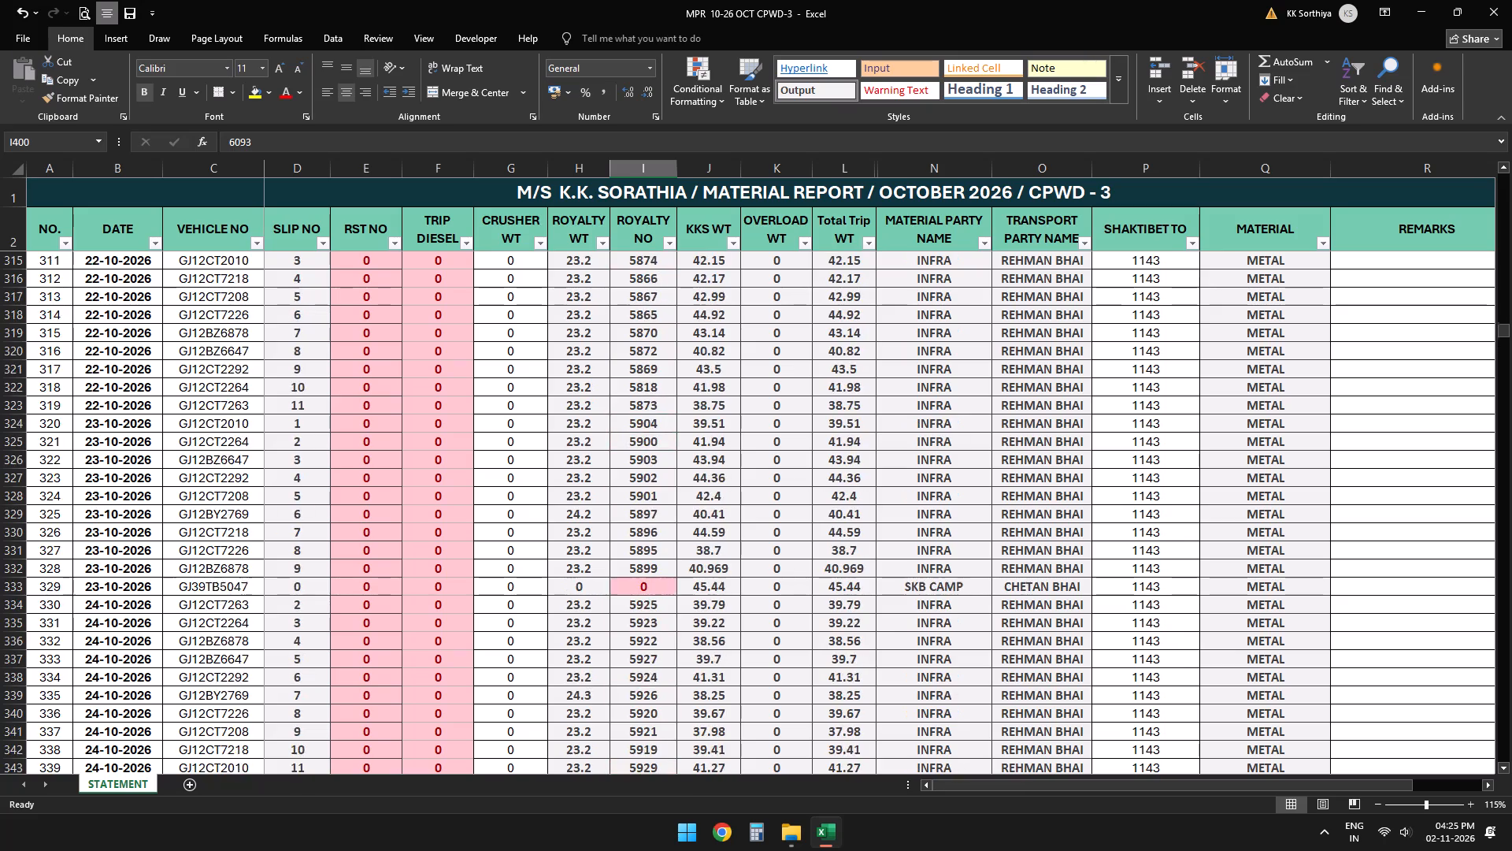
{"action": "scroll", "coordinate": [667, 439], "scroll_direction": "up", "scroll_amount": 2}
{"action": "scroll", "coordinate": [667, 439], "scroll_direction": "down", "scroll_amount": 3}
{"action": "scroll", "coordinate": [667, 439], "scroll_direction": "up", "scroll_amount": 1}
{"action": "scroll", "coordinate": [667, 439], "scroll_direction": "down", "scroll_amount": 8}
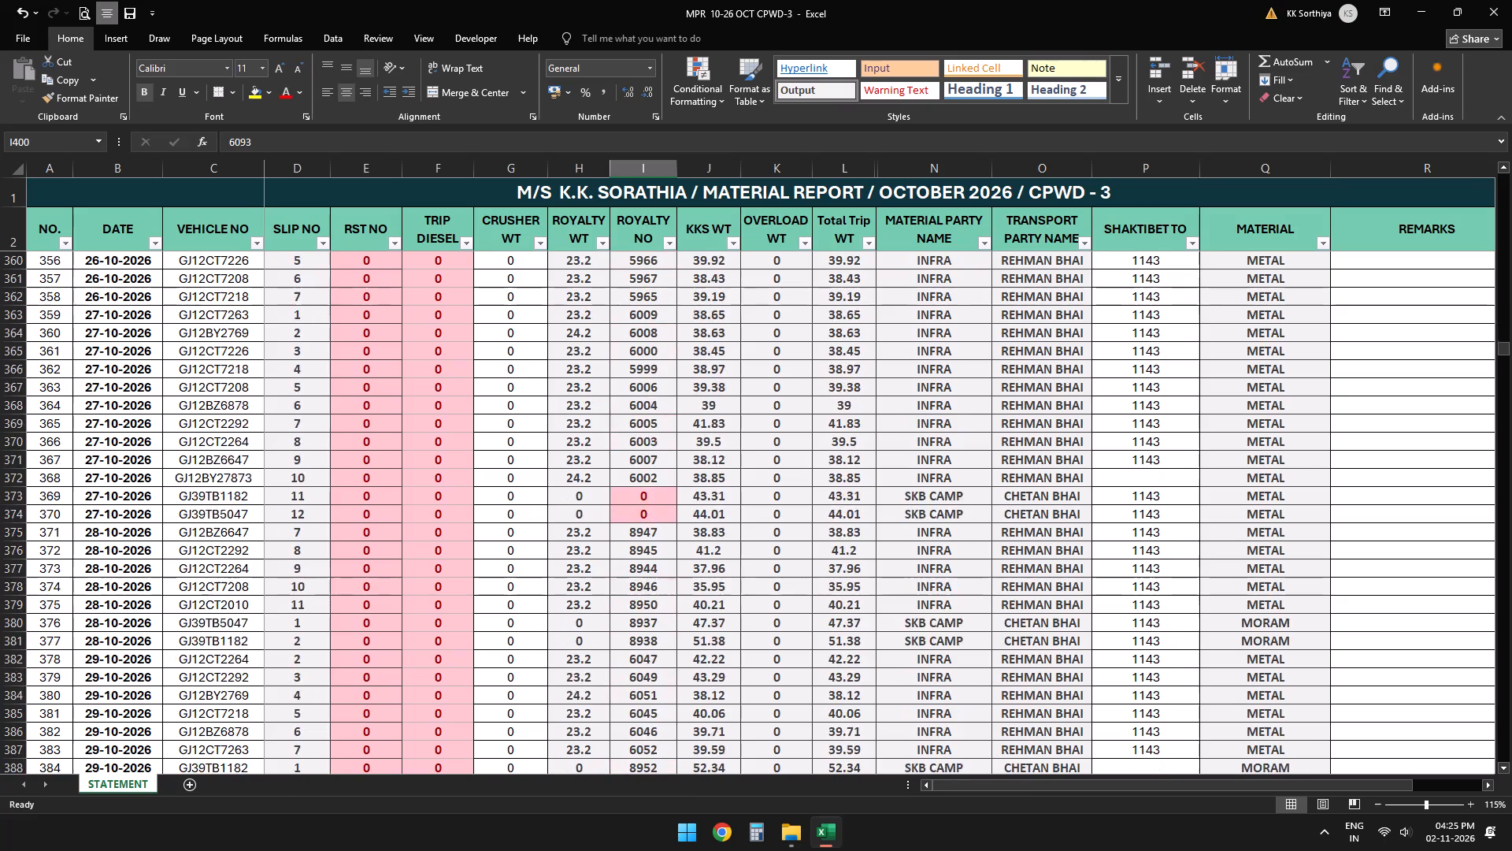
{"action": "scroll", "coordinate": [667, 439], "scroll_direction": "down", "scroll_amount": 7}
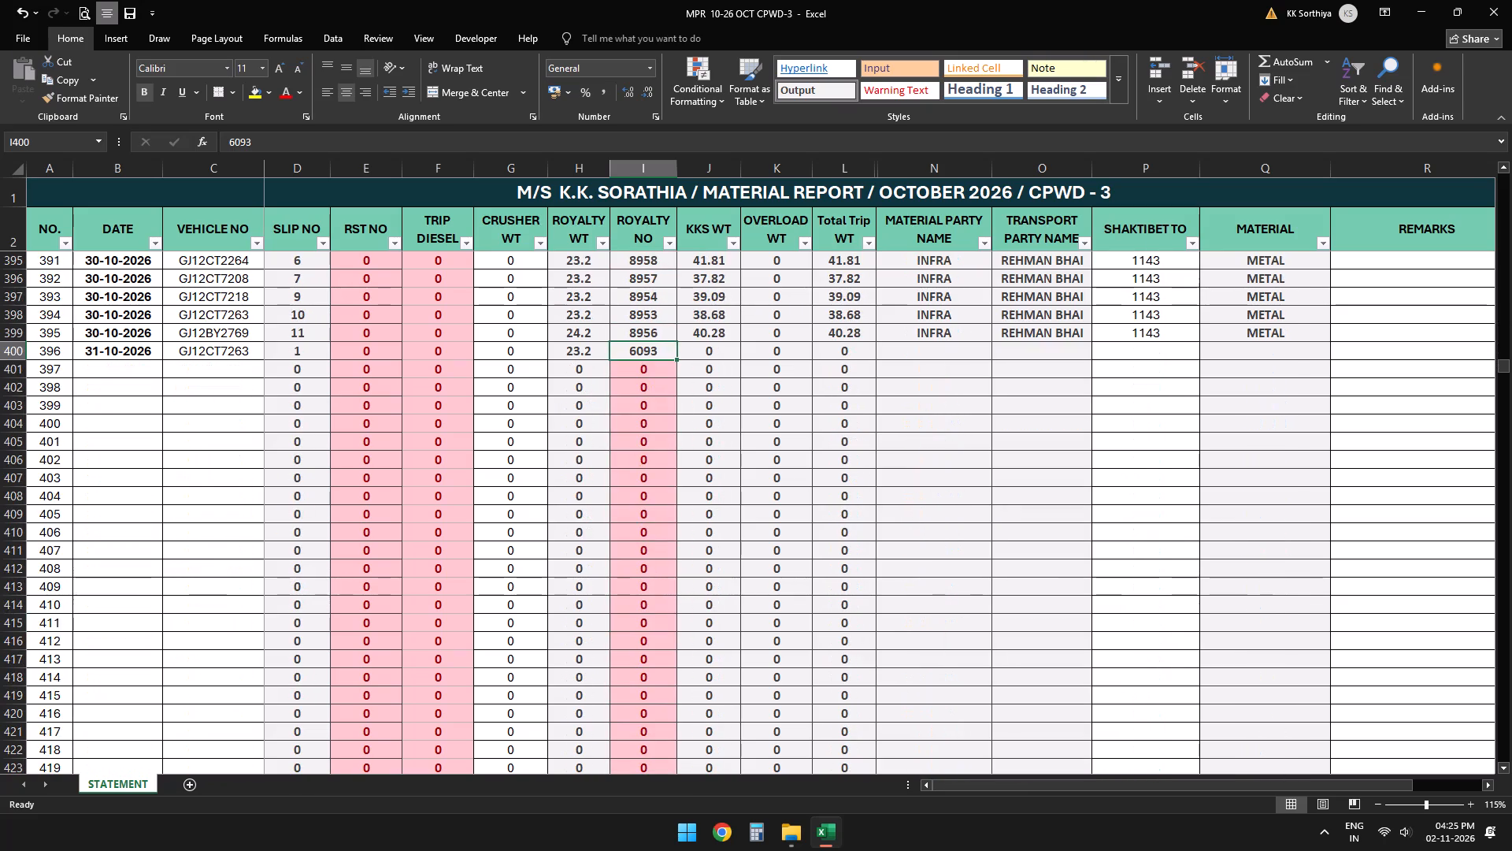
Enter a KKS WT of 38.060 for trip NO. 396.
{"action": "key", "text": "Right"}
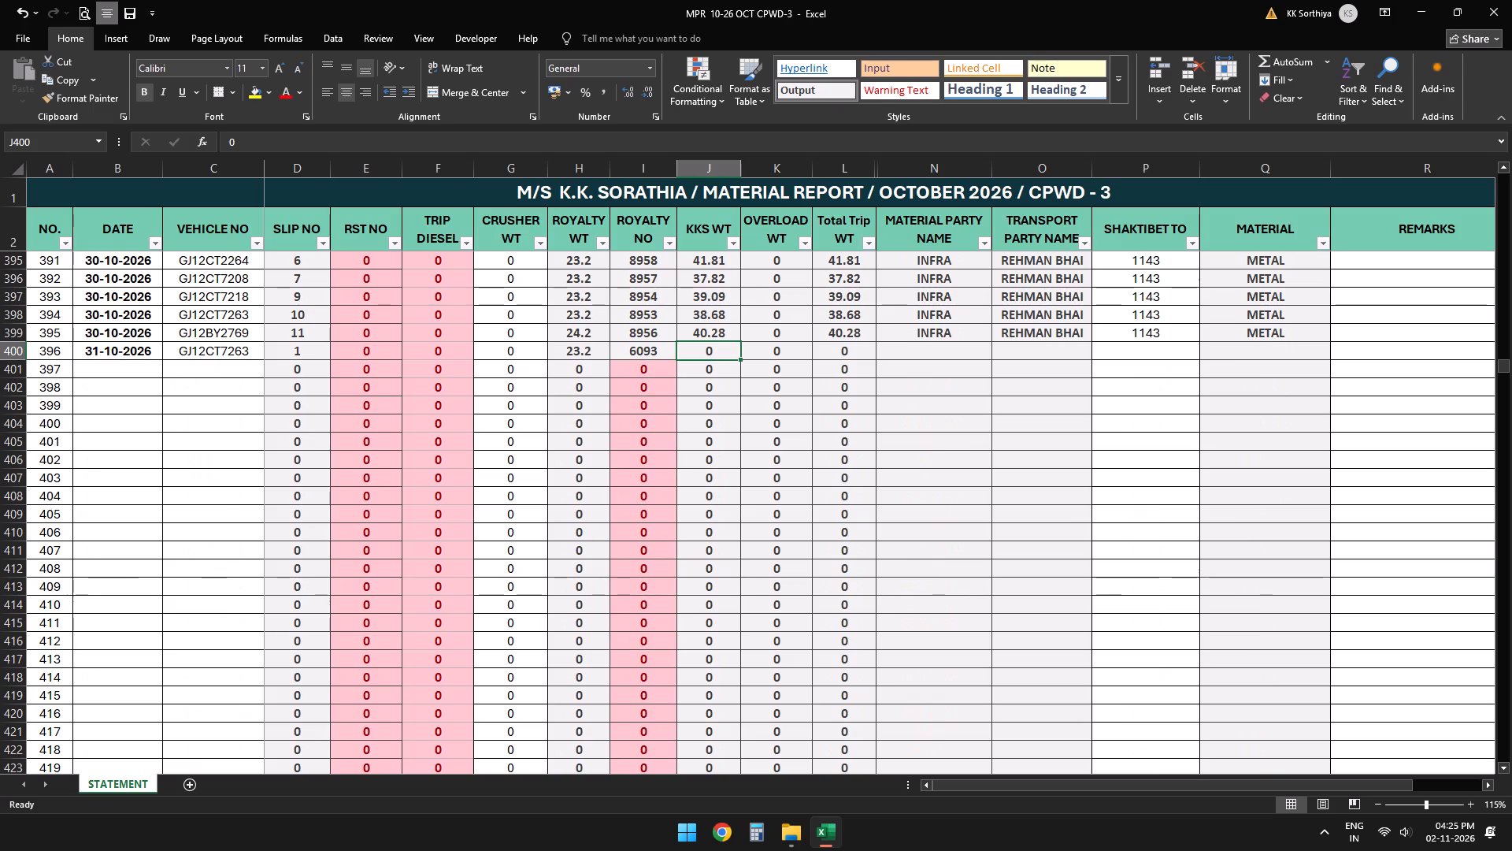
{"action": "type", "text": "38."}
{"action": "type", "text": "060"}
{"action": "key", "text": "Right"}
{"action": "key", "text": "Right"}
{"action": "key", "text": "Right"}
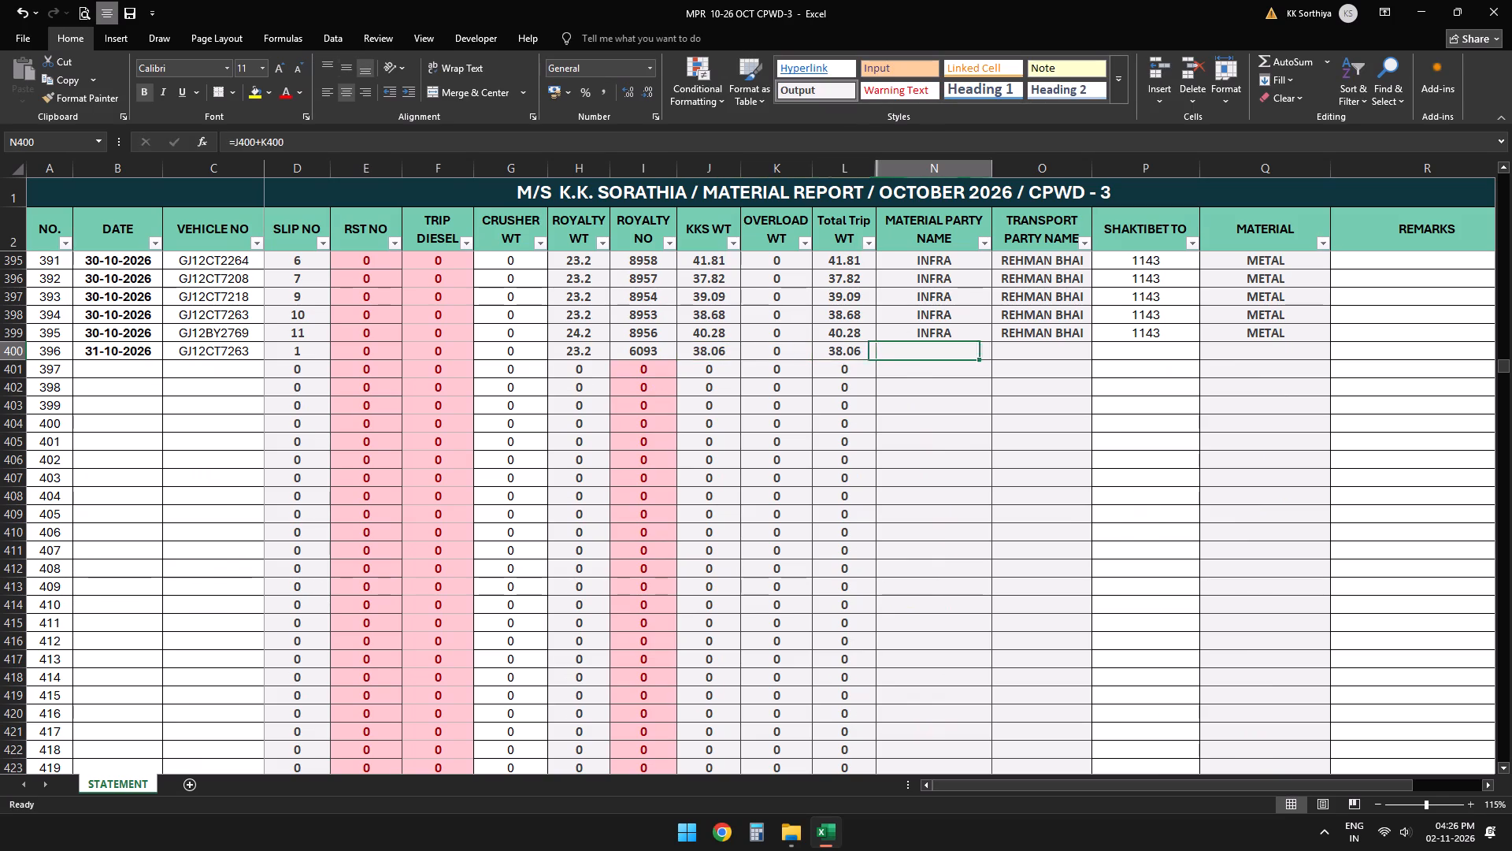
Complete trip NO. 396 with INFRA, the same transport party as trip NO. 395, 1143 and METAL, and save the report.
{"action": "key", "text": "i"}
{"action": "key", "text": "Right"}
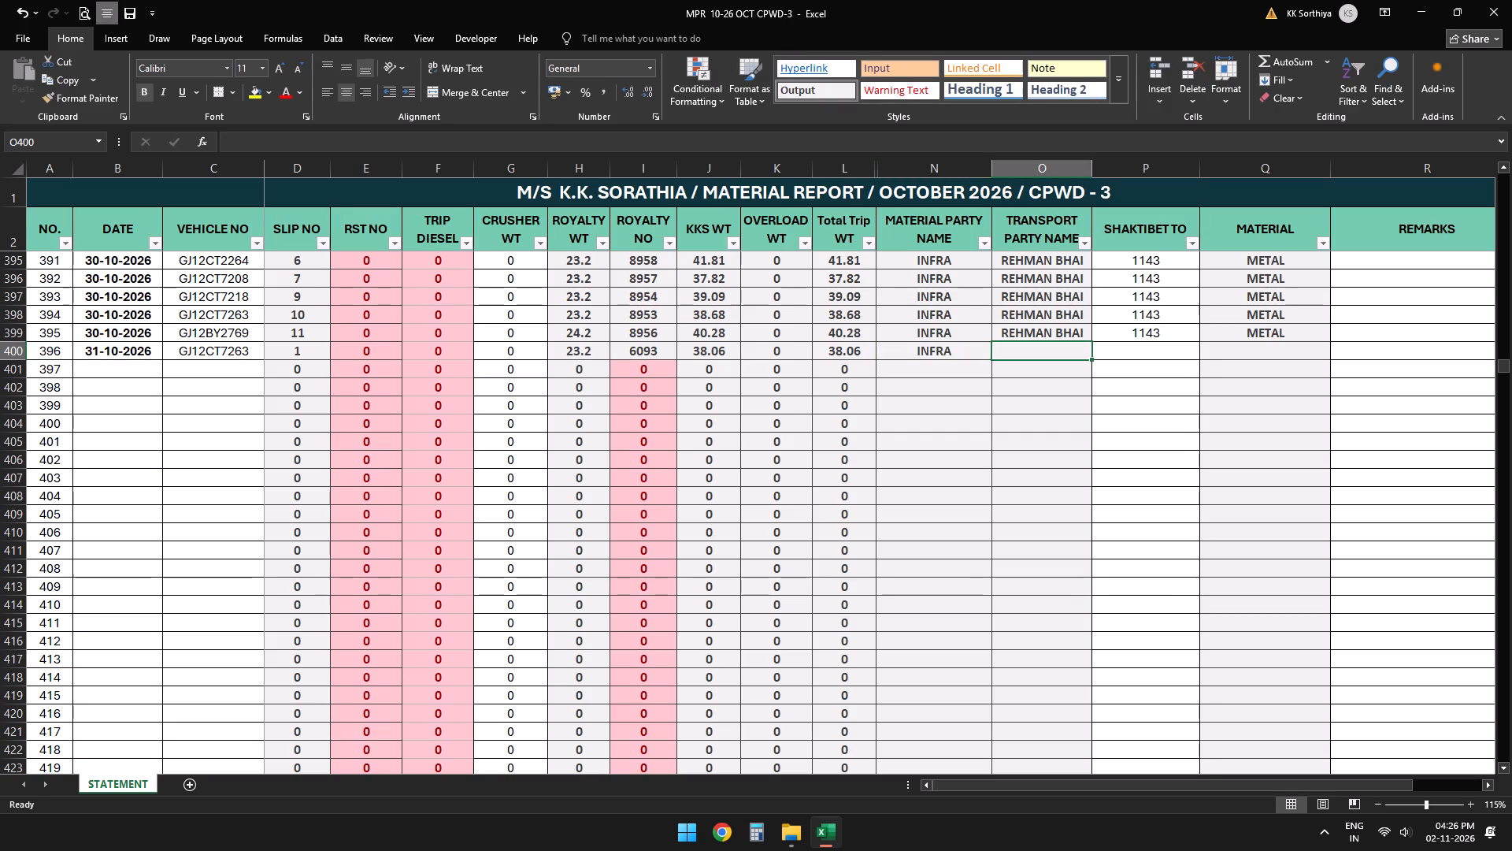
{"action": "type", "text": "RE"}
{"action": "key", "text": "Right"}
{"action": "type", "text": "1143"}
{"action": "key", "text": "Right"}
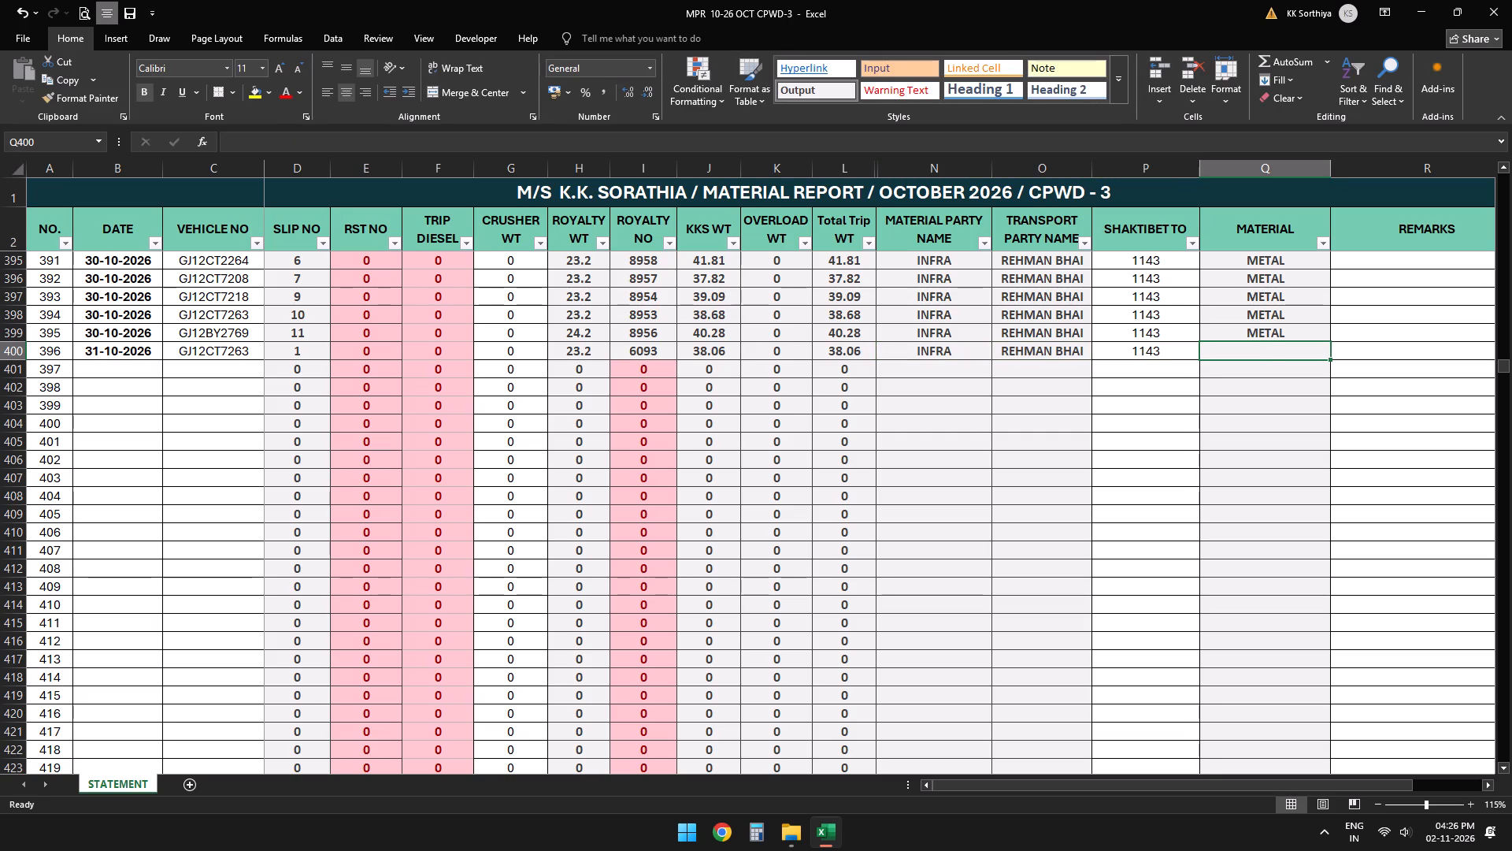
{"action": "key", "text": "m"}
{"action": "key", "text": "e"}
{"action": "key", "text": "Down"}
{"action": "key", "text": "Left"}
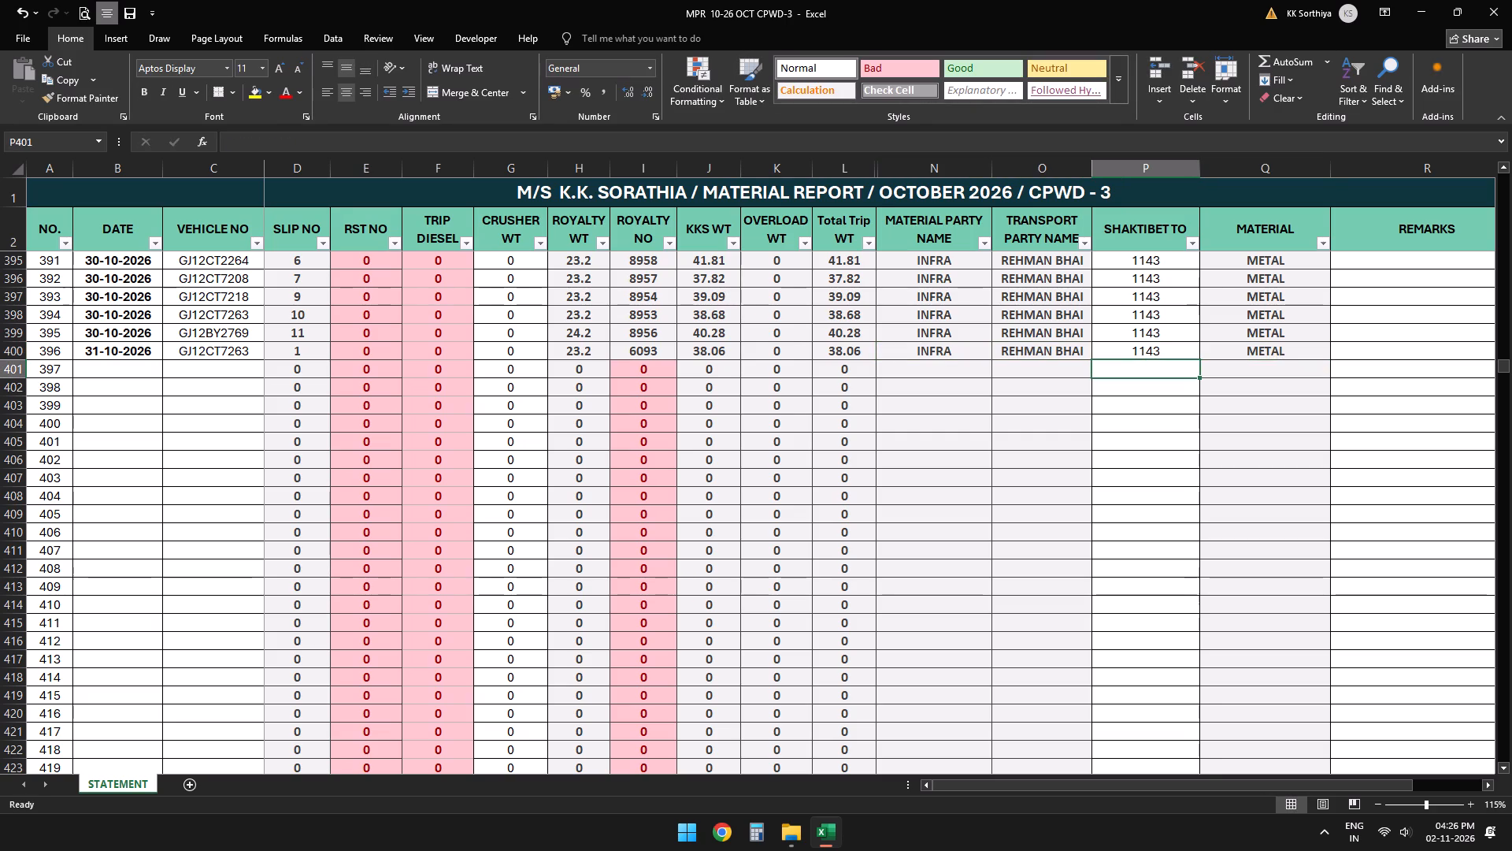
{"action": "key", "text": "ctrl+s"}
Return to the empty DATE cell of trip NO. 397 and close the CPWD-3 report.
{"action": "key", "text": "Left"}
{"action": "key", "text": "Left"}
{"action": "key", "text": "Left"}
{"action": "key", "text": "Left"}
{"action": "key", "text": "Left"}
{"action": "key", "text": "Left"}
{"action": "key", "text": "Left"}
{"action": "key", "text": "Left"}
{"action": "key", "text": "Left"}
{"action": "key", "text": "Left"}
{"action": "key", "text": "Left"}
{"action": "key", "text": "Left"}
{"action": "key", "text": "Left"}
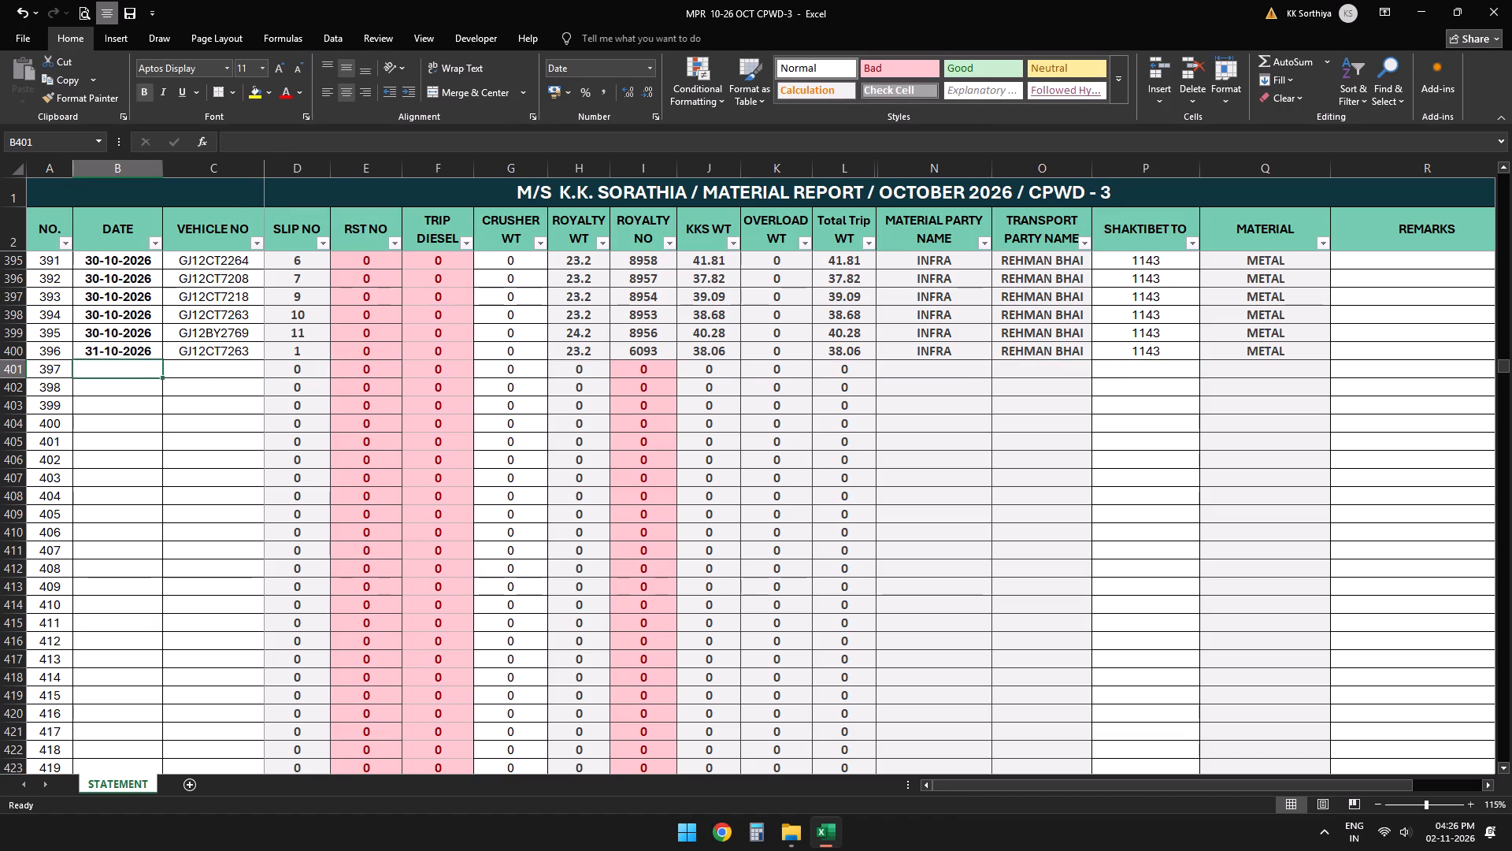
{"action": "left_click", "coordinate": [1511, 0]}
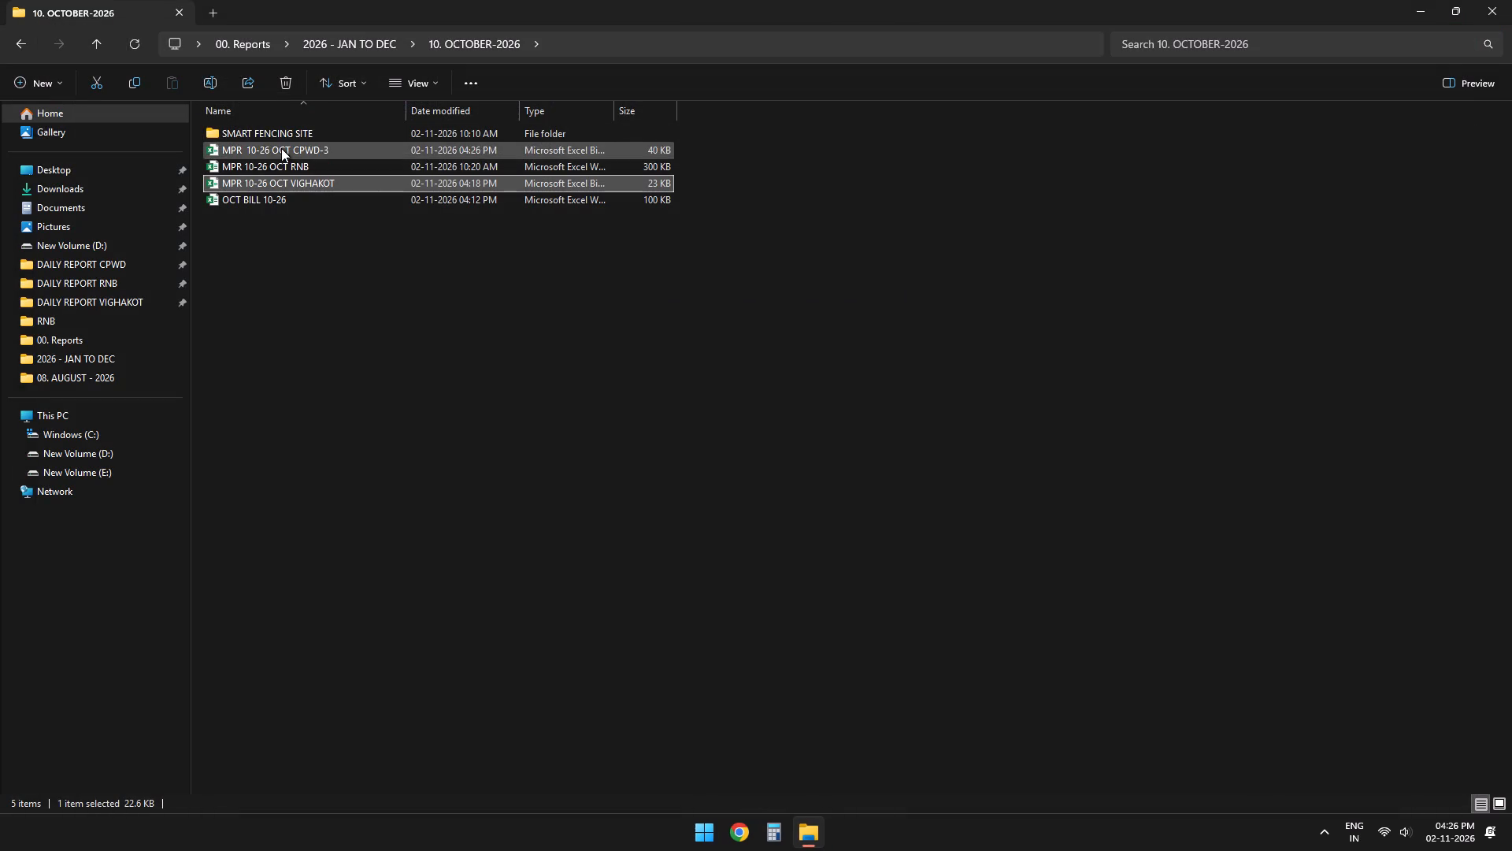
{"action": "double_click", "coordinate": [312, 187]}
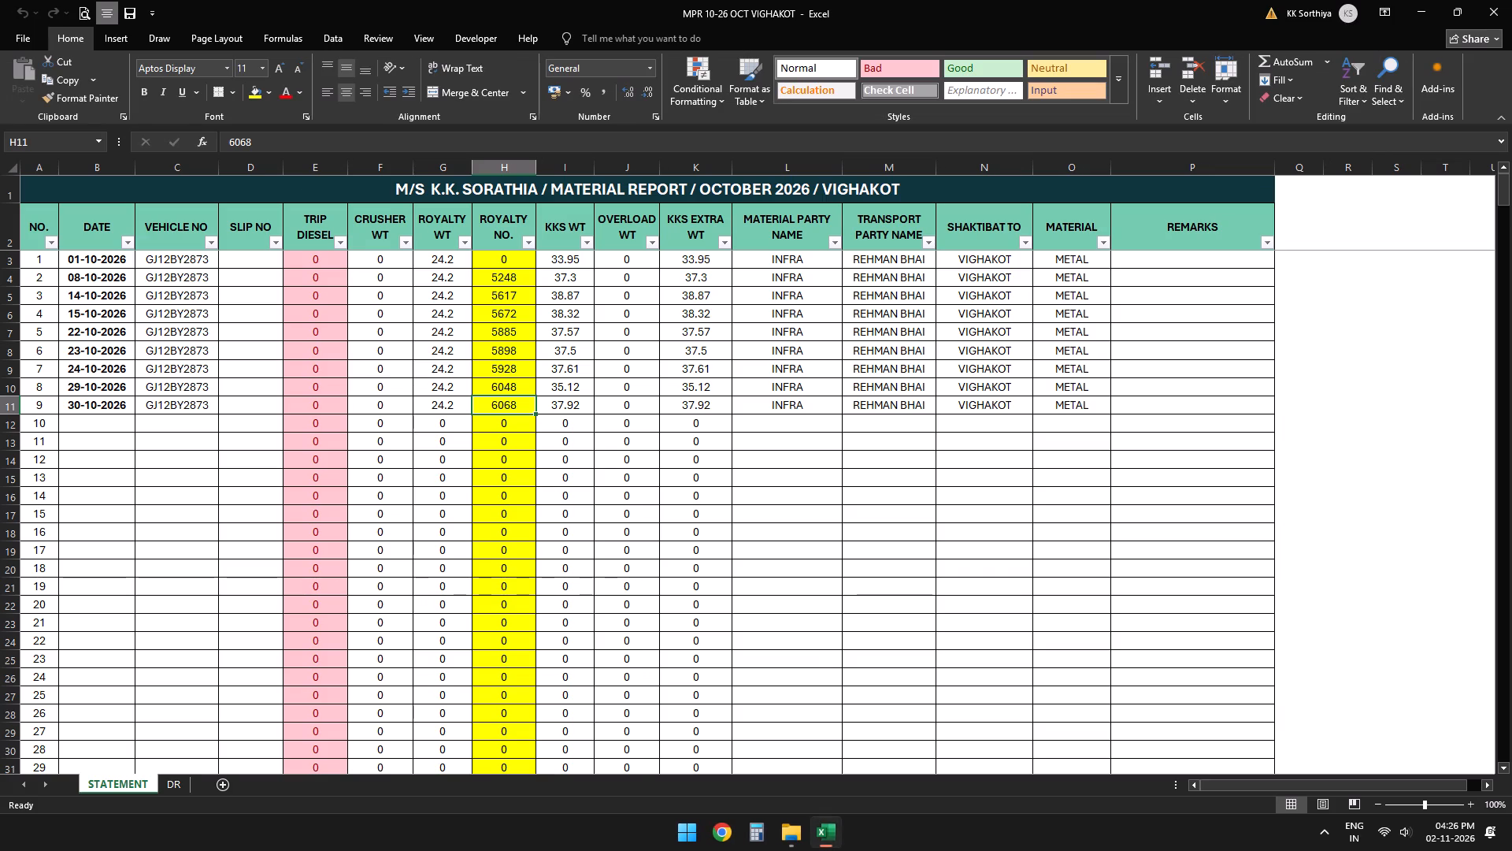
{"action": "left_click", "coordinate": [105, 421]}
{"action": "type", "text": "31-01"}
{"action": "key", "text": "BackSpace"}
{"action": "key", "text": "BackSpace"}
{"action": "type", "text": "10"}
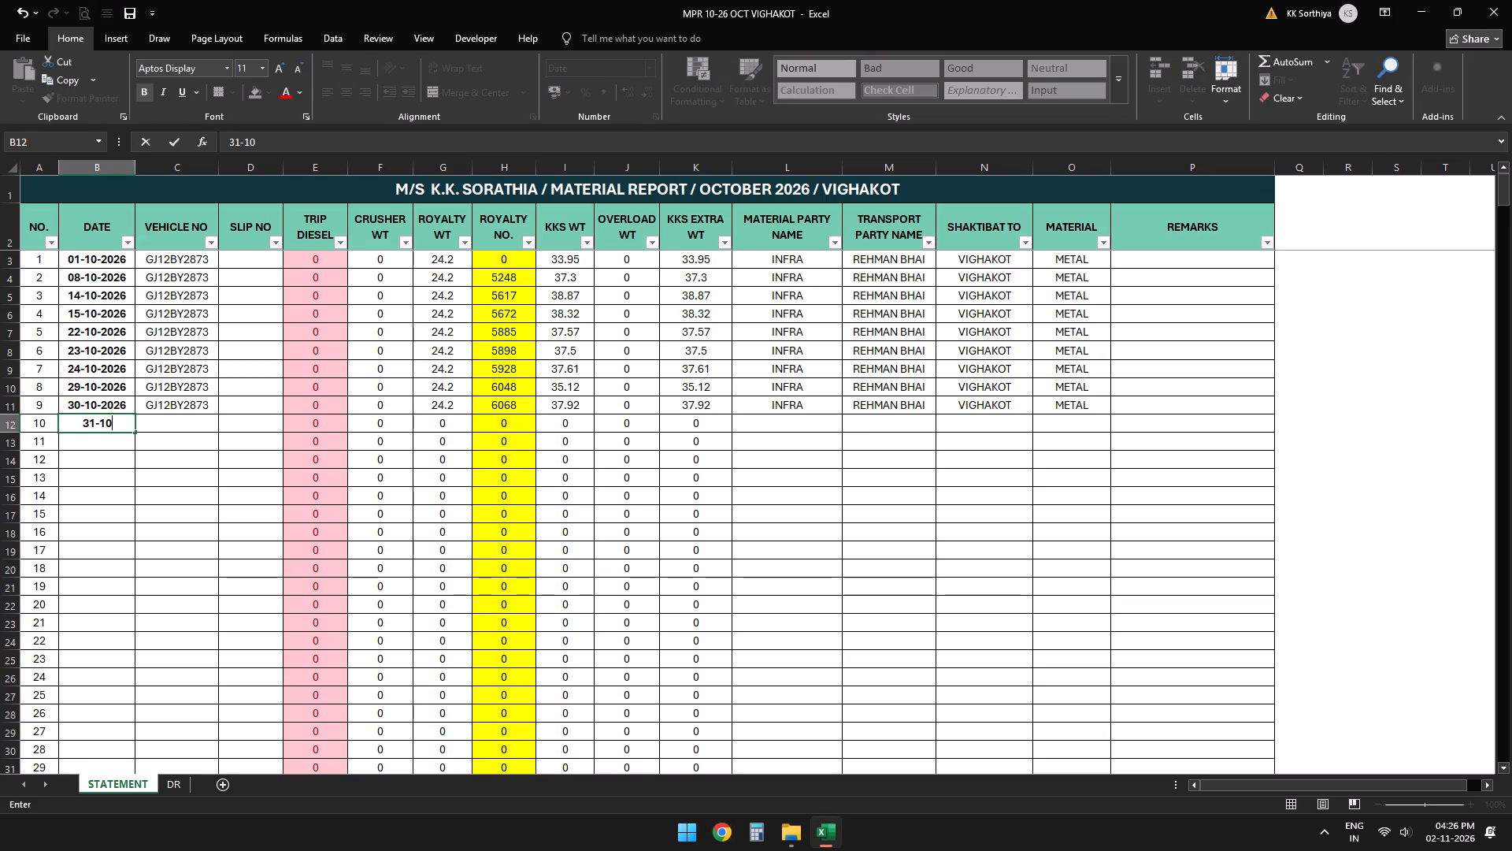
{"action": "type", "text": "-26"}
{"action": "key", "text": "Right"}
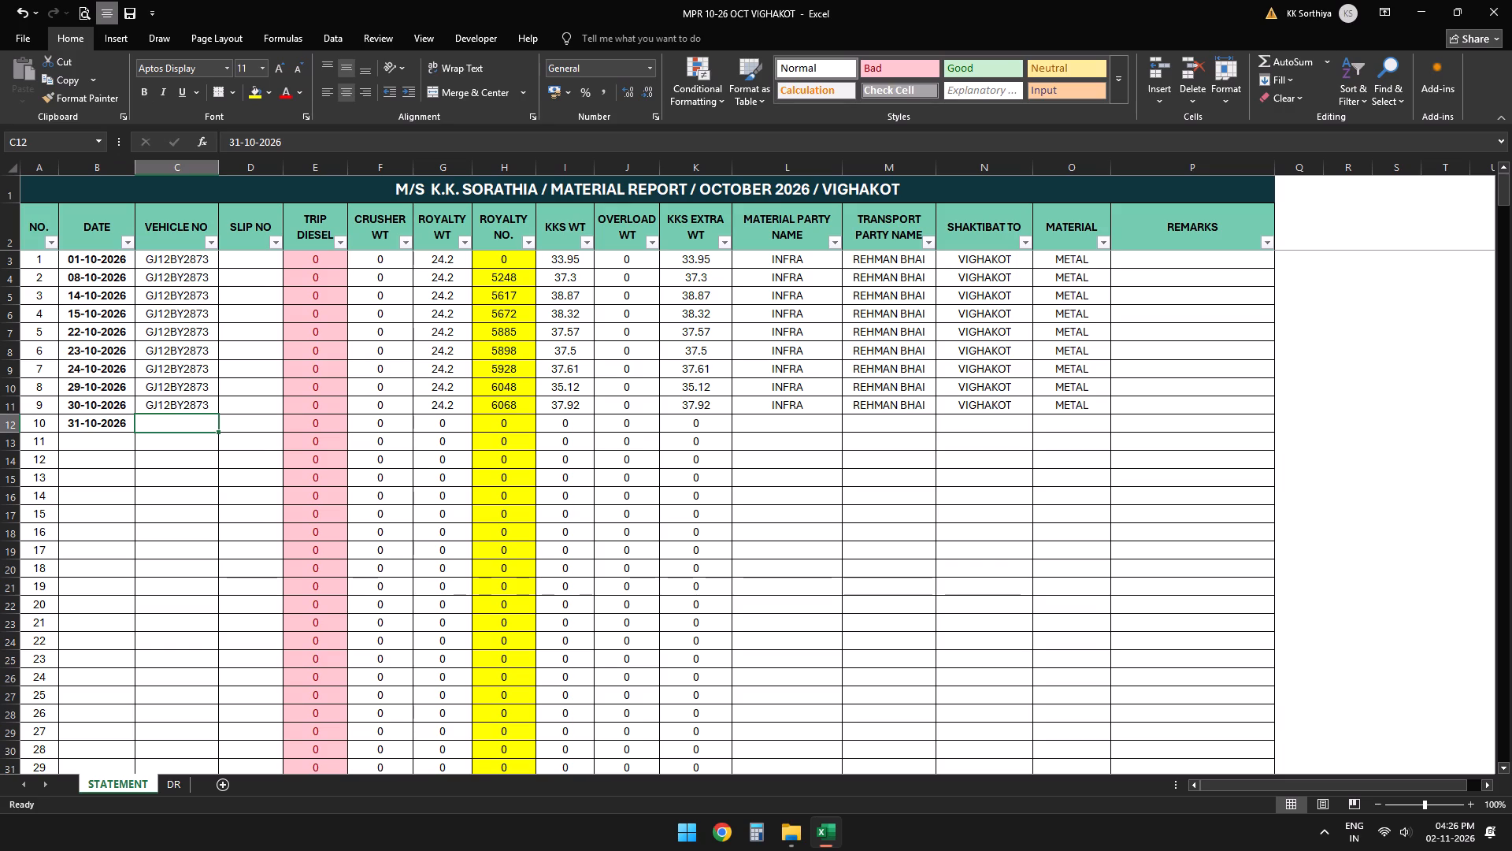
{"action": "type", "text": "GJ12"}
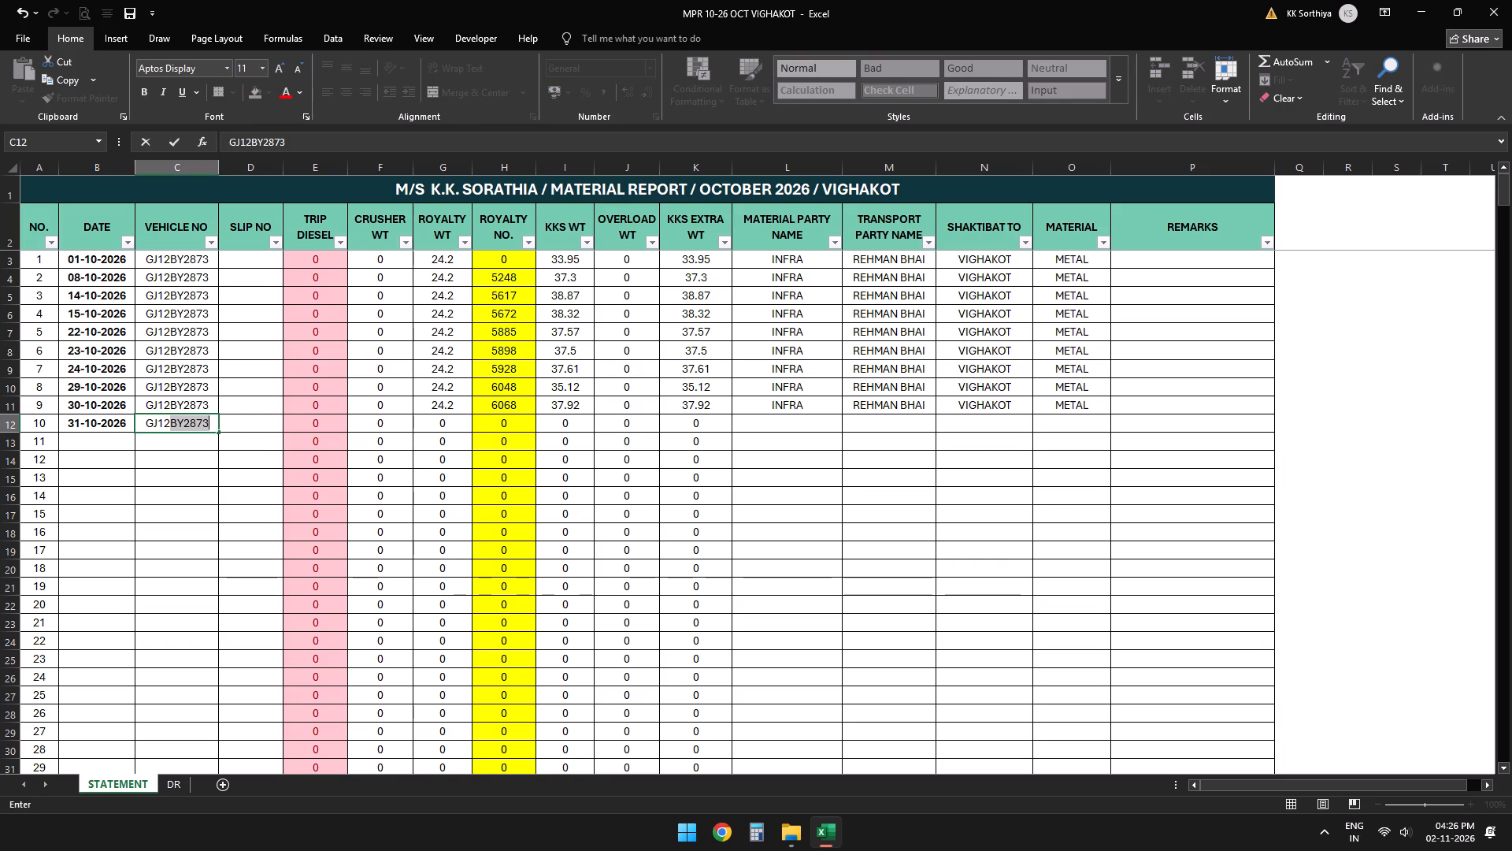
{"action": "key", "text": "Right"}
Enter a royalty WT of 24.2, royalty number 6092 and a KKS WT of 34.390 for trip NO. 10.
{"action": "key", "text": "Right"}
{"action": "key", "text": "Right"}
{"action": "key", "text": "Right"}
{"action": "type", "text": "24.2"}
{"action": "key", "text": "Right"}
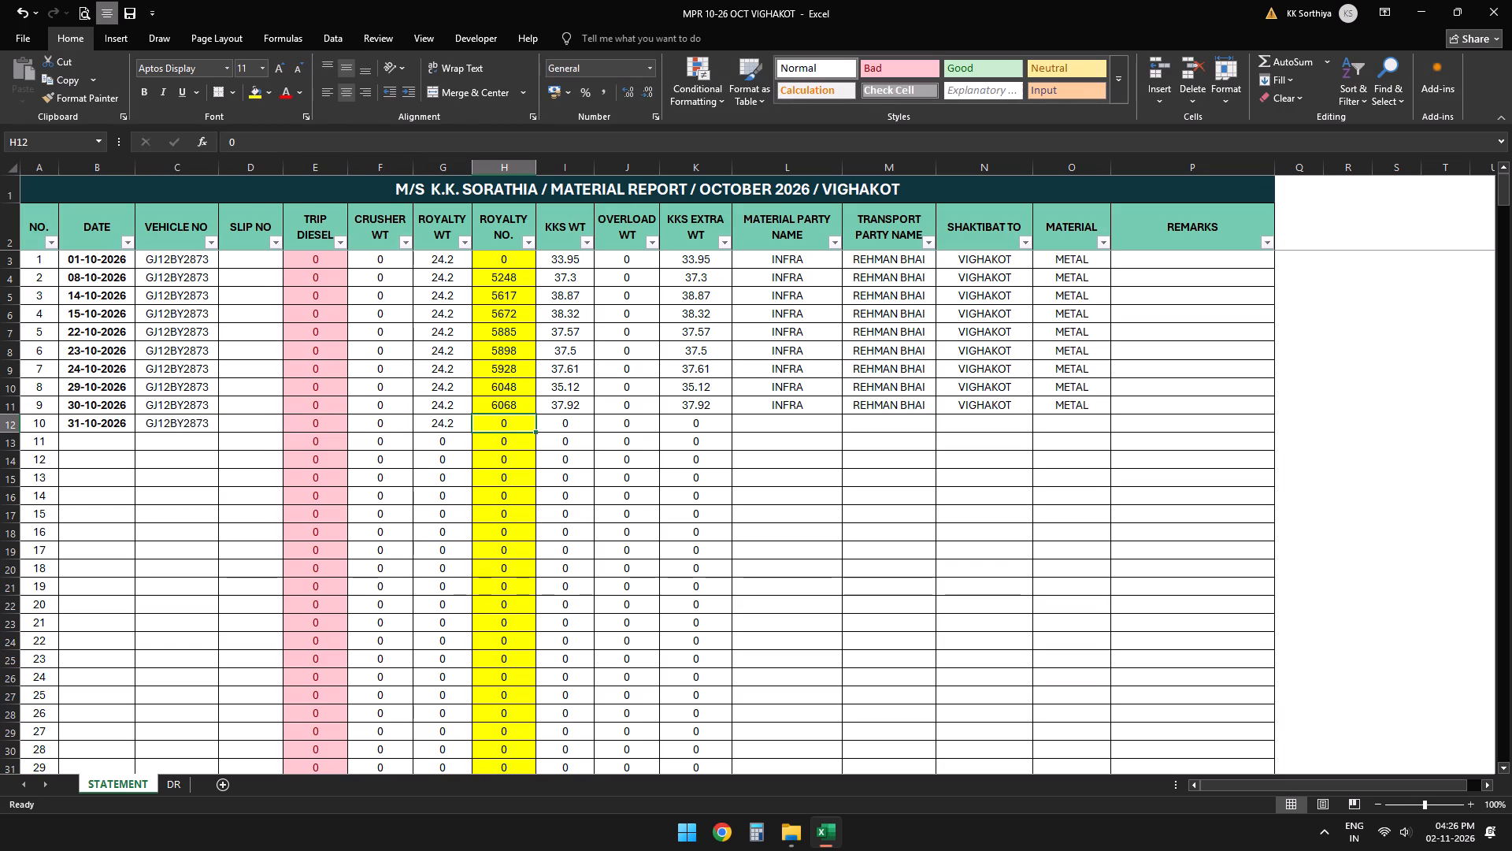
{"action": "type", "text": "6092"}
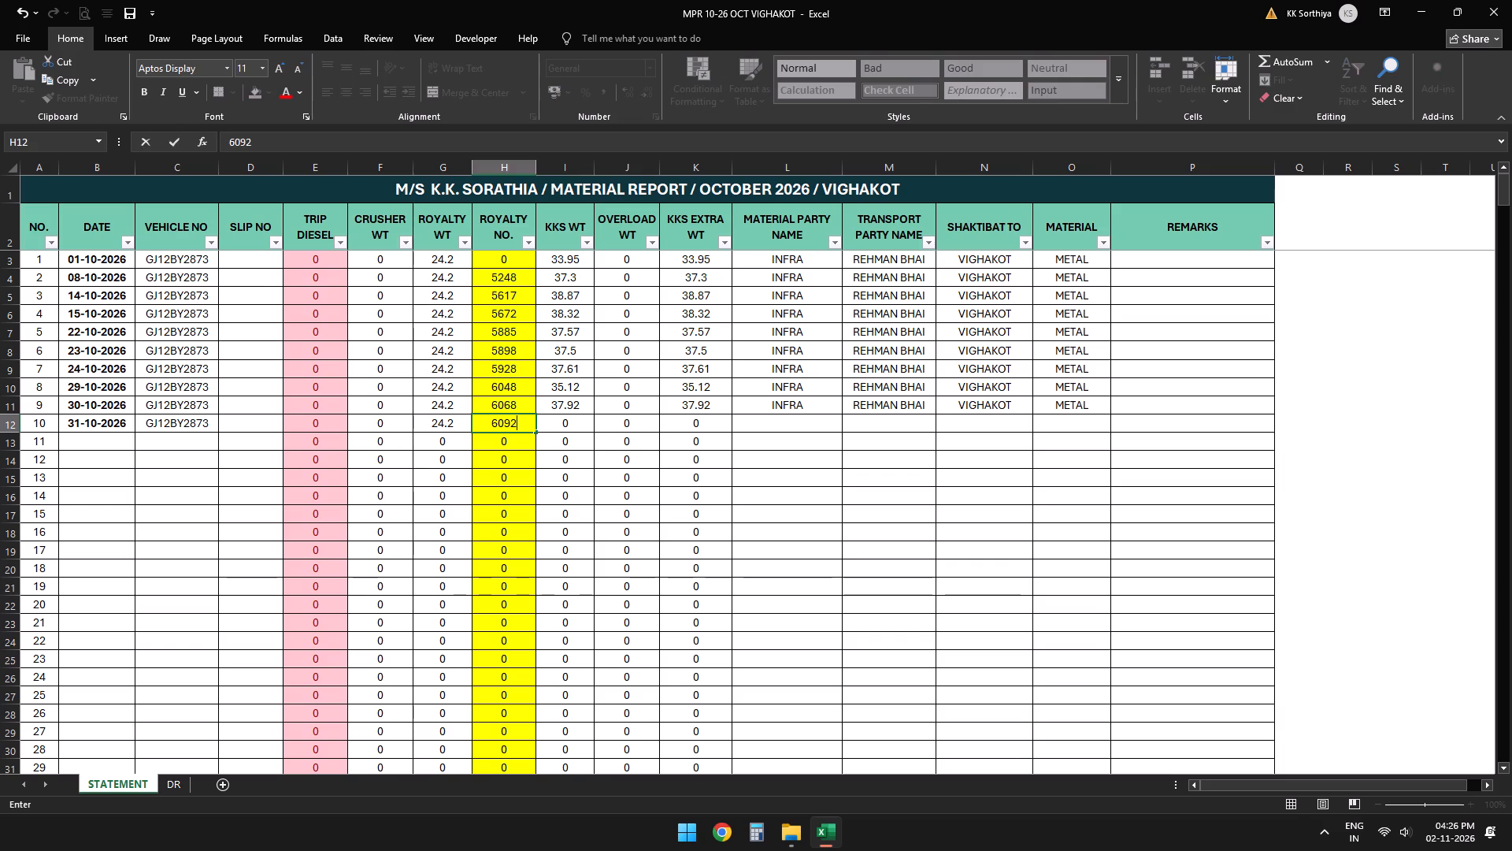
{"action": "key", "text": "Right"}
{"action": "type", "text": "34."}
{"action": "type", "text": "390"}
{"action": "key", "text": "Right"}
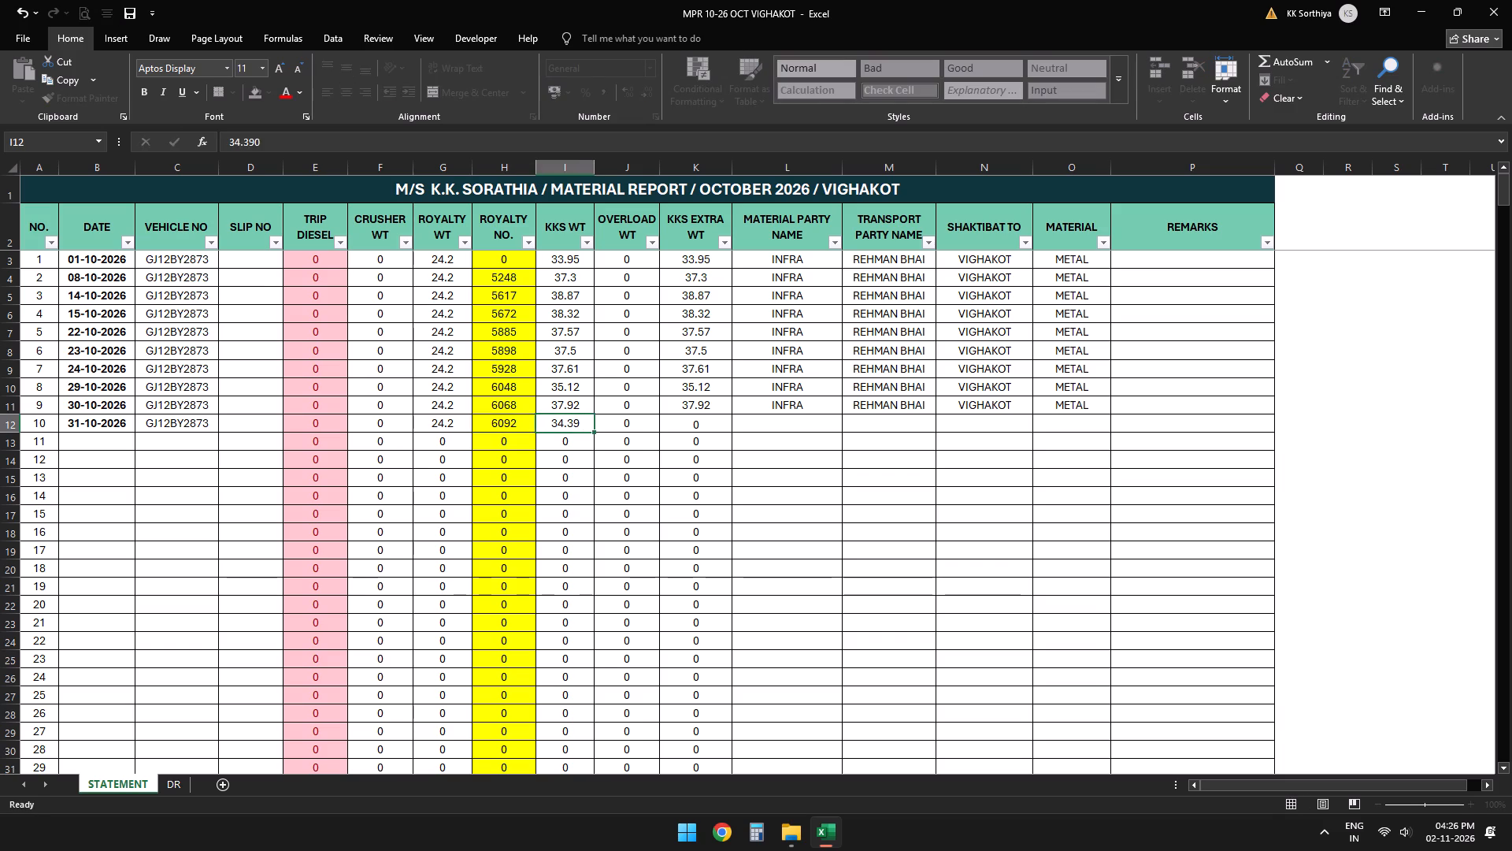
Complete trip NO. 10 with material party INFRA, the same transport party as the rows above, VIGHAKOT and METAL.
{"action": "key", "text": "Right"}
{"action": "key", "text": "Right"}
{"action": "key", "text": "i"}
{"action": "key", "text": "Right"}
{"action": "key", "text": "i"}
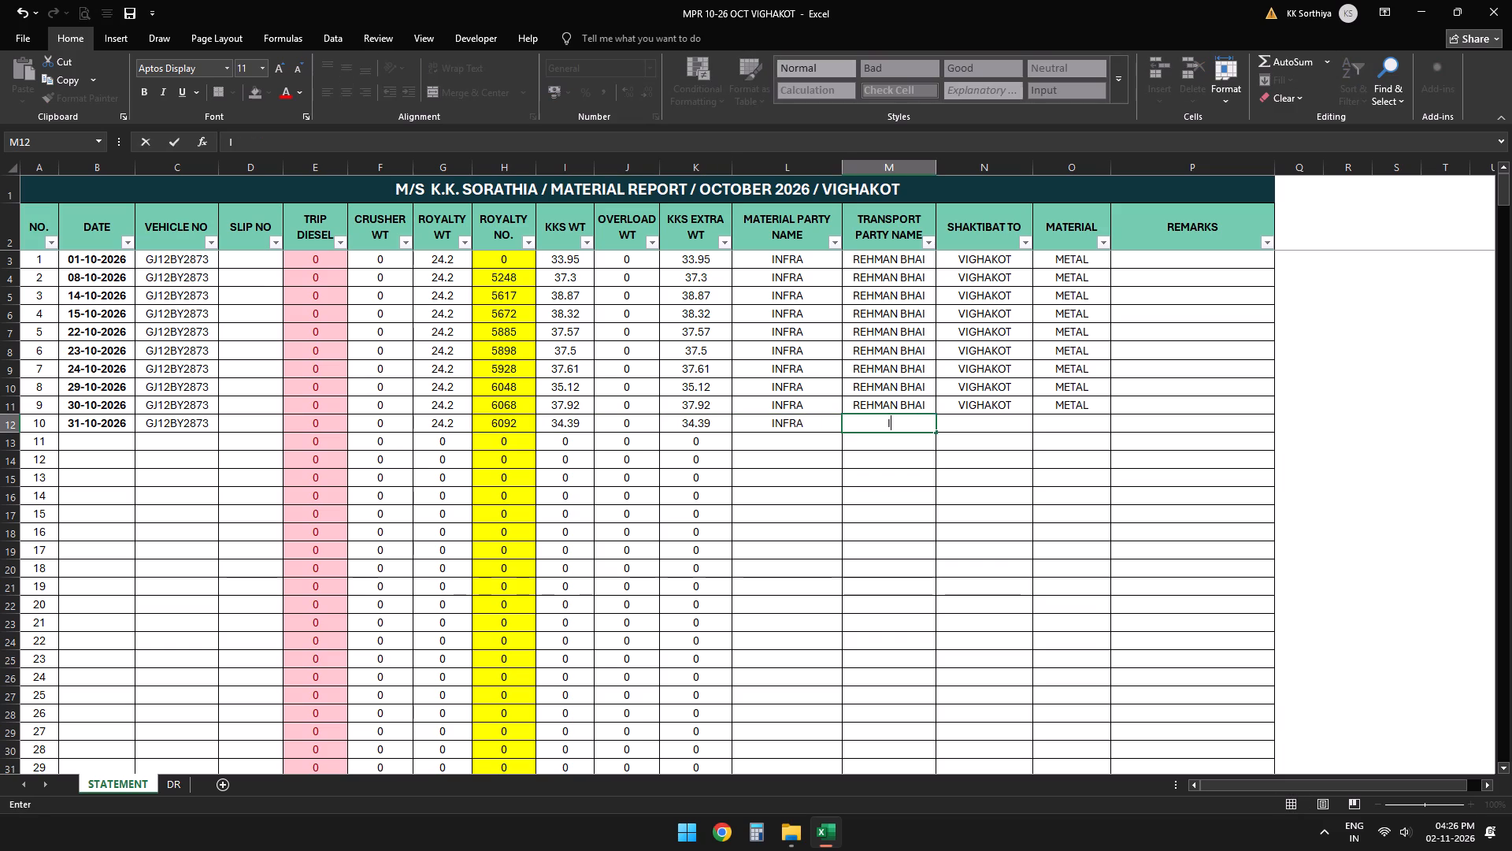
{"action": "type", "text": "RE"}
{"action": "key", "text": "Right"}
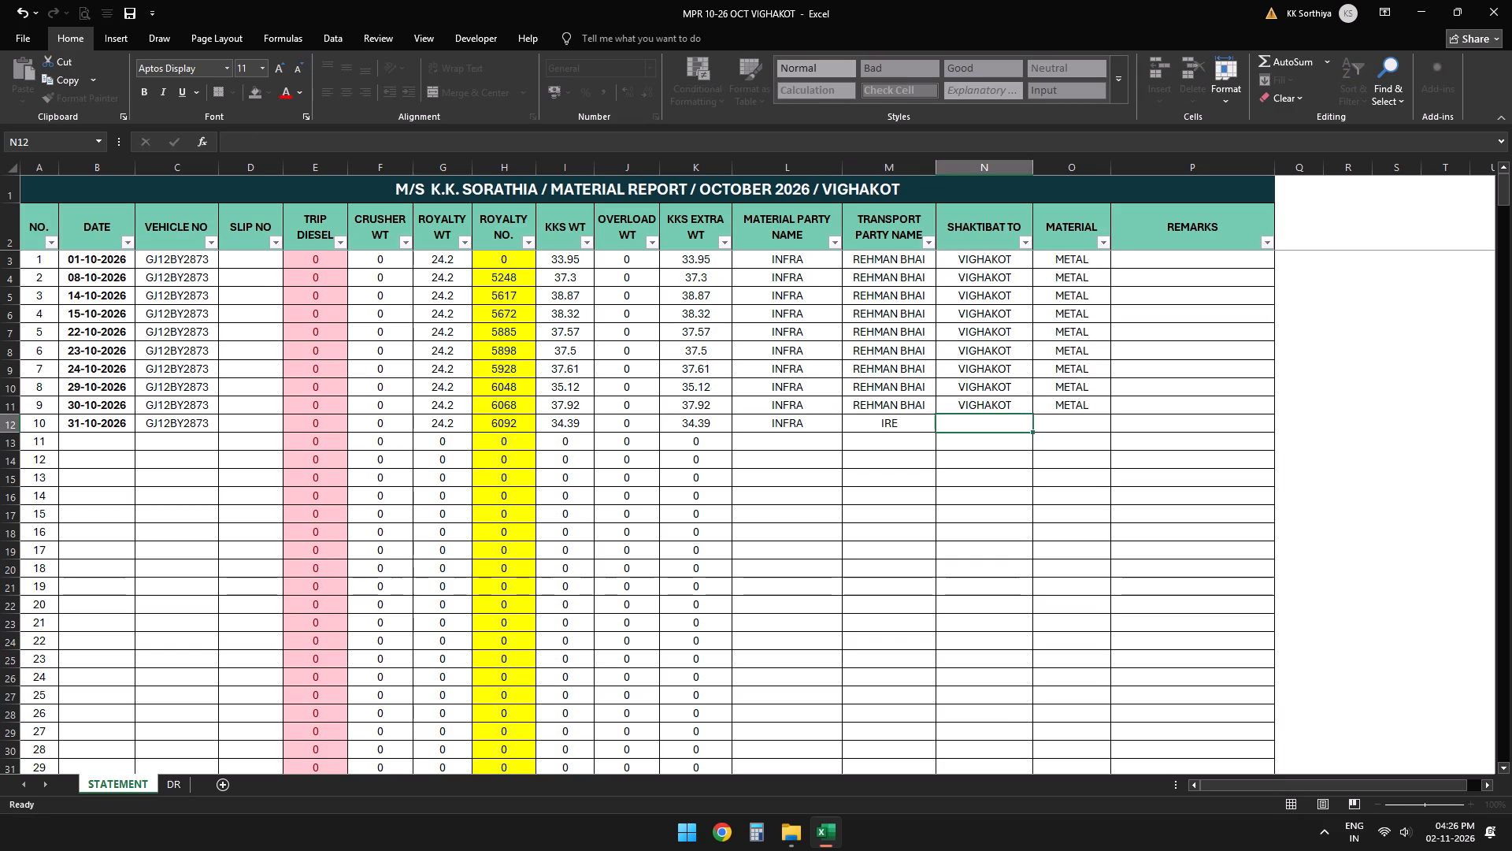
{"action": "key", "text": "Left"}
{"action": "type", "text": "RE"}
{"action": "key", "text": "Right"}
{"action": "key", "text": "v"}
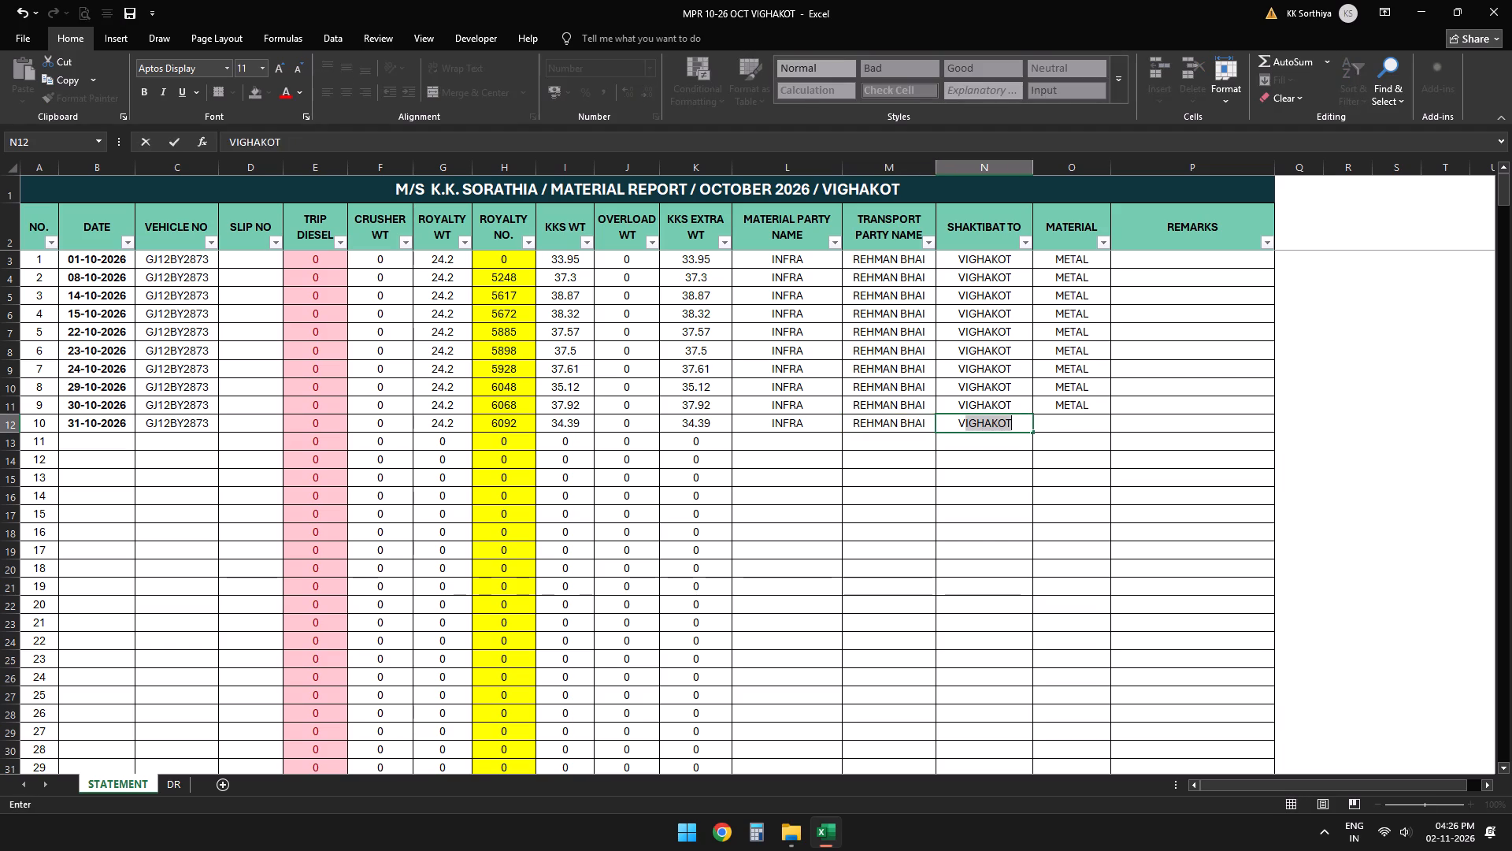
{"action": "key", "text": "Right"}
{"action": "key", "text": "m"}
{"action": "key", "text": "e"}
{"action": "key", "text": "Down"}
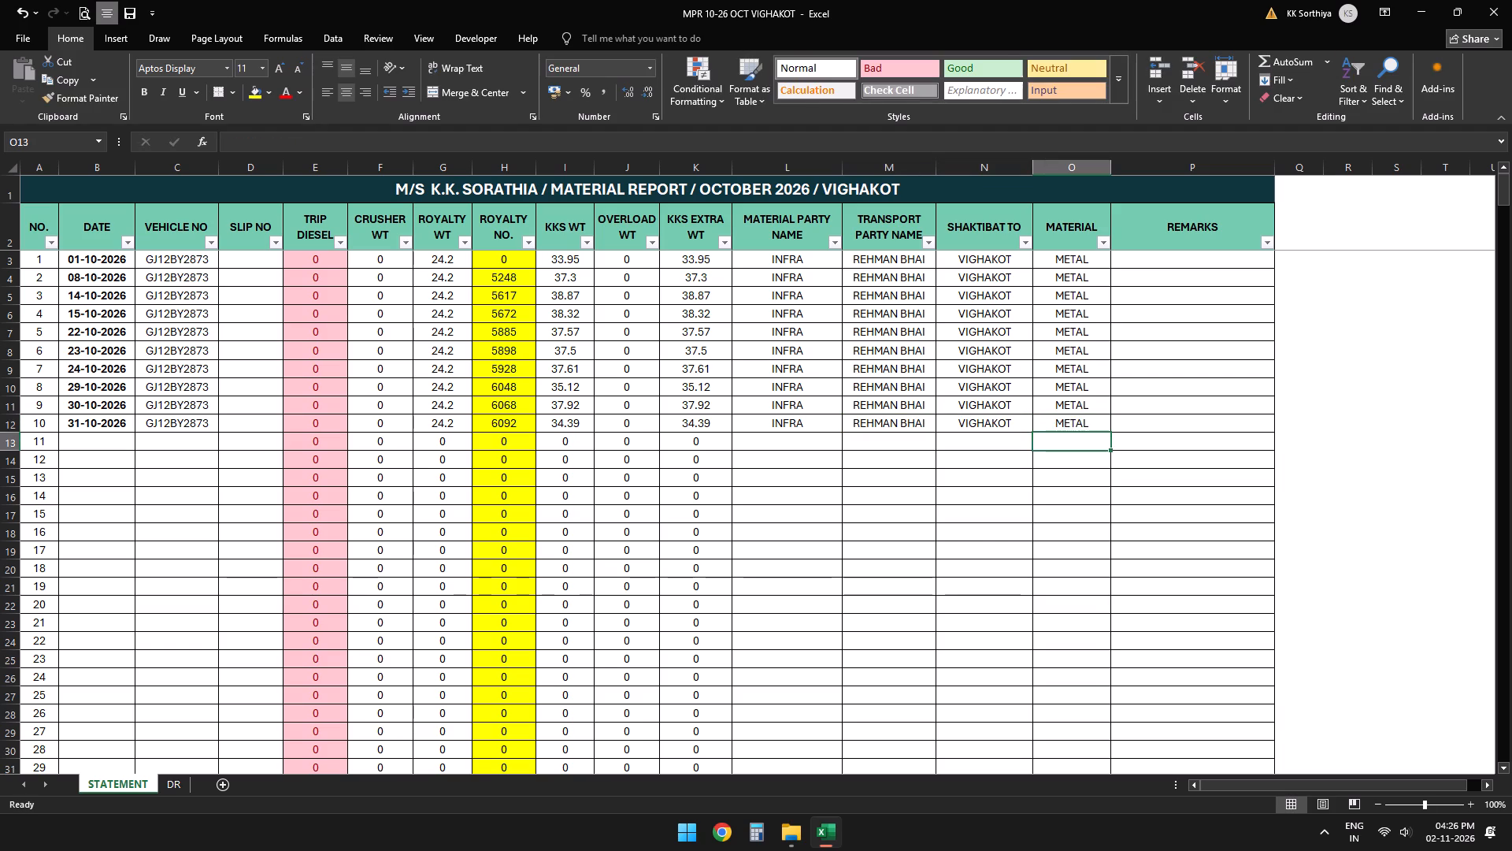
Save and close the VIGHAKOT report and reopen MPR 10-26 OCT CPWD-3.
{"action": "key", "text": "ctrl+s"}
{"action": "left_click", "coordinate": [1511, 0]}
{"action": "double_click", "coordinate": [309, 154]}
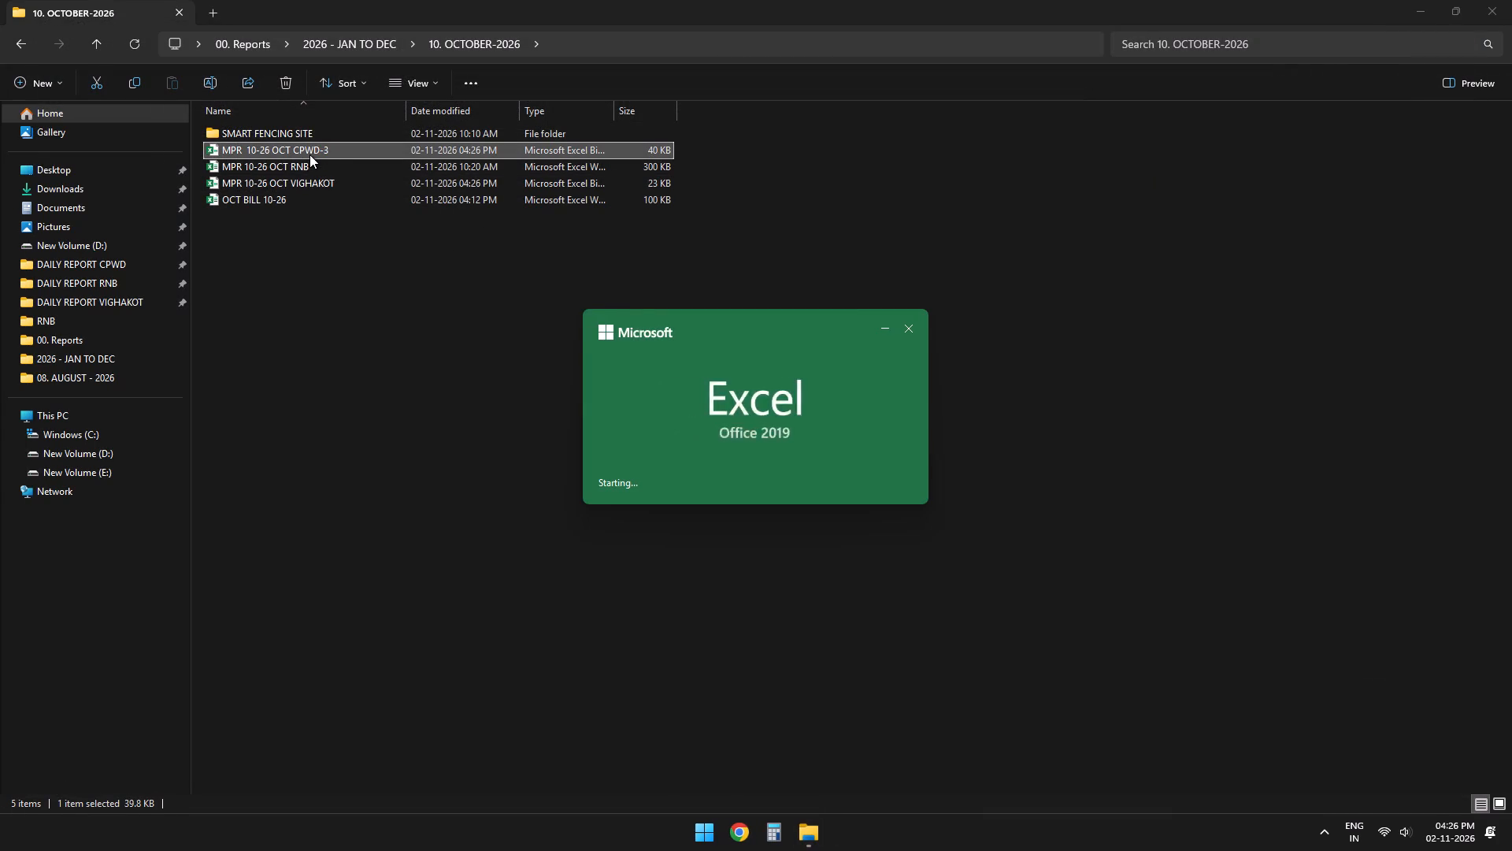
Enter 31-10-2026 as the date of trip NO. 397.
{"action": "left_click", "coordinate": [98, 363]}
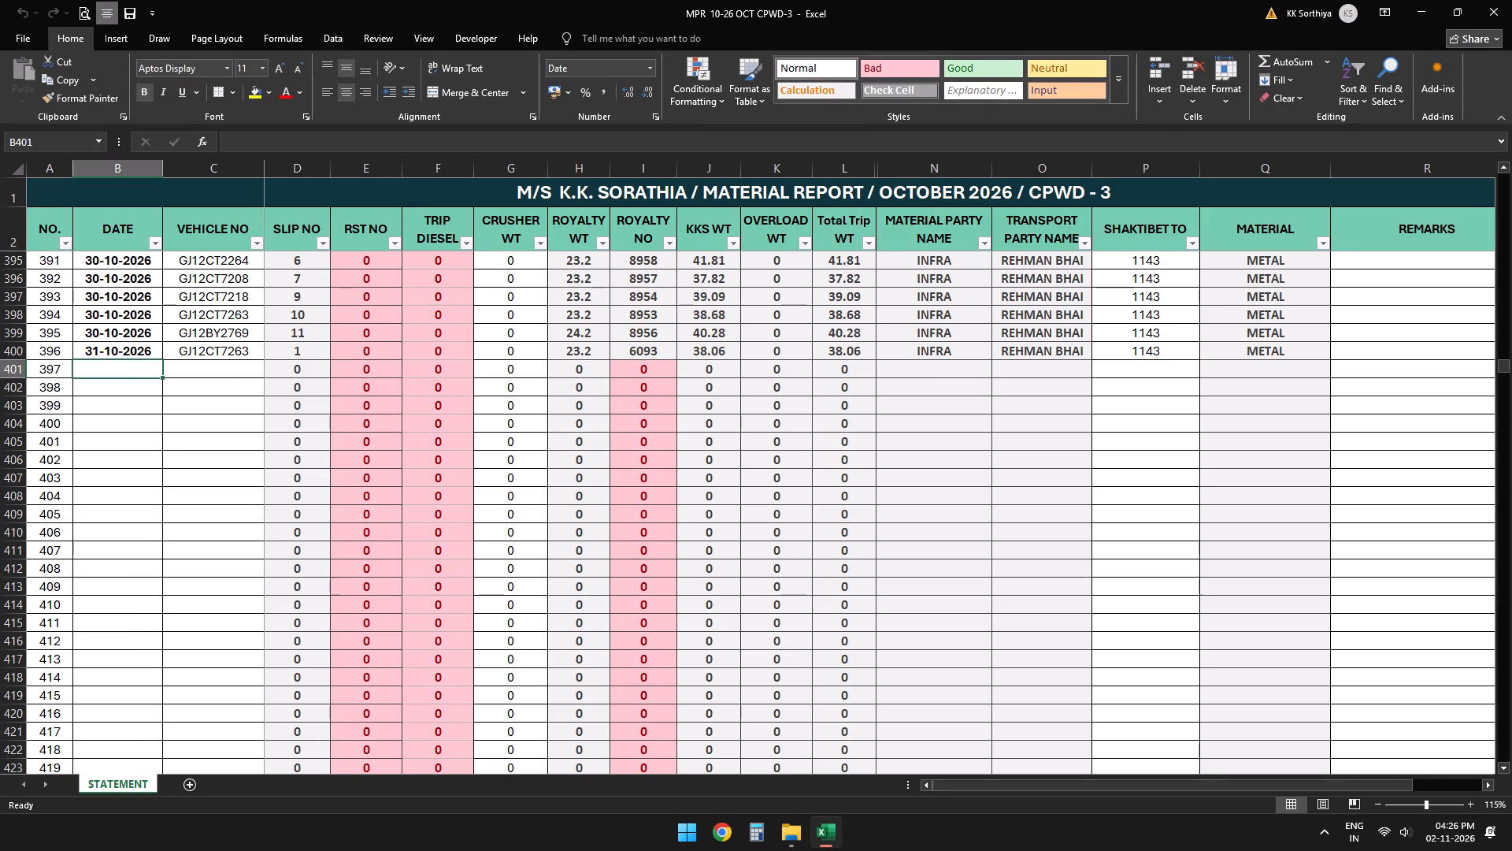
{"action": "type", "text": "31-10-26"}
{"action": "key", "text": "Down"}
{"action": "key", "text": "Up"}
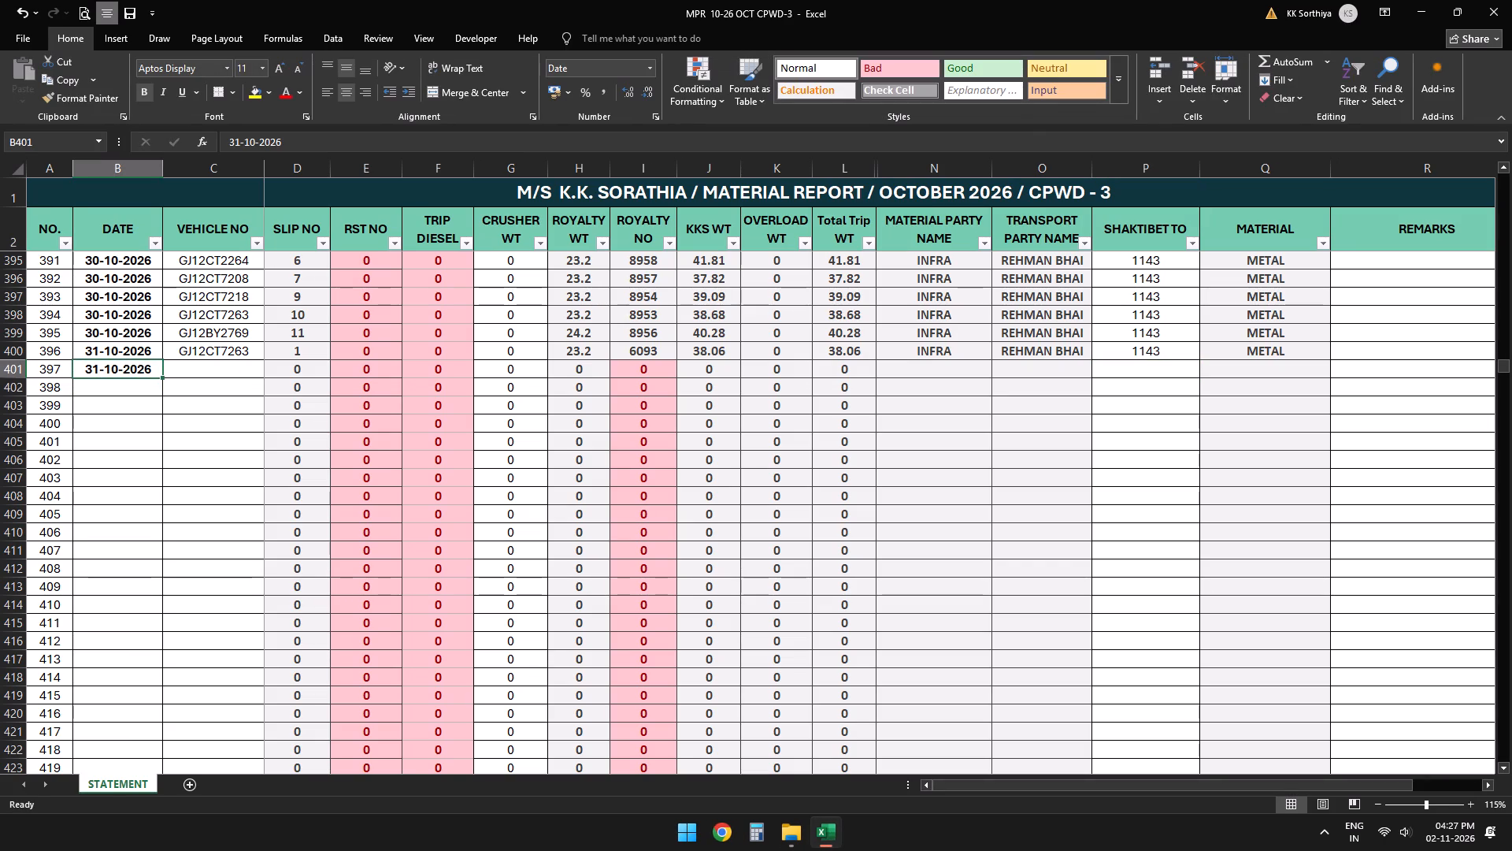
Copy the 31-10-2026 date down through trip NO. 403.
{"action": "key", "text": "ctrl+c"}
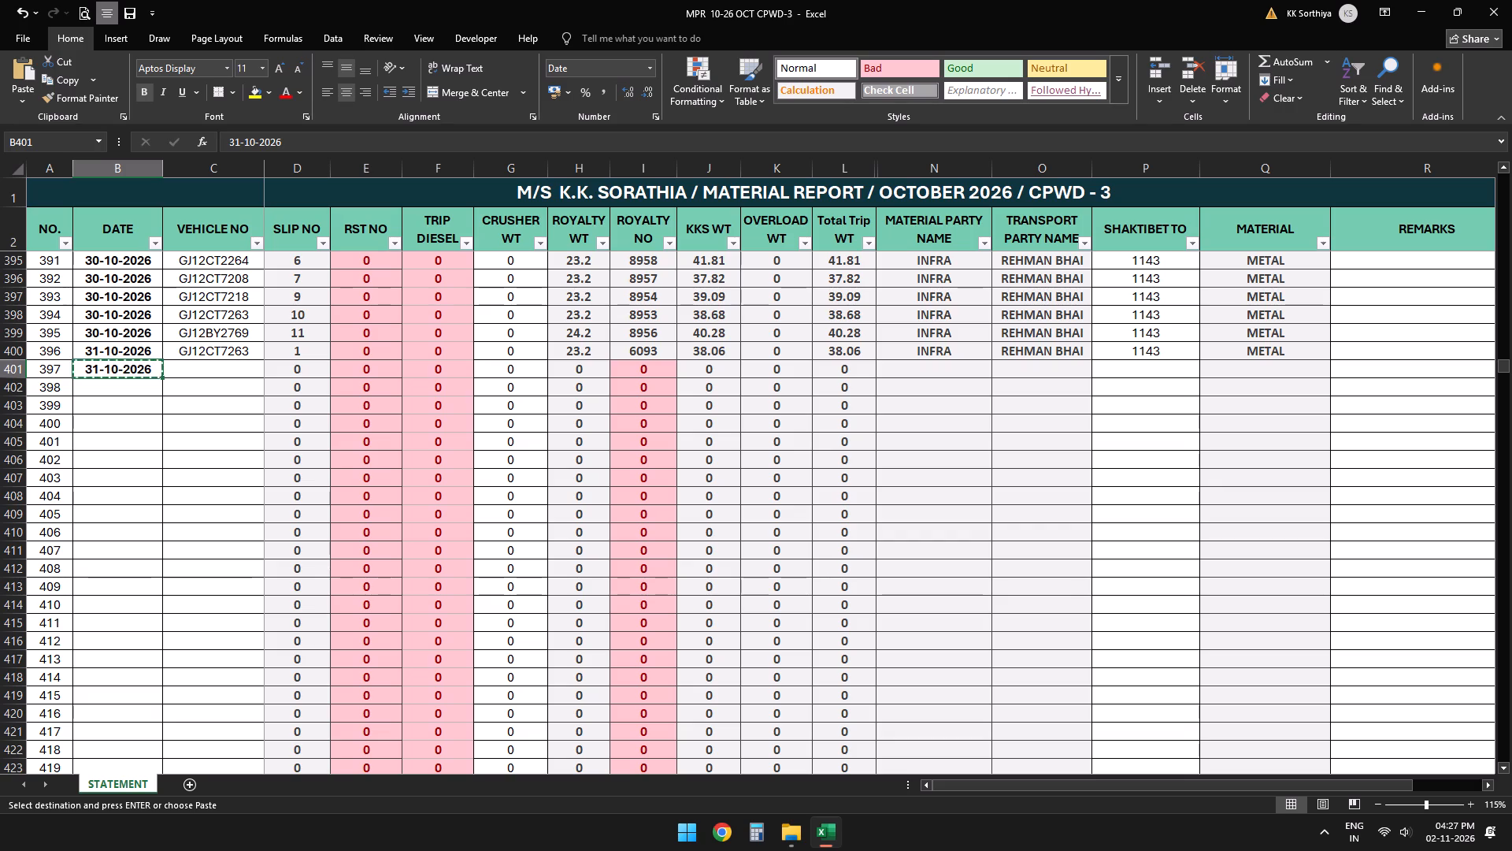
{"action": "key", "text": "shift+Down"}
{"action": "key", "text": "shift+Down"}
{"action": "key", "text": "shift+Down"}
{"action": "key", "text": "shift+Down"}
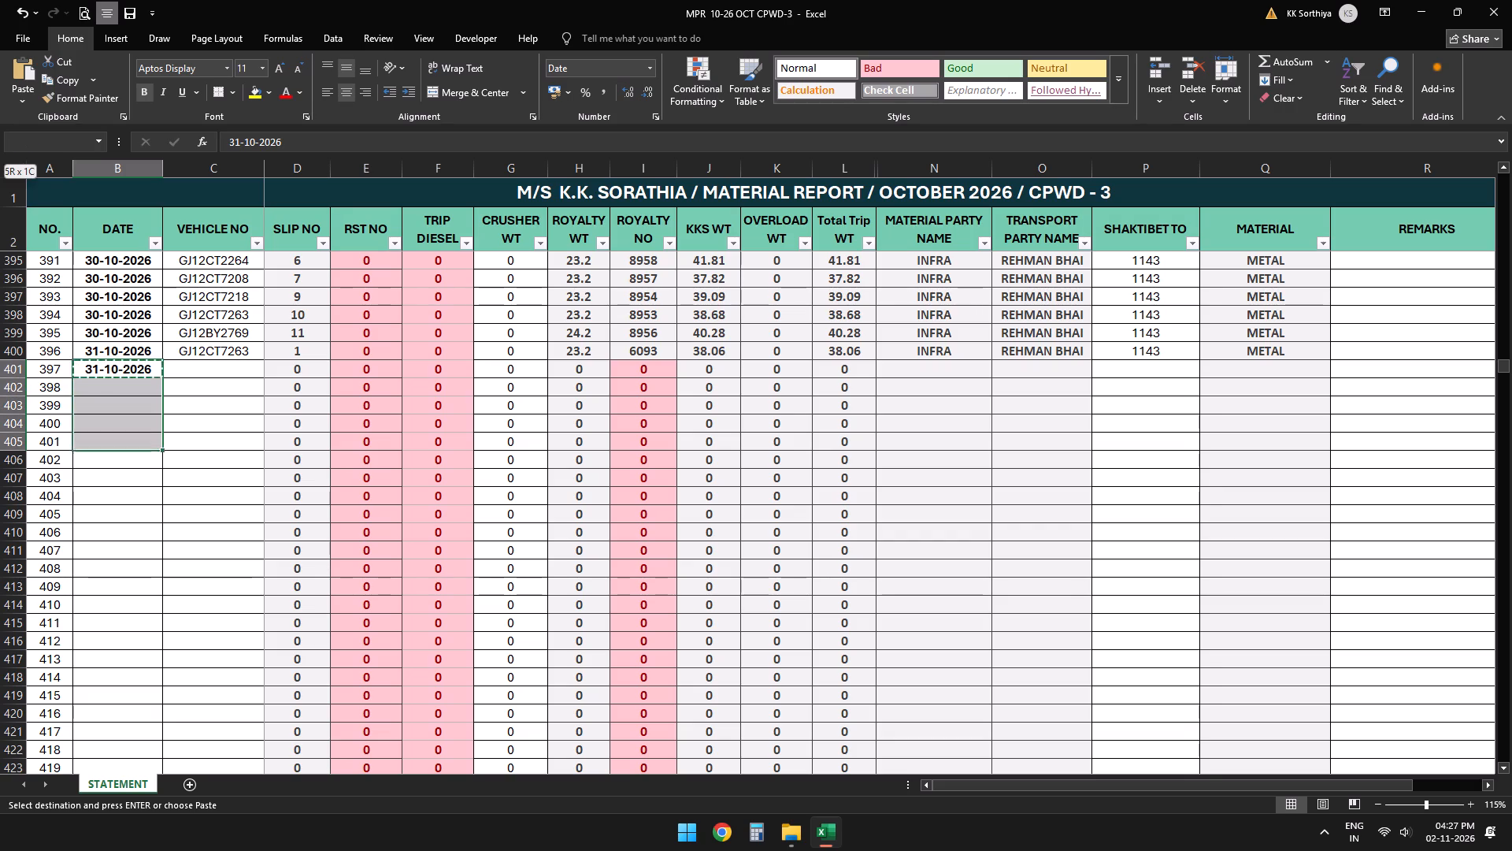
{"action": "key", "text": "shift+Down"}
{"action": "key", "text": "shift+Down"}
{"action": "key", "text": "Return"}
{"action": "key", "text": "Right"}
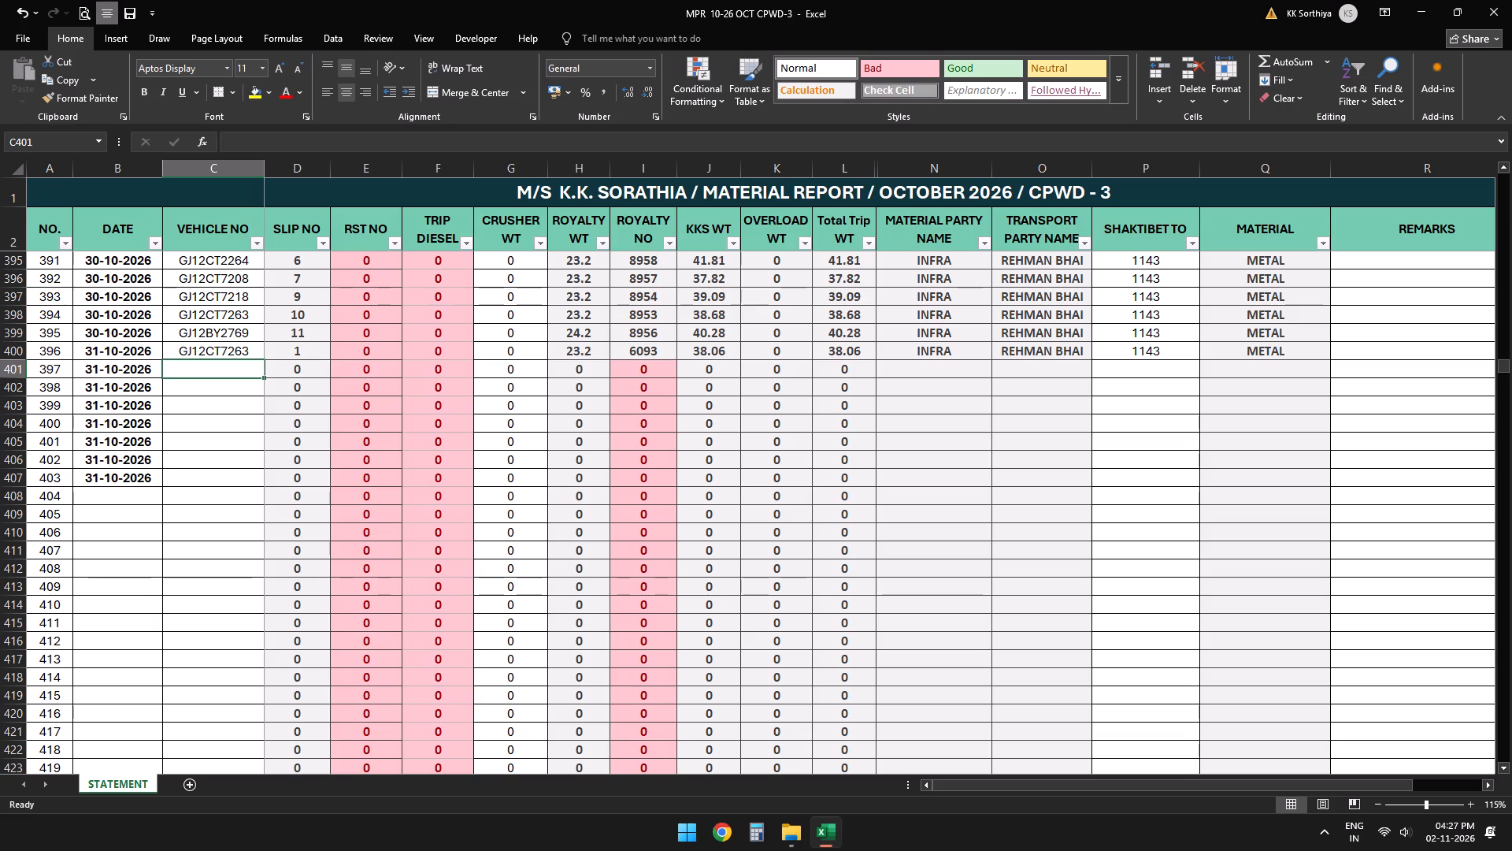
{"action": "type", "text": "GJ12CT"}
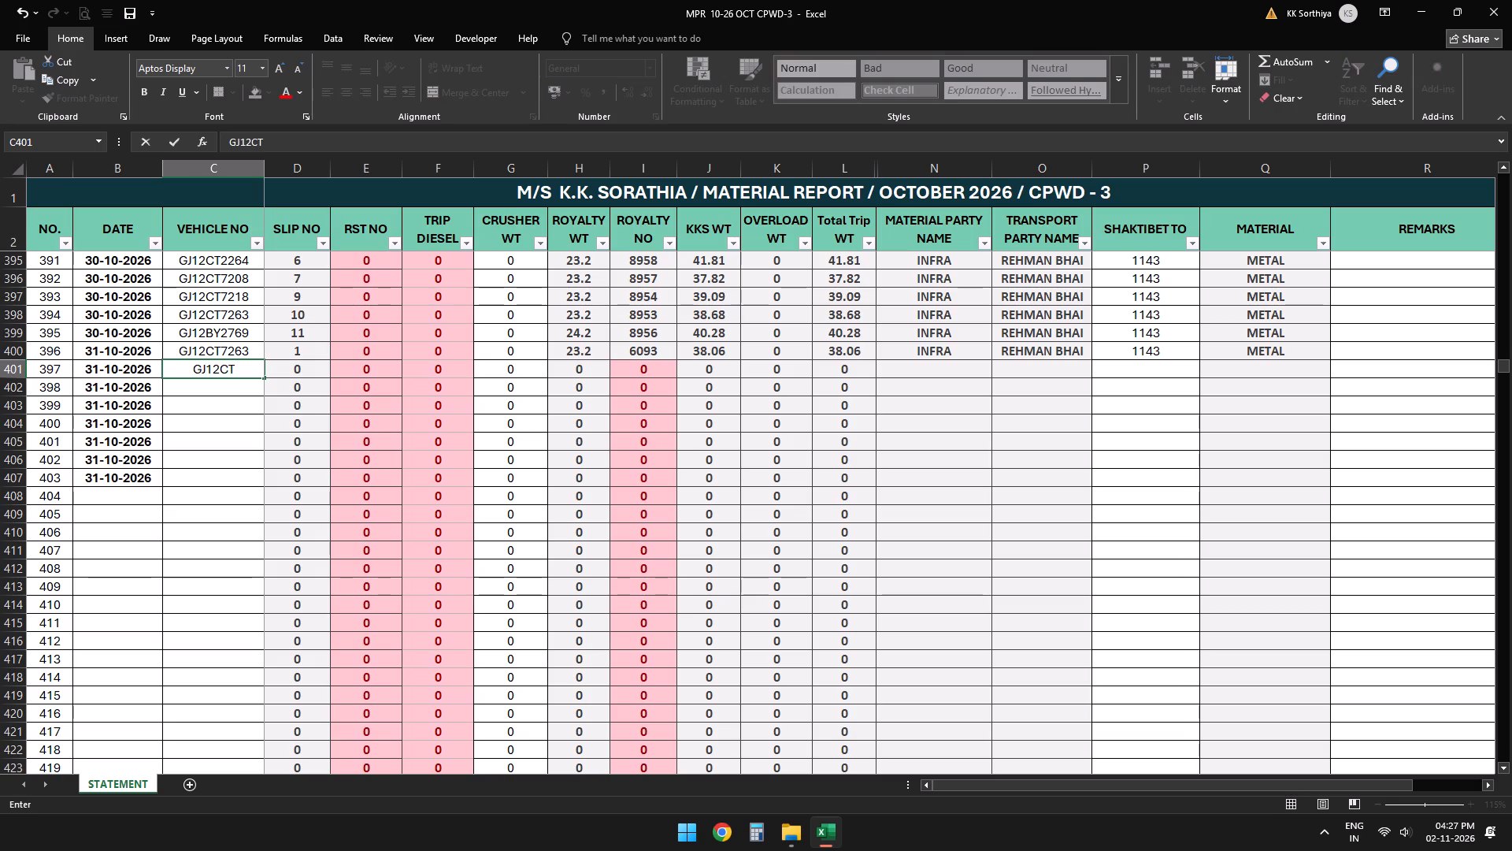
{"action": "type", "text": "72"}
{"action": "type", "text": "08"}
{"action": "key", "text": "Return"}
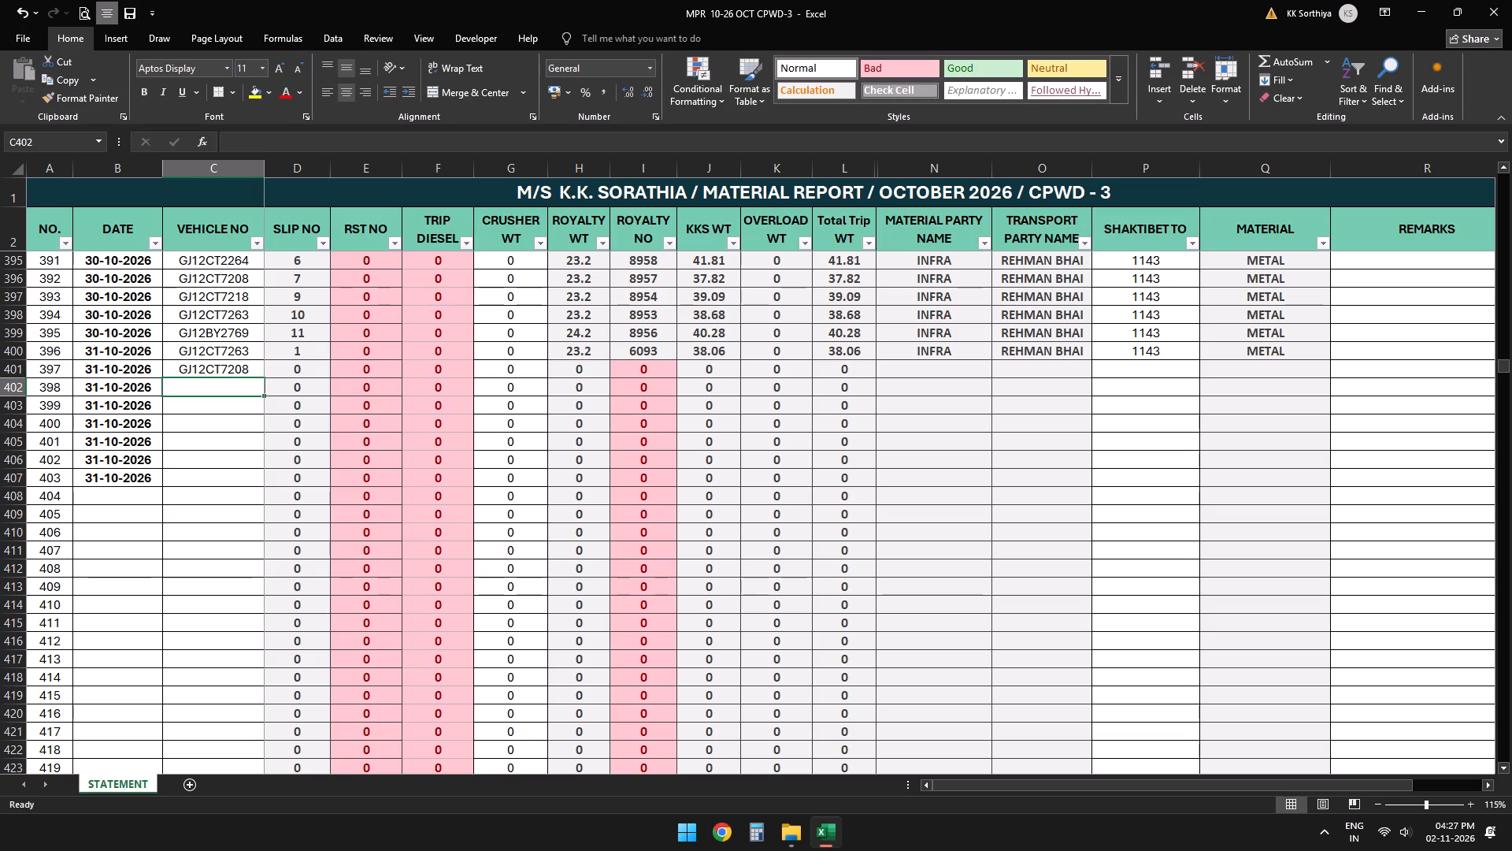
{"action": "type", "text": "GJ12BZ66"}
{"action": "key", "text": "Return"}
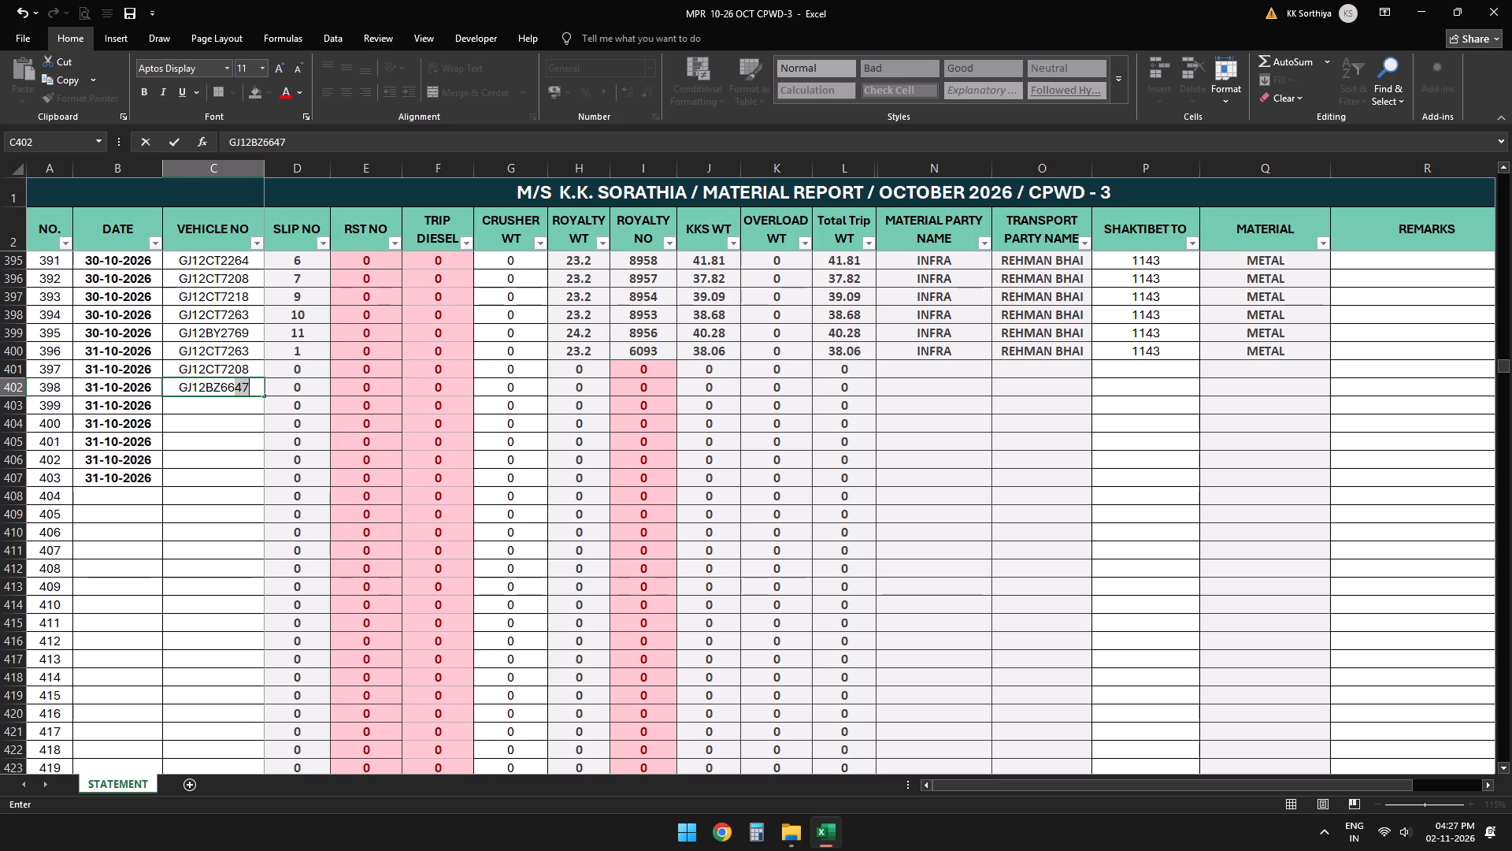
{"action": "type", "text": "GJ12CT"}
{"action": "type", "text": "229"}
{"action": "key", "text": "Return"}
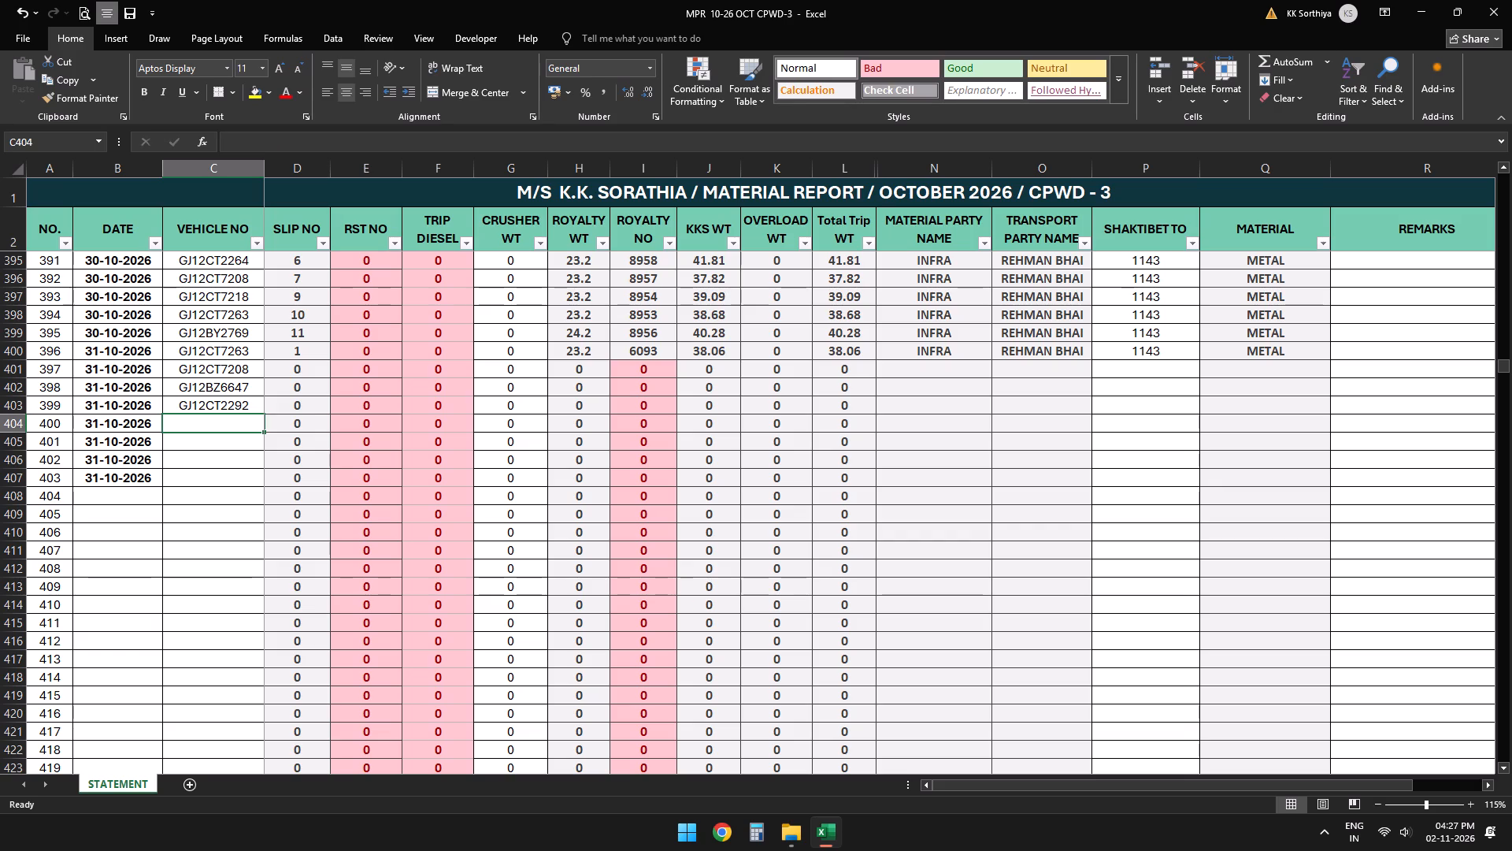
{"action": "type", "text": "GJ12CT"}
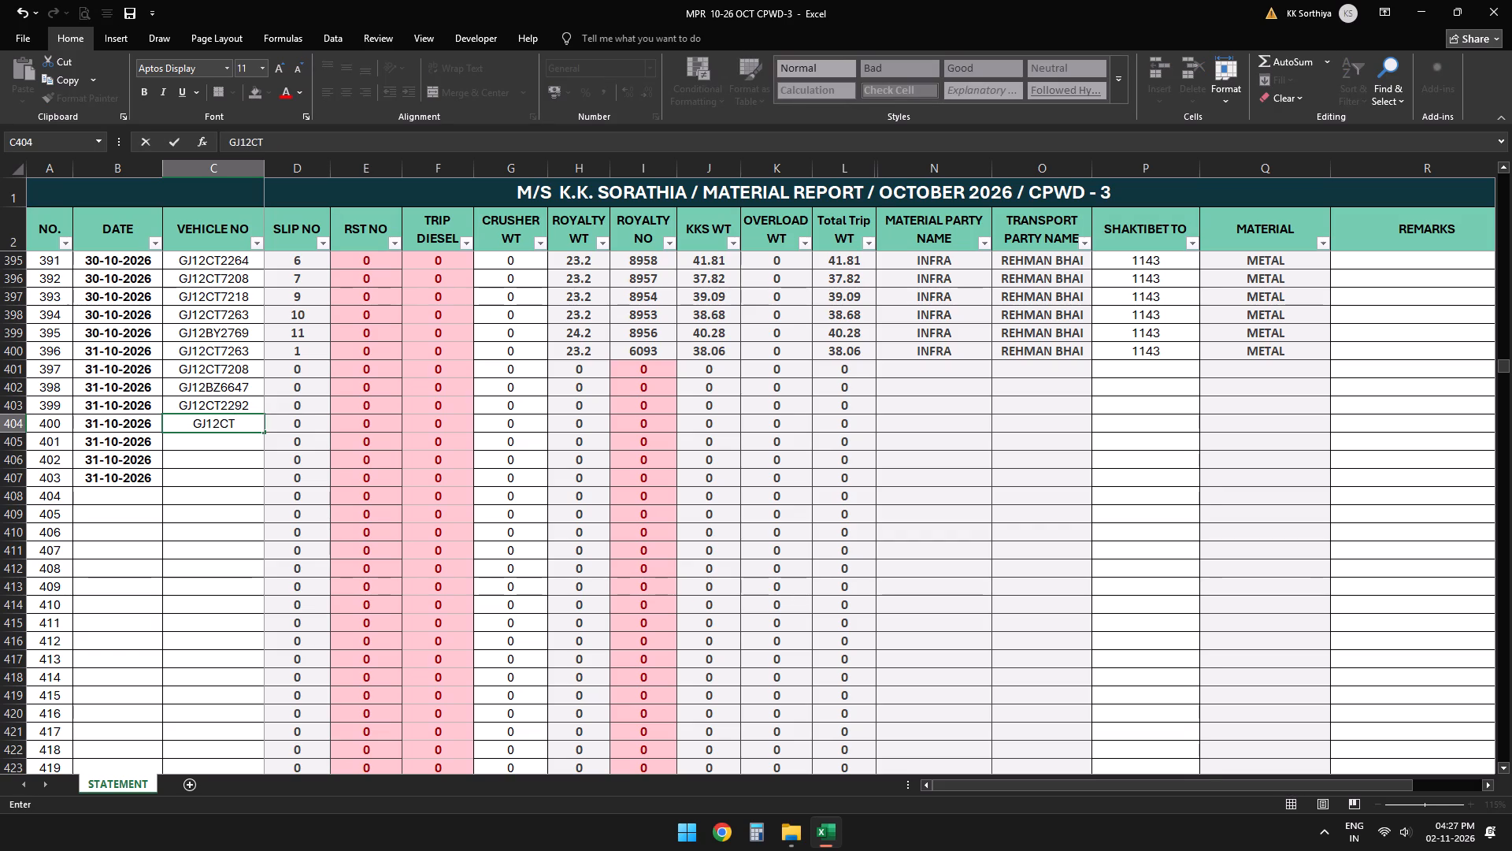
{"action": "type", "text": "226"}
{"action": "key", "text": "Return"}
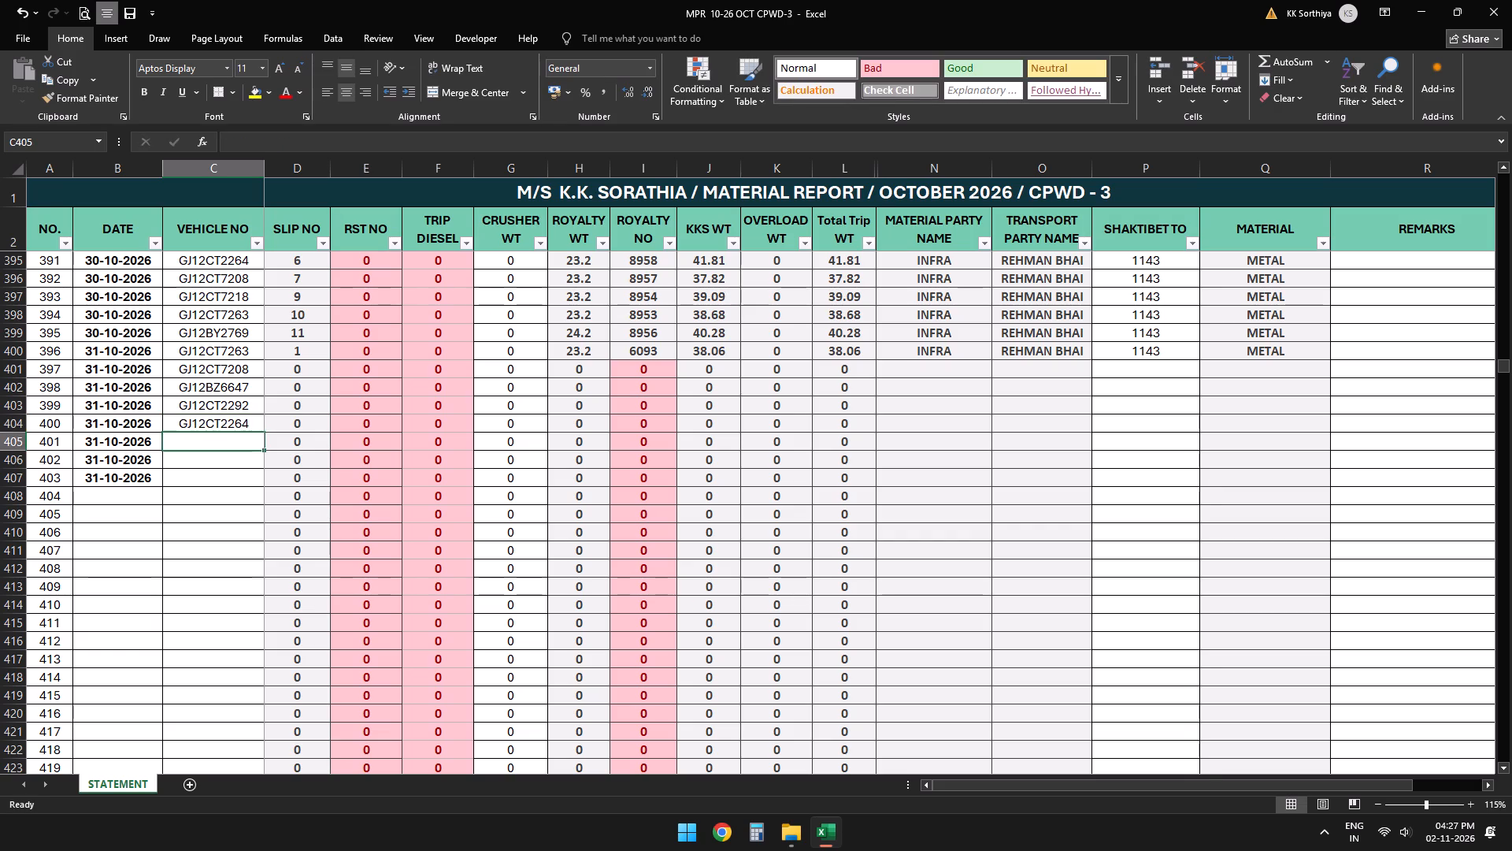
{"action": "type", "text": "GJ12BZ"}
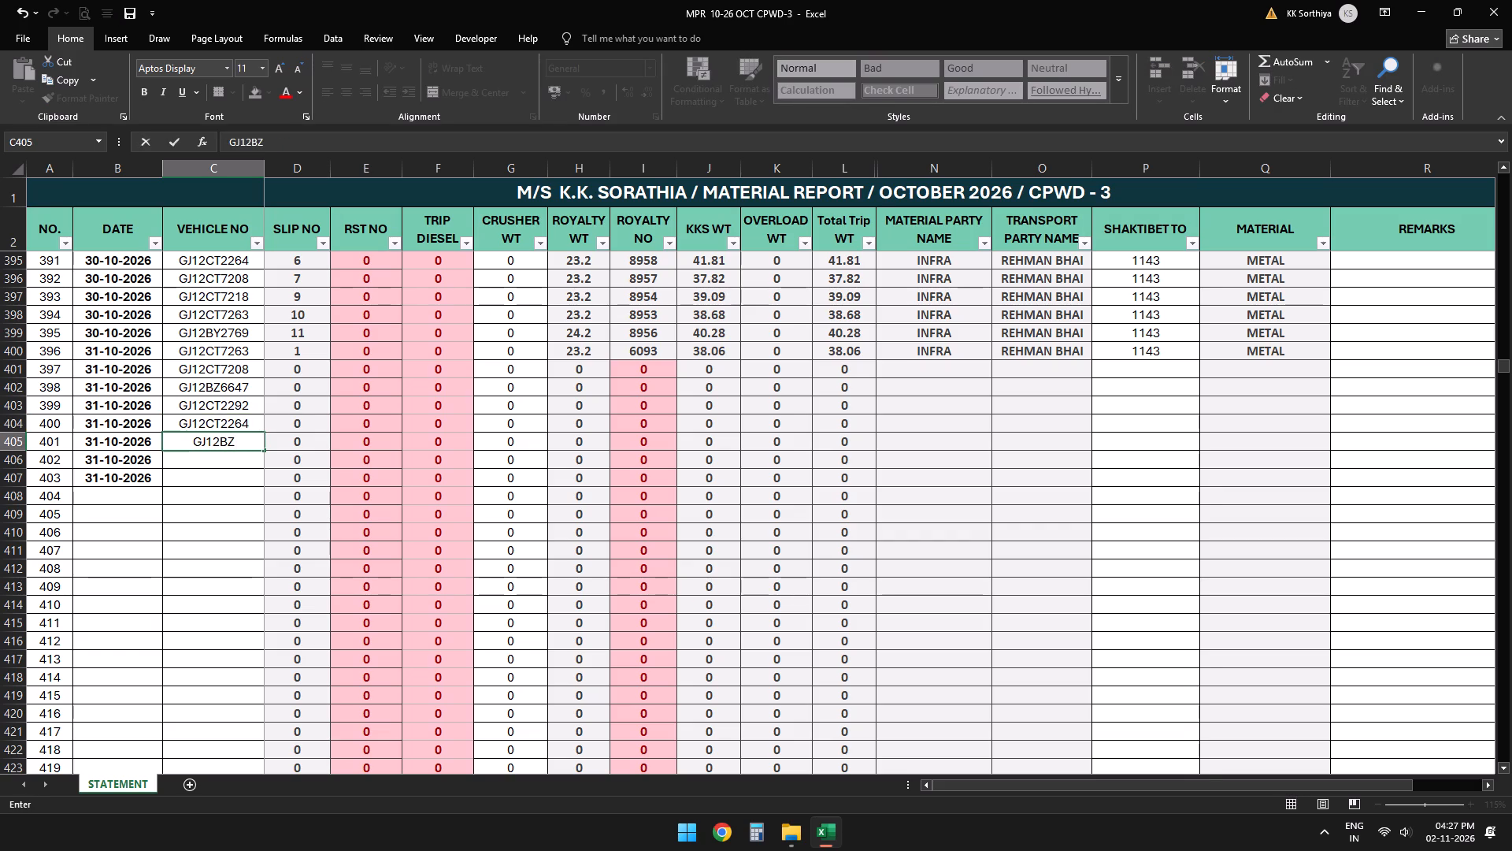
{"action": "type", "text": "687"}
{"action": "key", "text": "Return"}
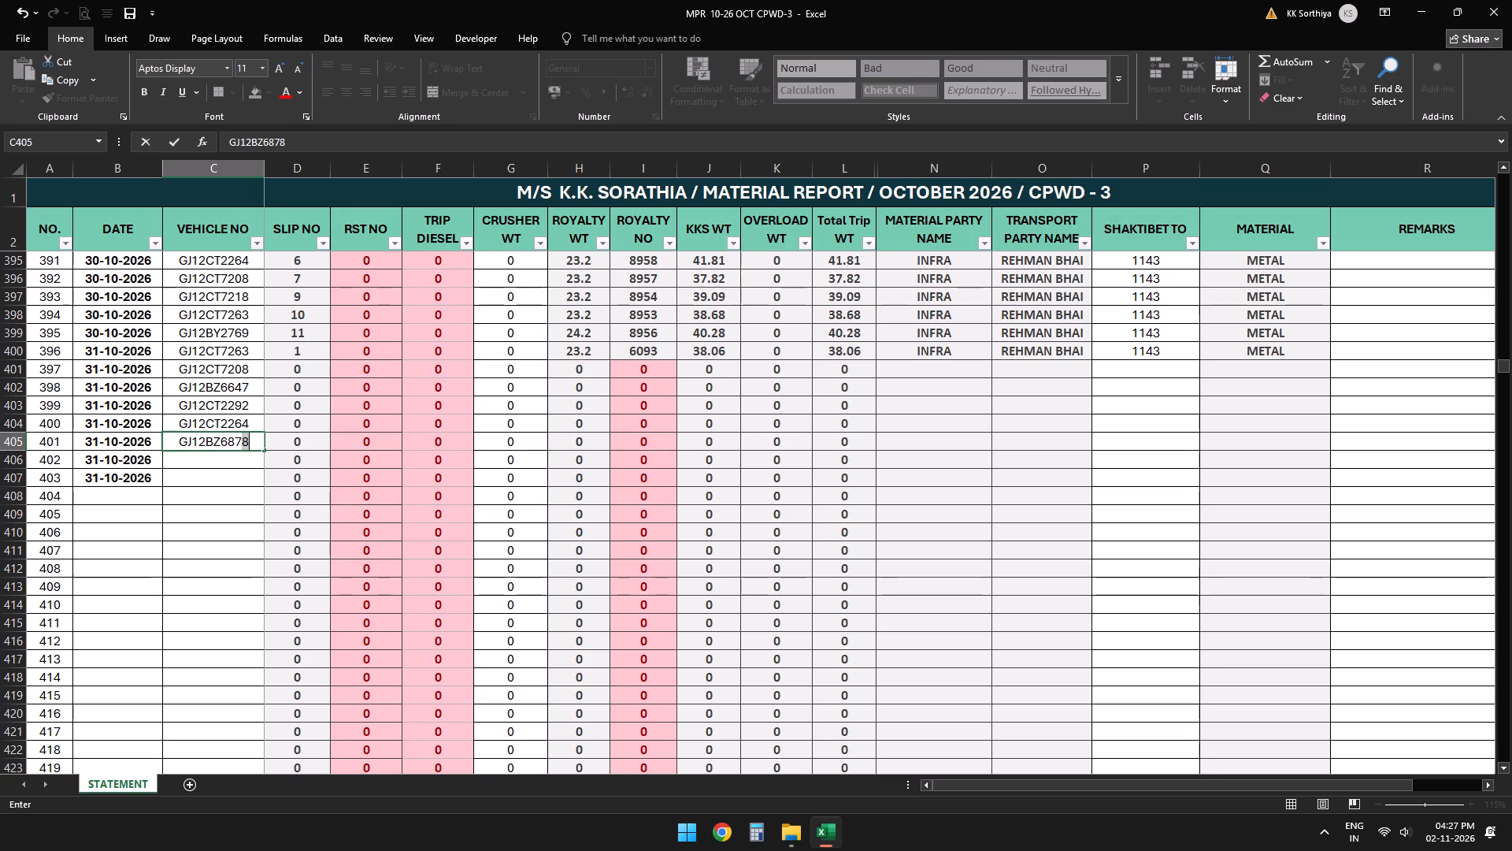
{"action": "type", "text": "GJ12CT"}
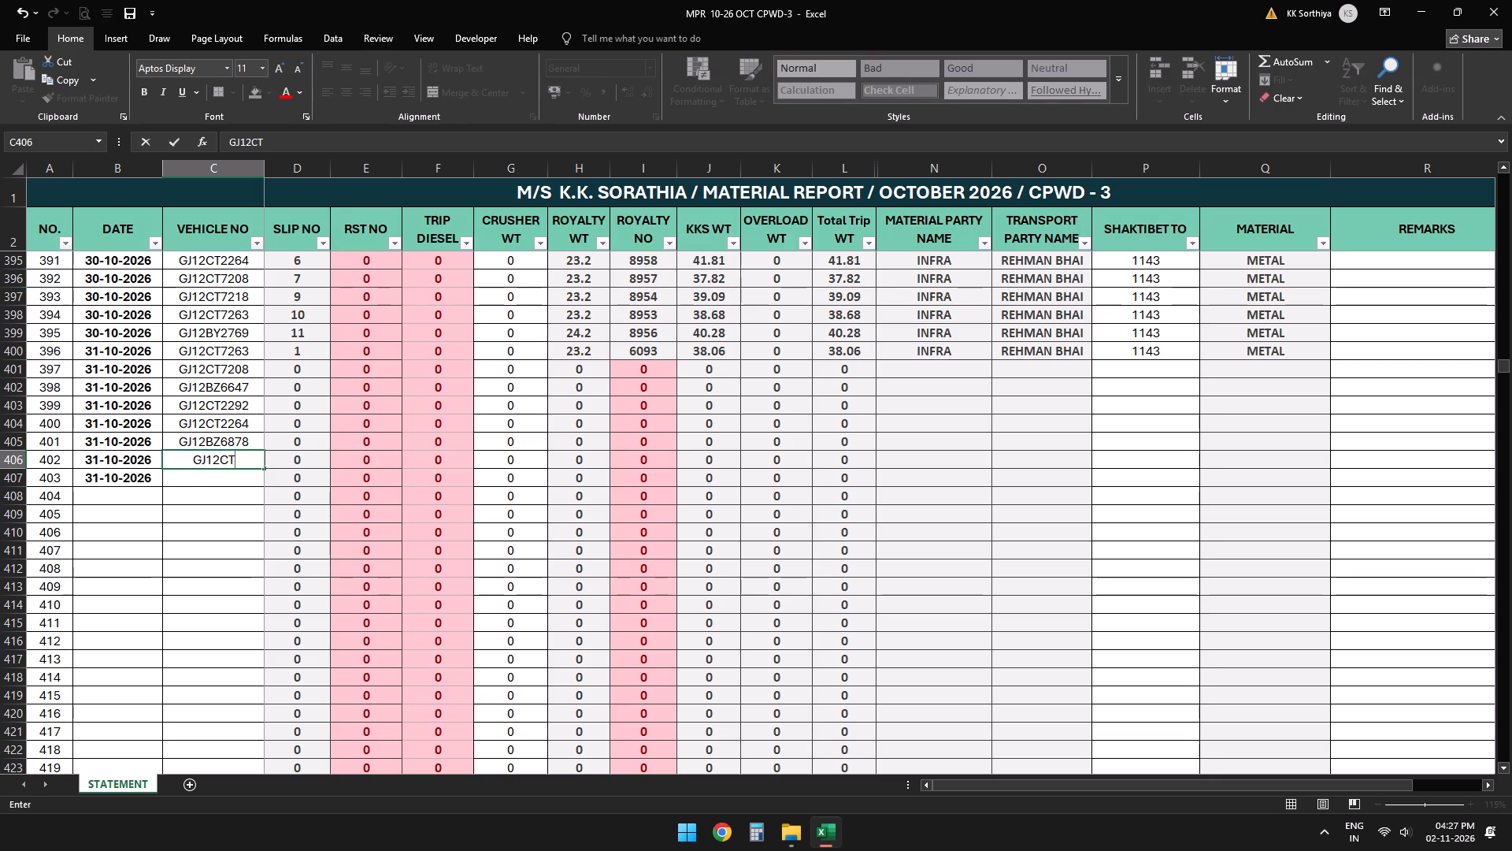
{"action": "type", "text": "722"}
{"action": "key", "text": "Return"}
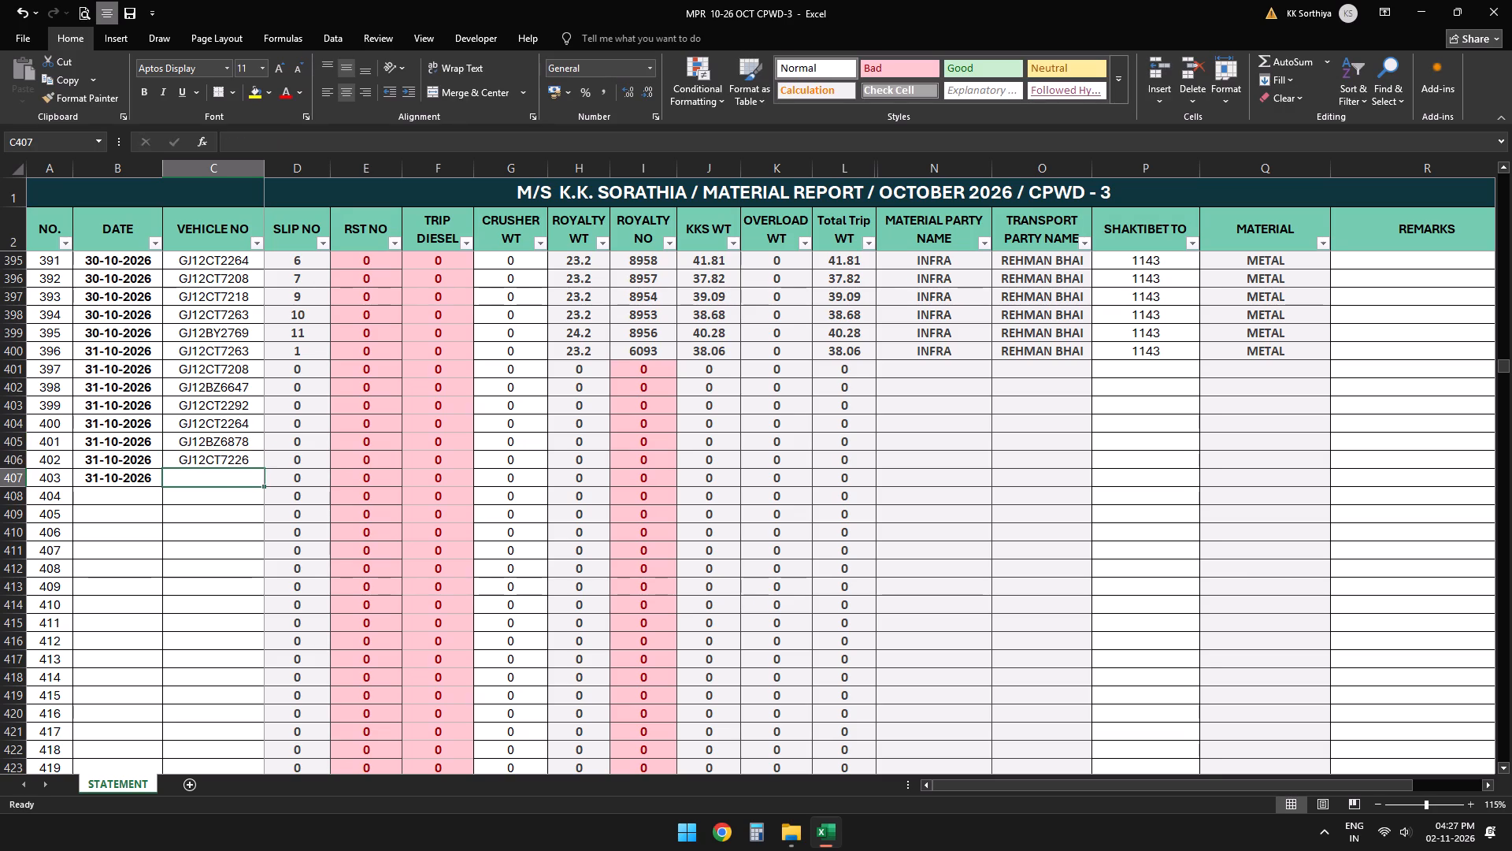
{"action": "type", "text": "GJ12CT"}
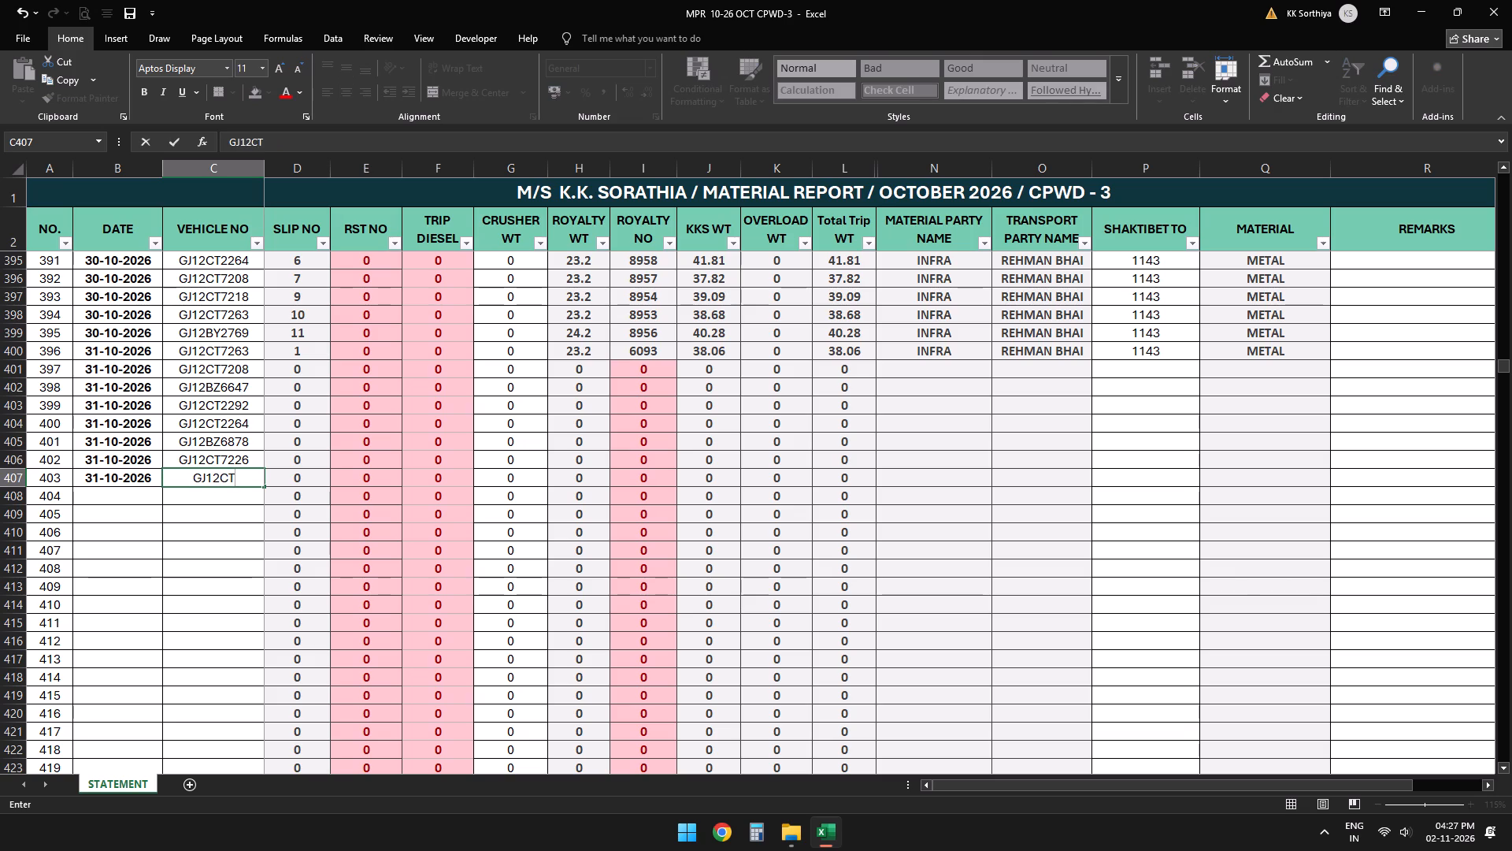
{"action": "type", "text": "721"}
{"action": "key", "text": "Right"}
Enter royalty numbers 6091, 6090 and 6088 for trips NO. 397 to 399.
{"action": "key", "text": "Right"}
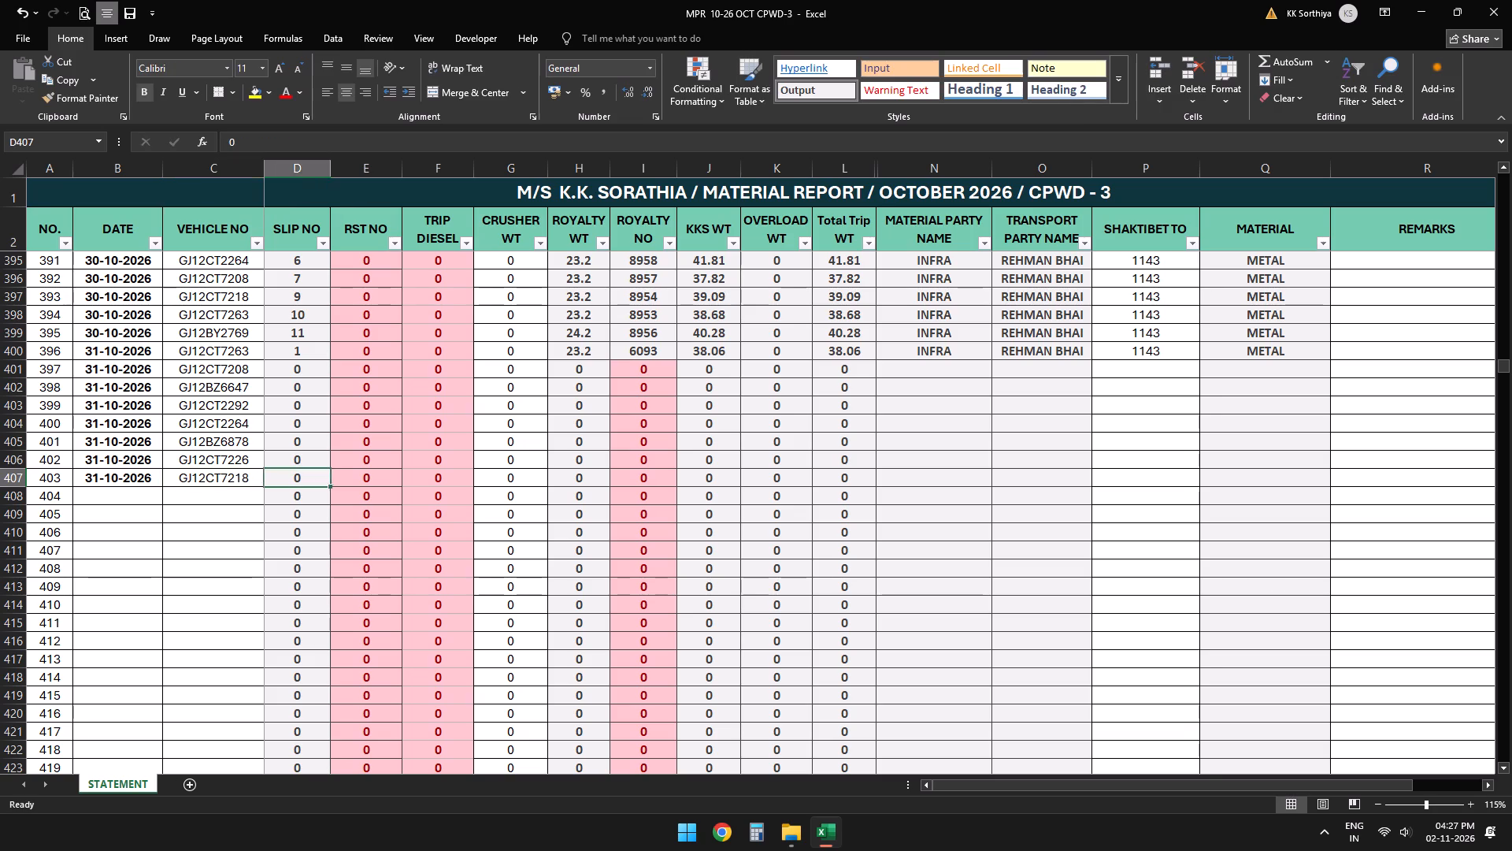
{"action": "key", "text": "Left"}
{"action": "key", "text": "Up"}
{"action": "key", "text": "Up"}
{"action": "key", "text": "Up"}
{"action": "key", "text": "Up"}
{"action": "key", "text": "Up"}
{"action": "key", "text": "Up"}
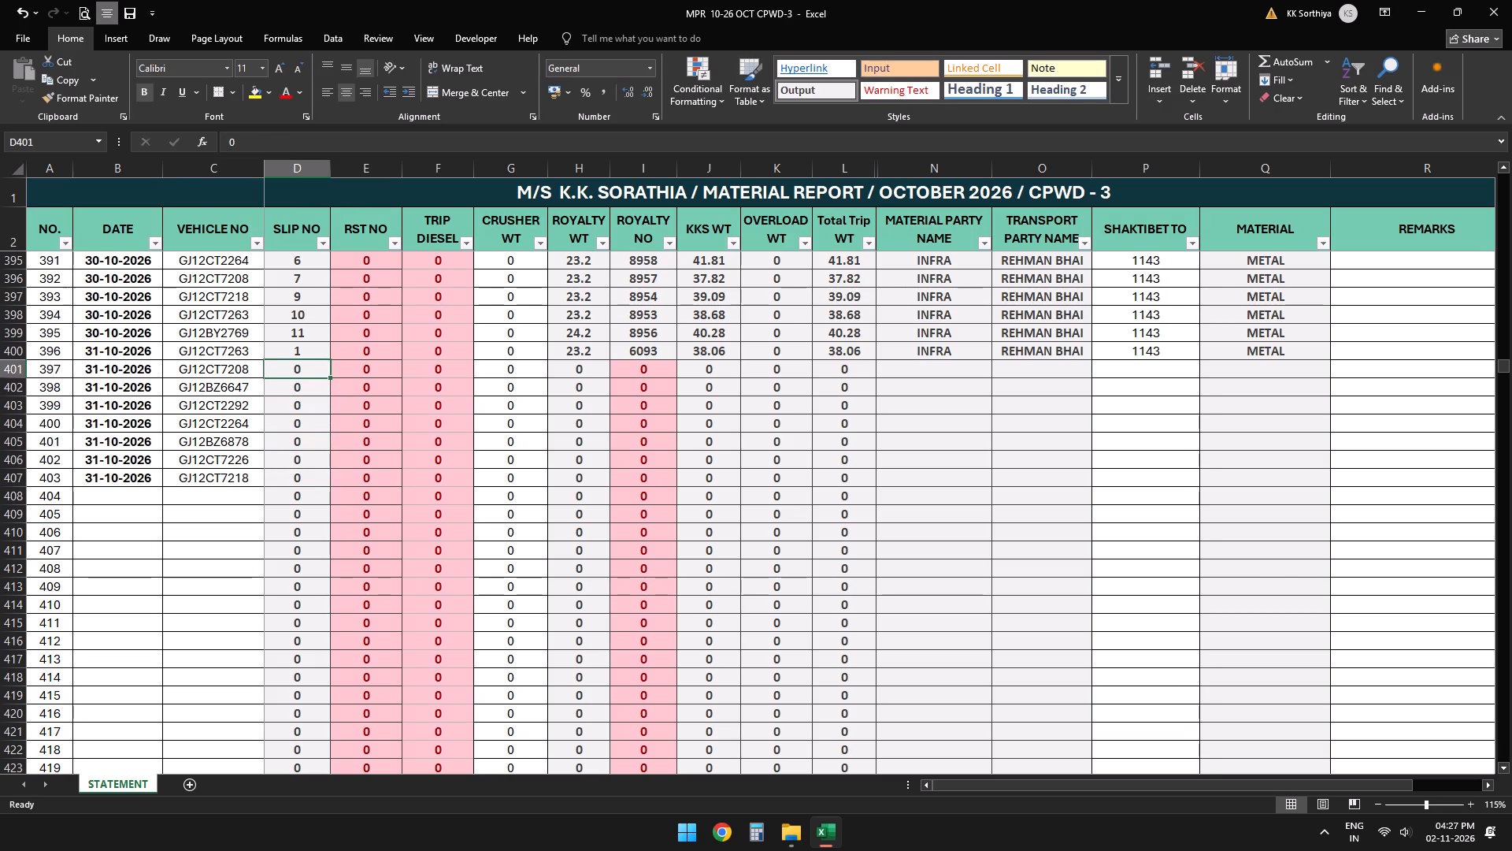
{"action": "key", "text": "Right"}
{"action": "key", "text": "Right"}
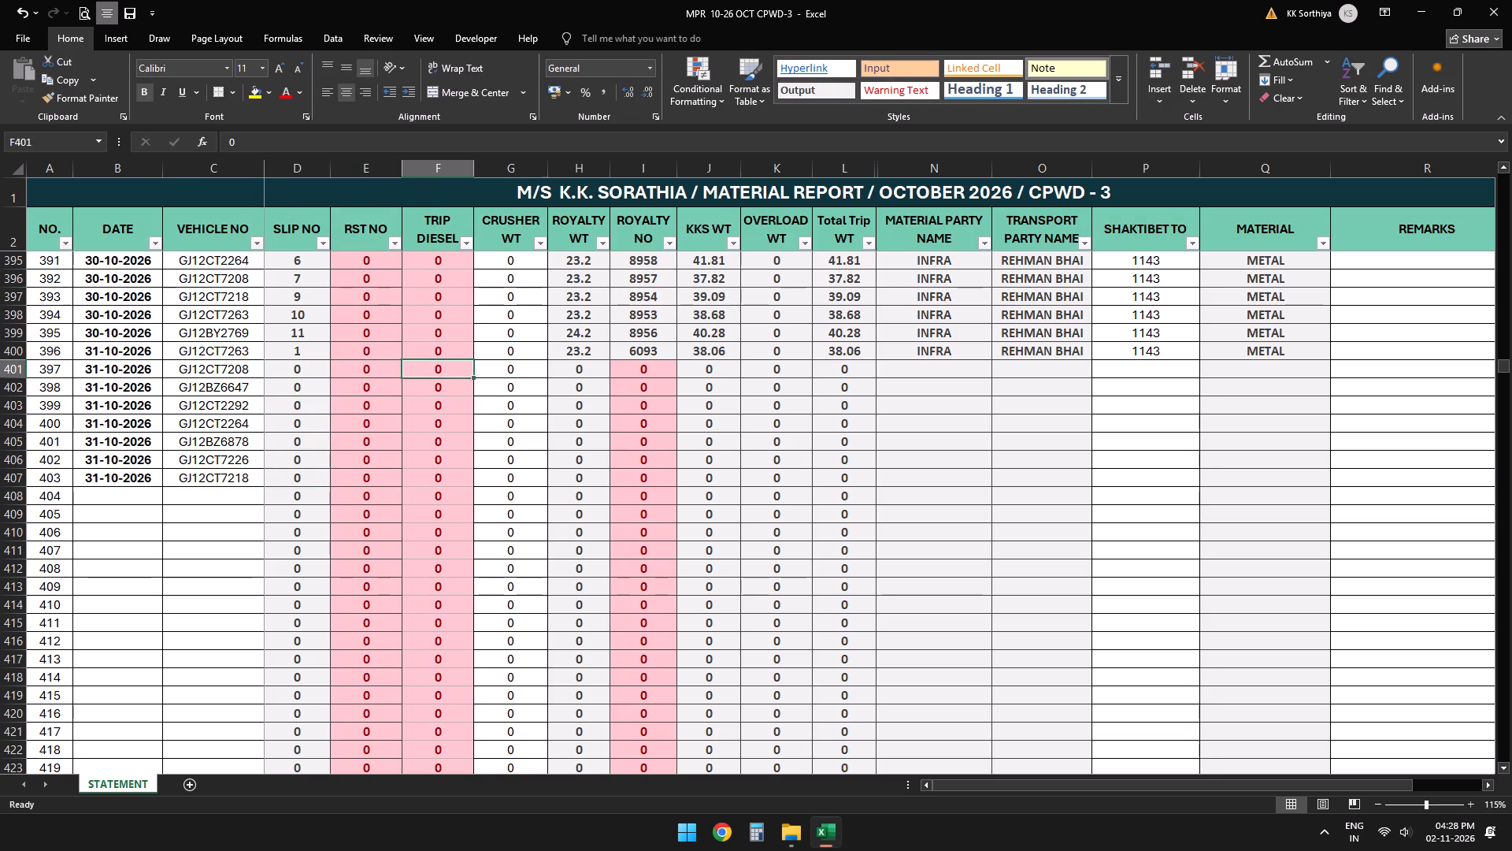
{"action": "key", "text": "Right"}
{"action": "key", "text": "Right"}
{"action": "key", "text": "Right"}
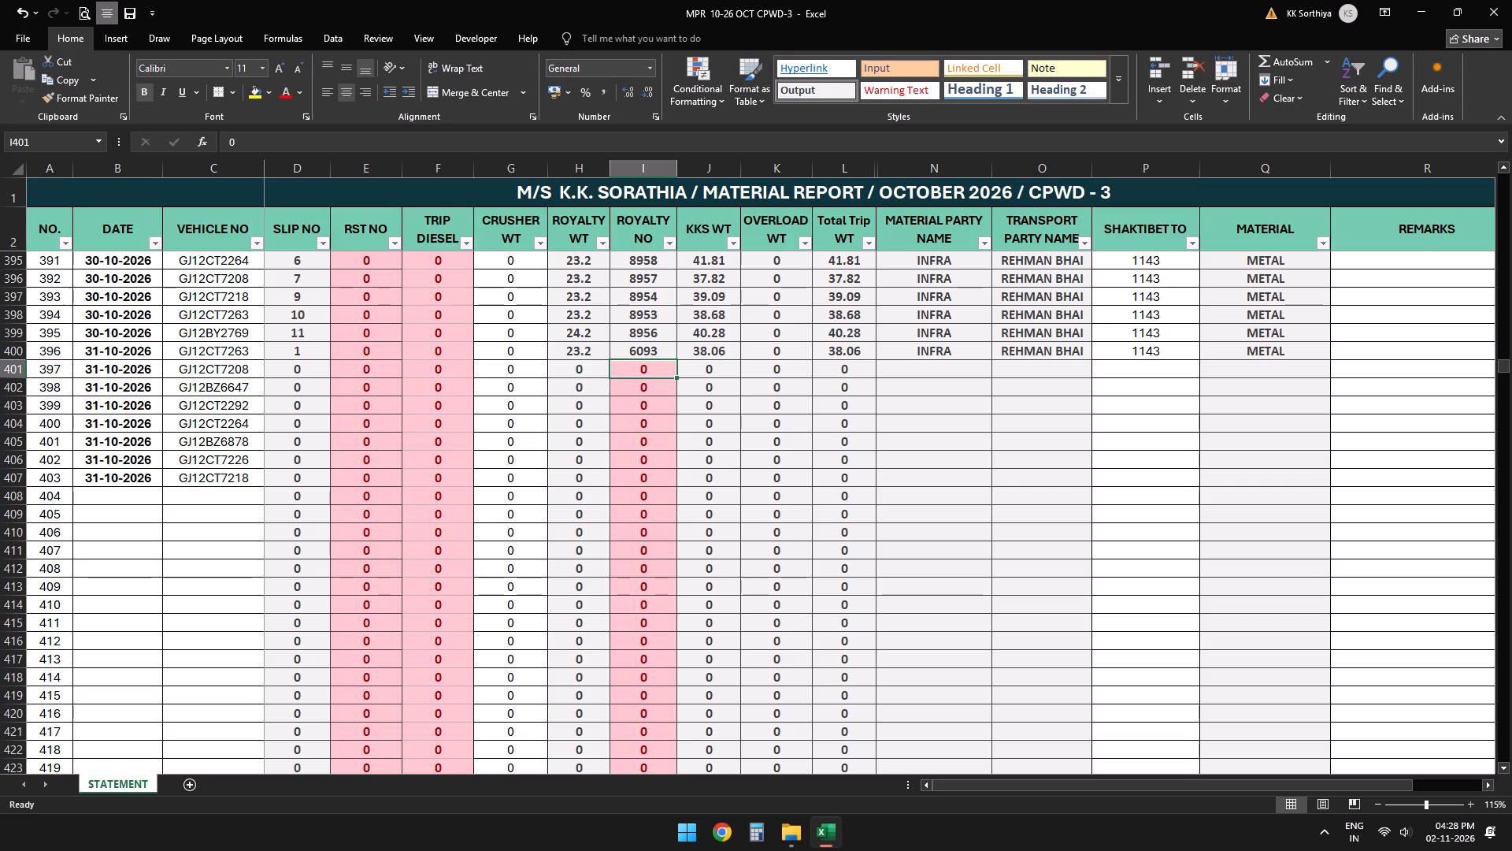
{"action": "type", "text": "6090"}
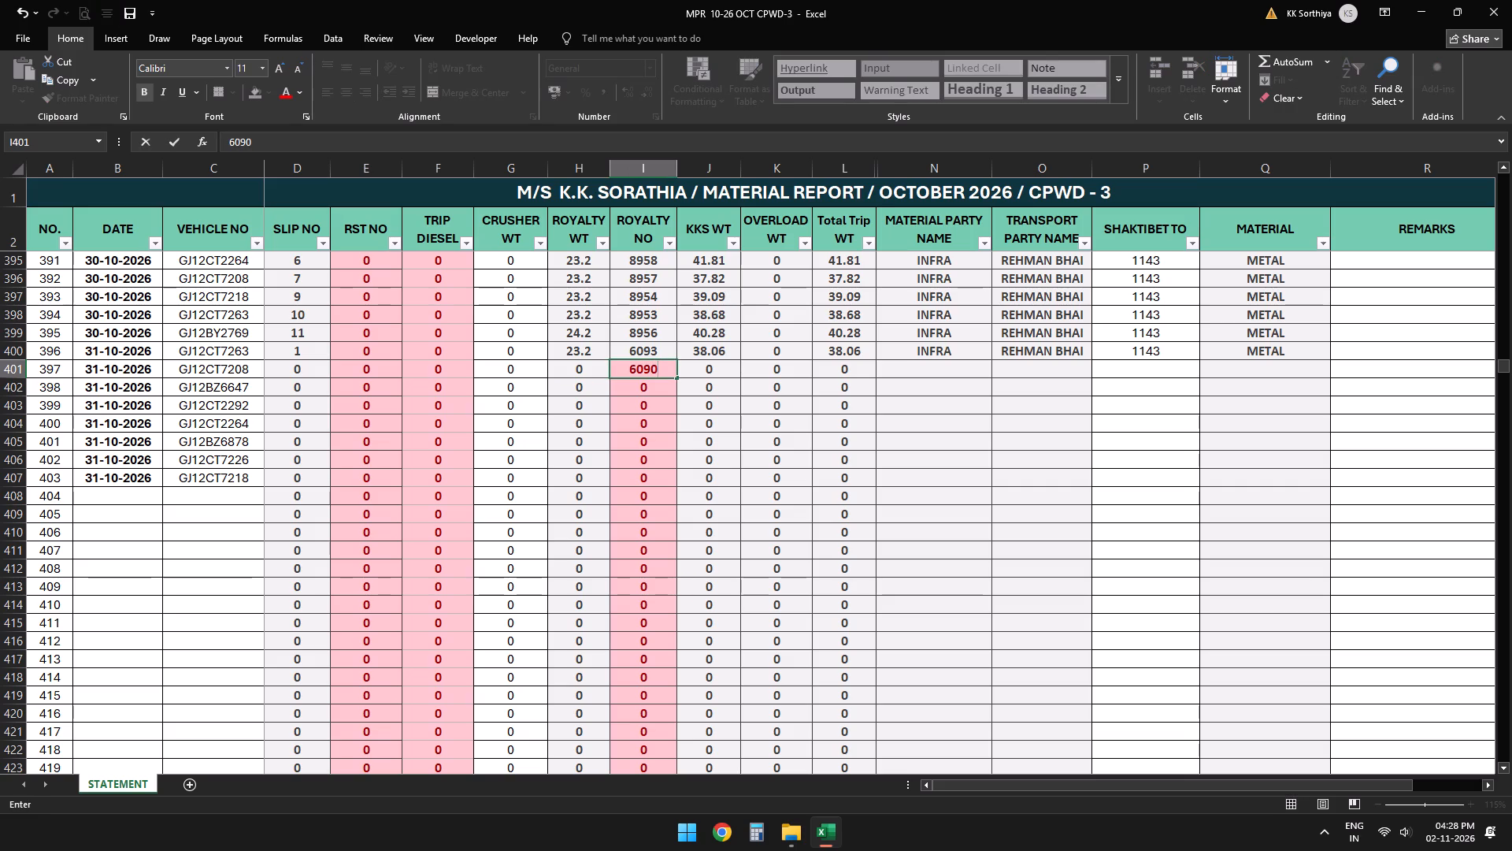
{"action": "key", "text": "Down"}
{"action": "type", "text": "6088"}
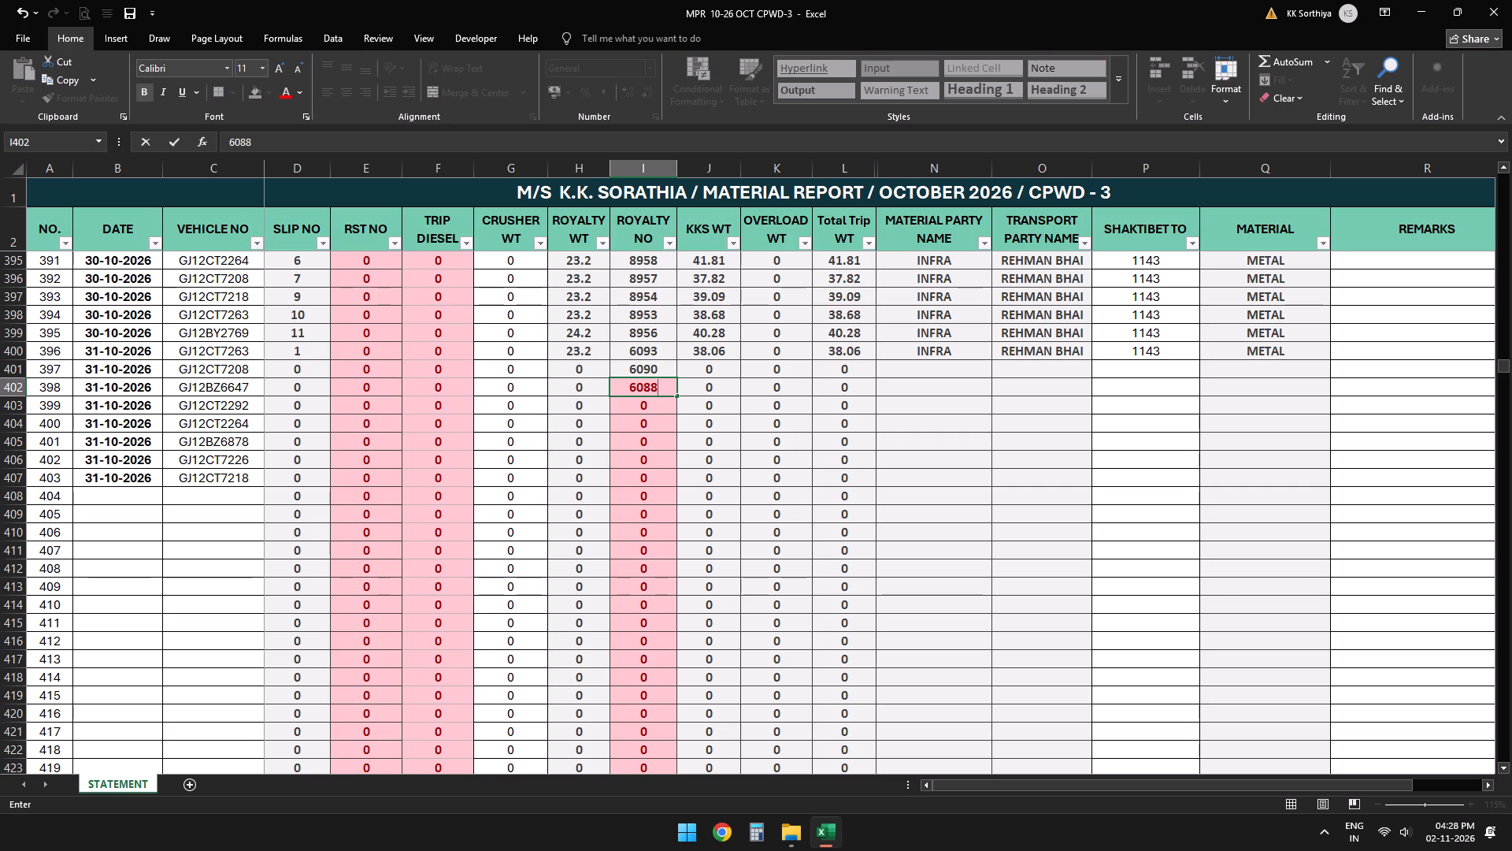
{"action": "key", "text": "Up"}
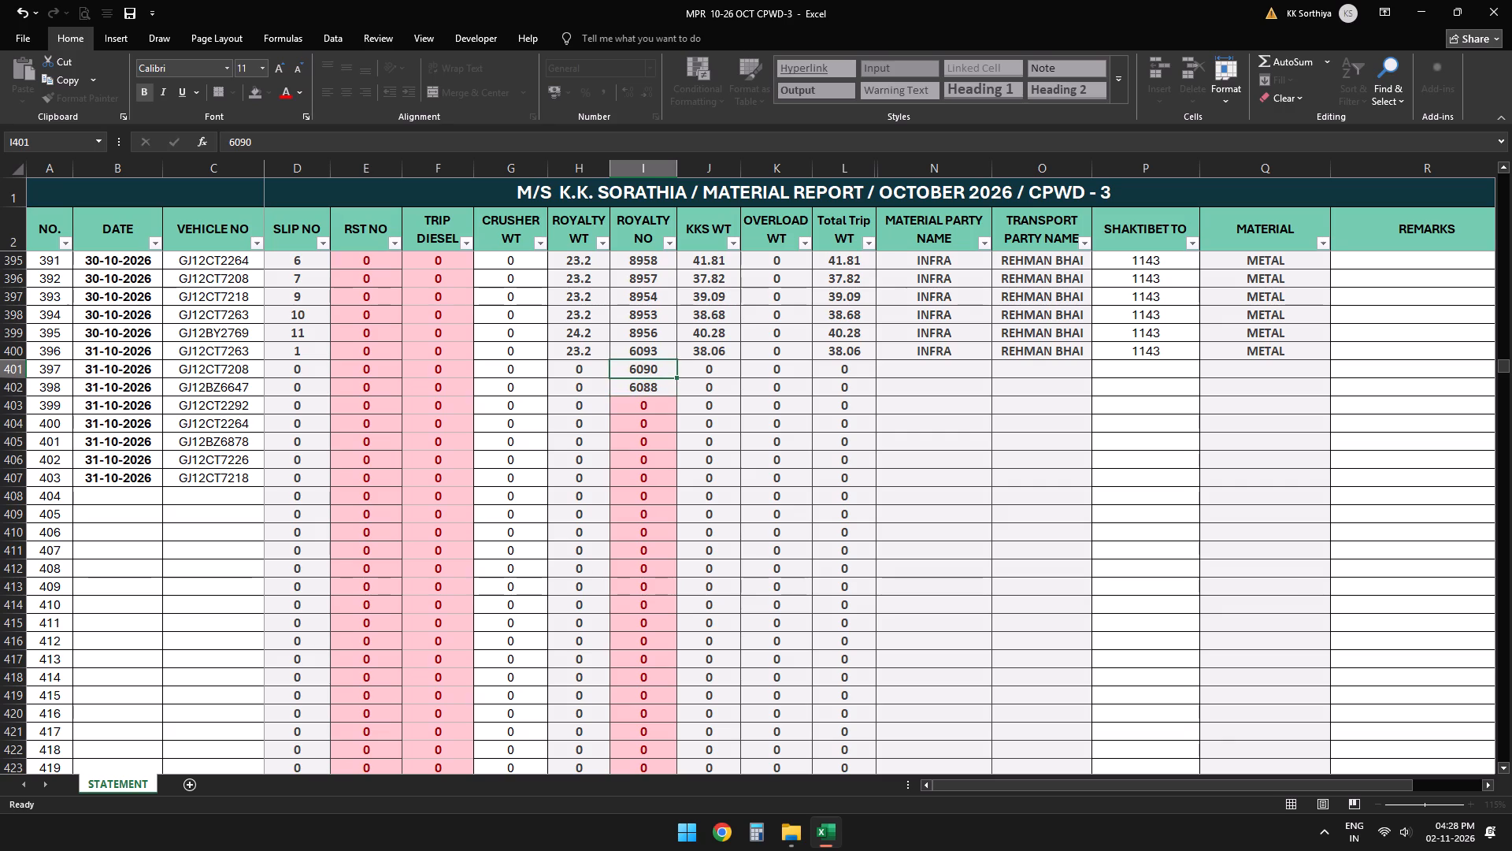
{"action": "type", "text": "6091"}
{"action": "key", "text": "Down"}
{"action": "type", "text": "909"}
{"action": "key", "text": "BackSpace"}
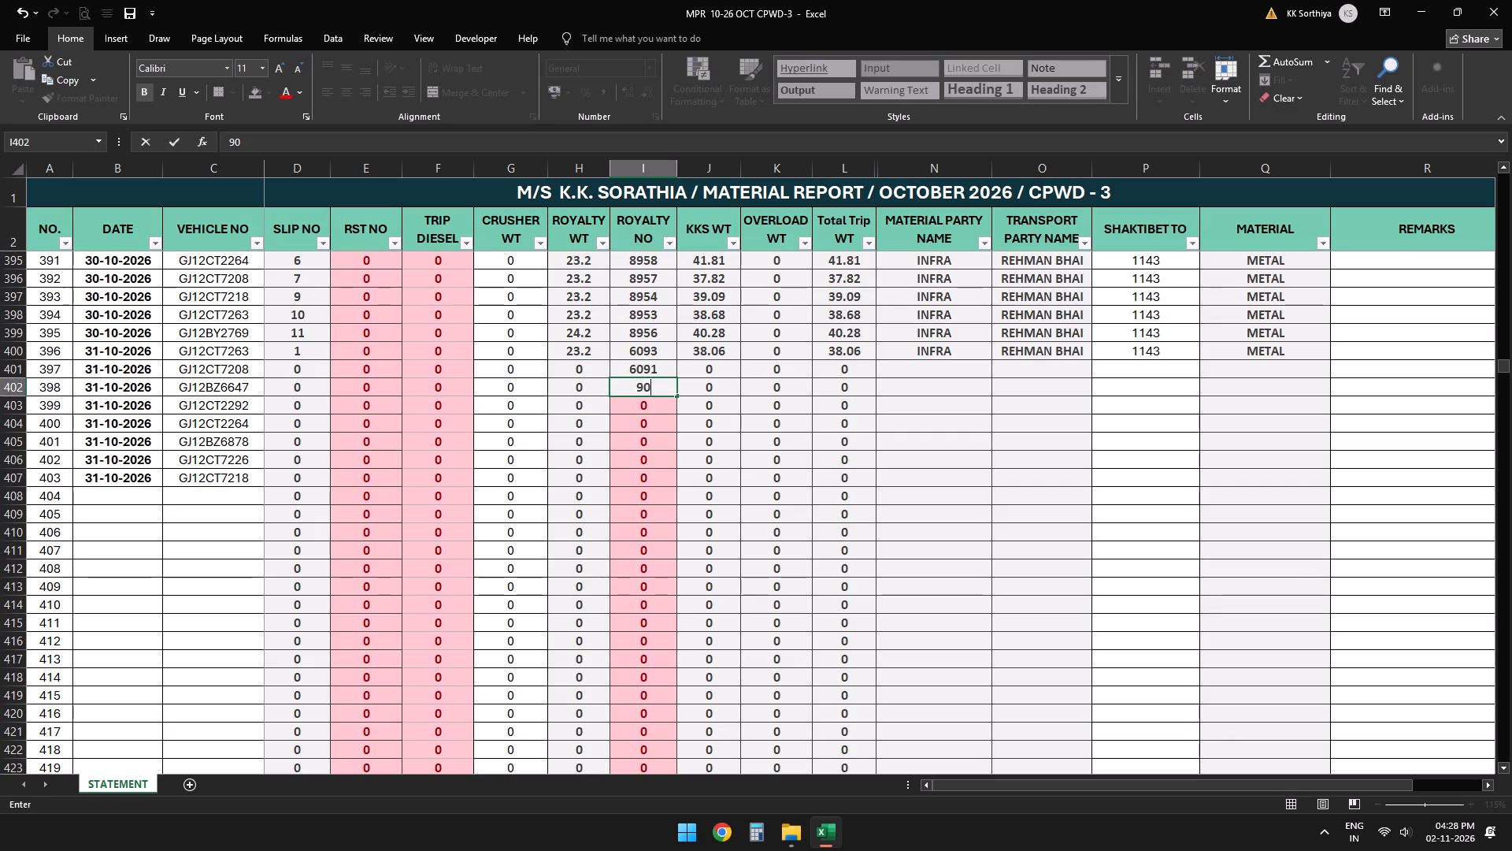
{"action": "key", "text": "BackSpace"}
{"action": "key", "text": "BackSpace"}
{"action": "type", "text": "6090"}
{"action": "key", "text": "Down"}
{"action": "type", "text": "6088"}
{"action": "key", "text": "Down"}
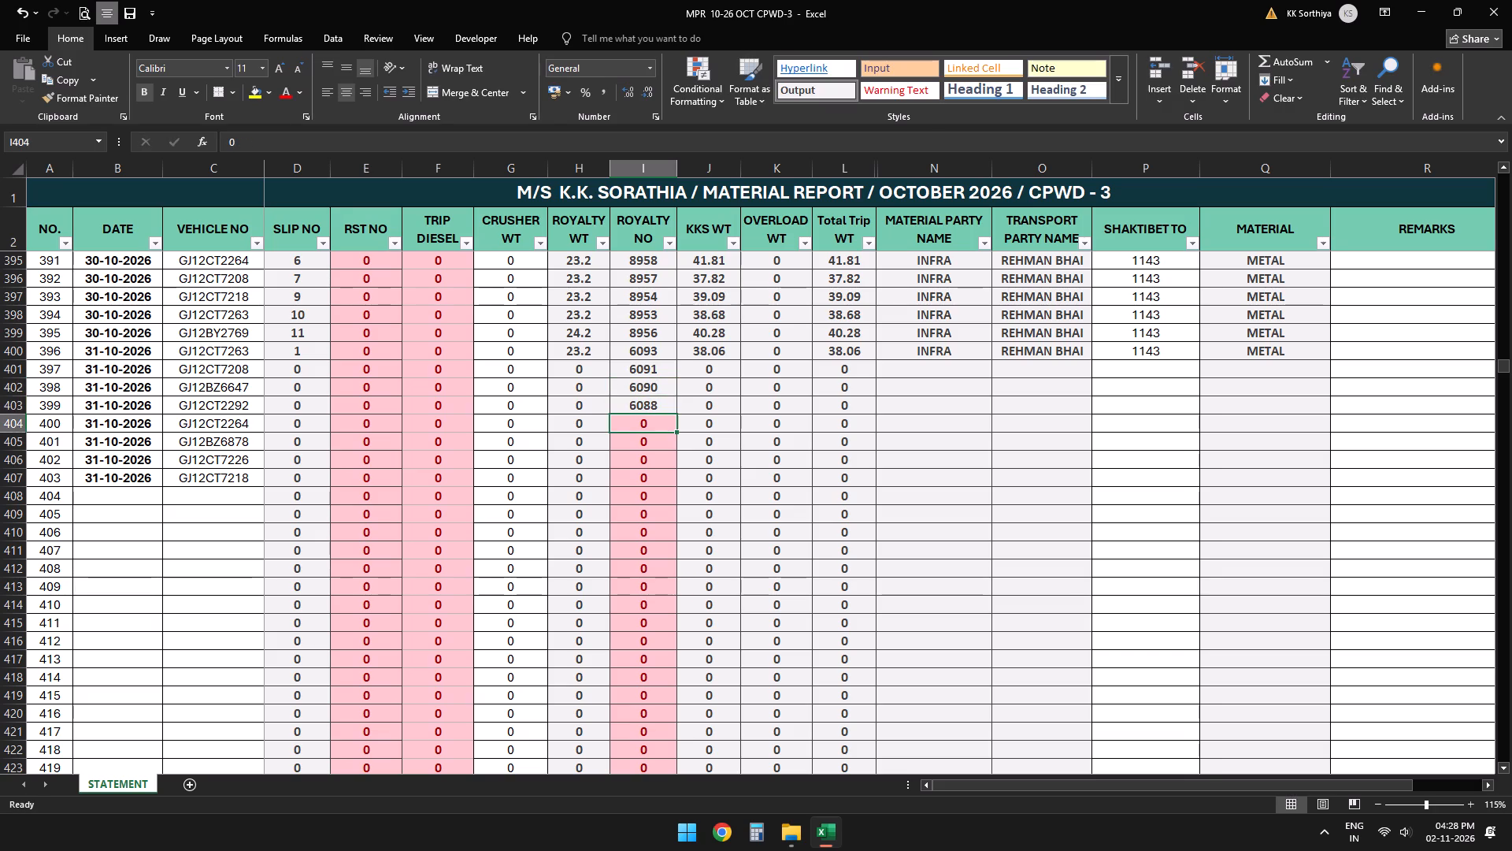
Enter royalty numbers 6089, 6087, 6085 and 6084 for trips NO. 400 to 403.
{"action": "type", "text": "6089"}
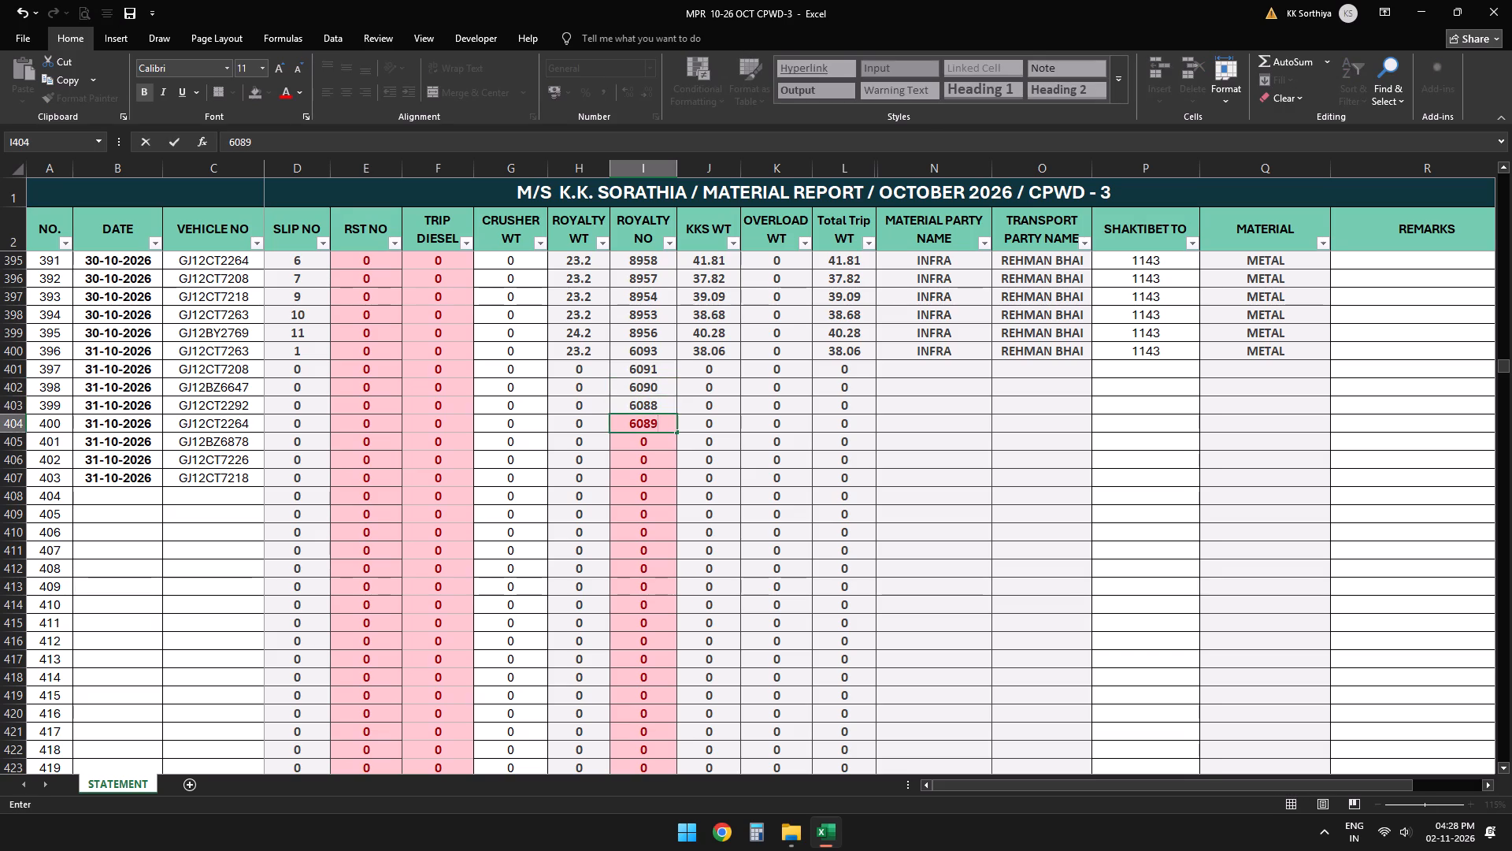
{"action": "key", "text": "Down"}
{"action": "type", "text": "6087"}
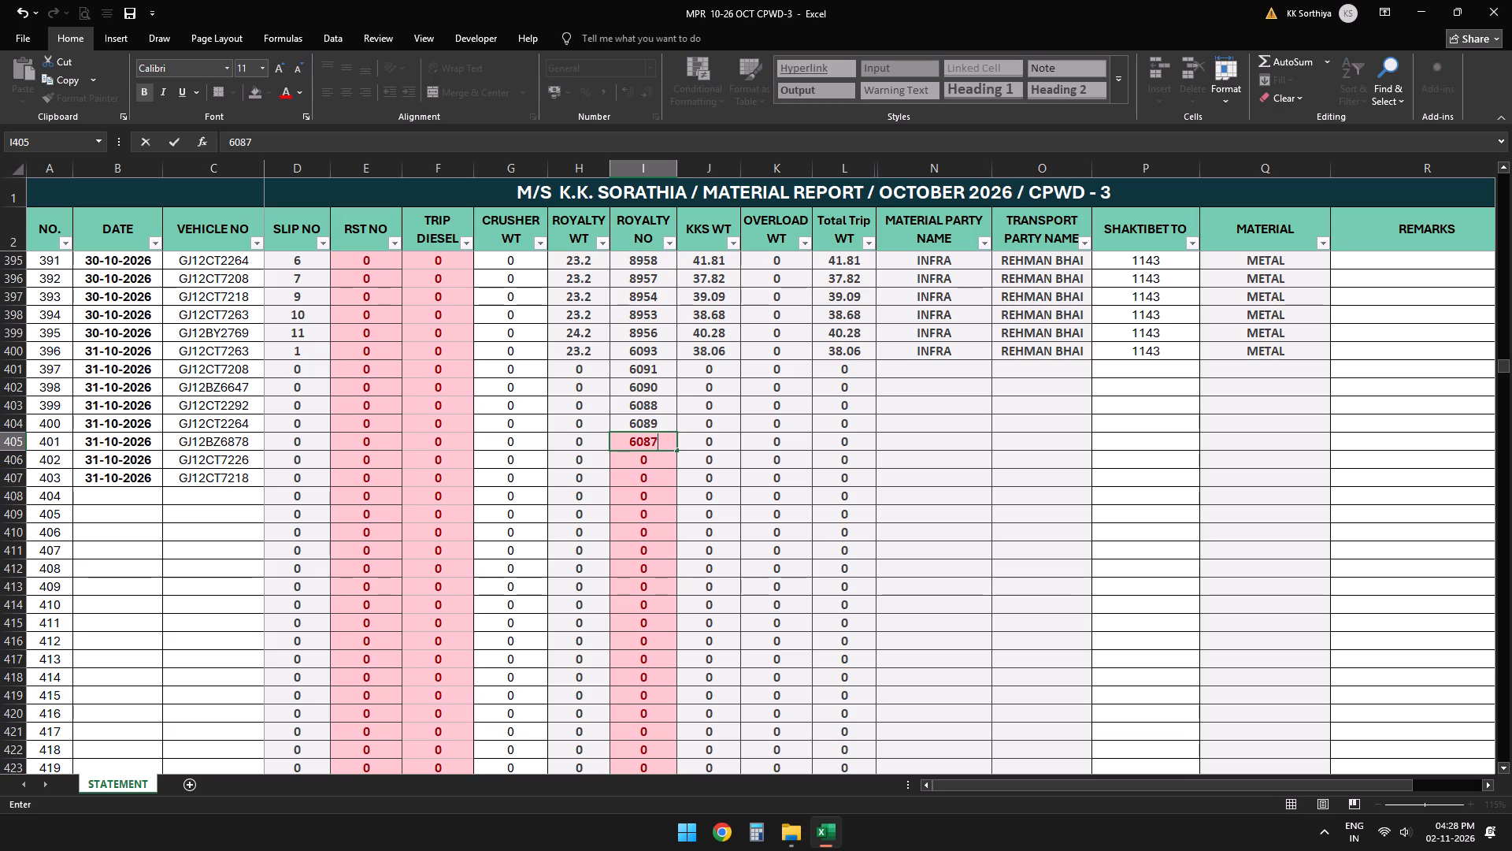
{"action": "key", "text": "Down"}
{"action": "type", "text": "6085"}
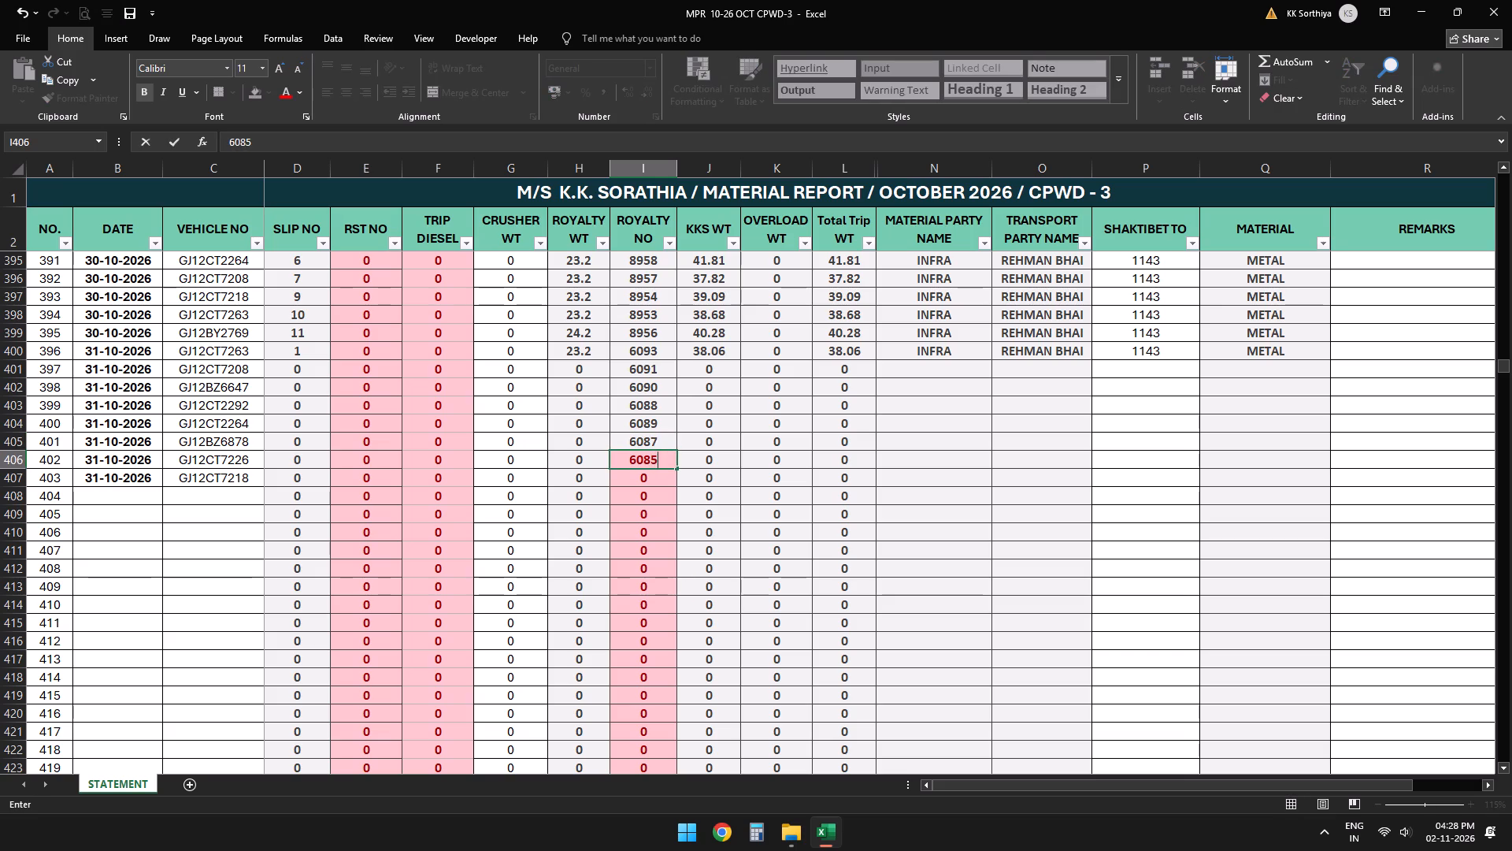
{"action": "key", "text": "Down"}
{"action": "type", "text": "6084"}
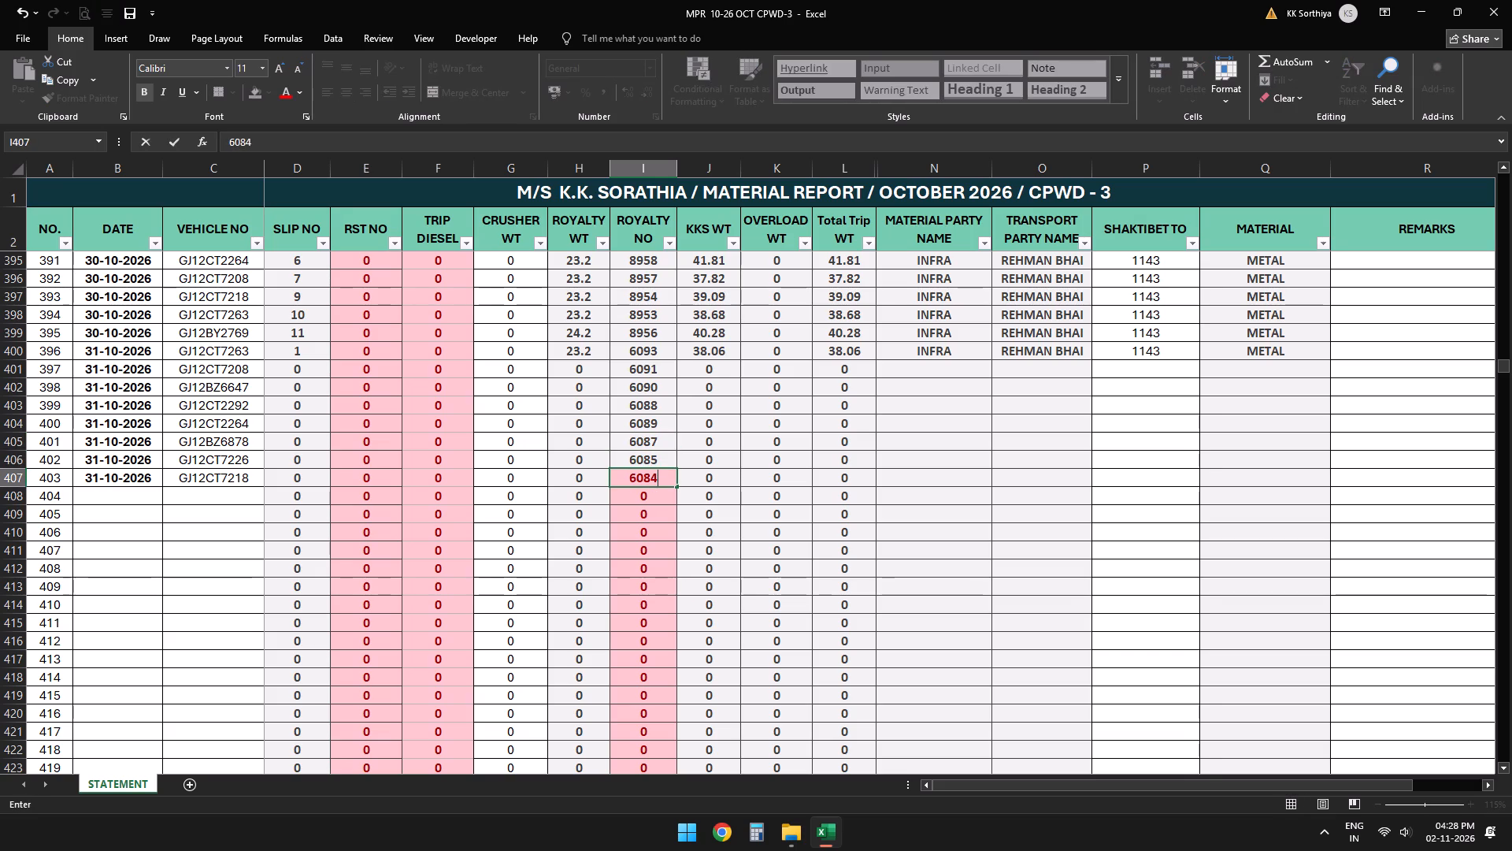
{"action": "key", "text": "Right"}
Enter a royalty WT of 23.2 for each of trips NO. 397 to 403.
{"action": "key", "text": "Left"}
{"action": "key", "text": "Left"}
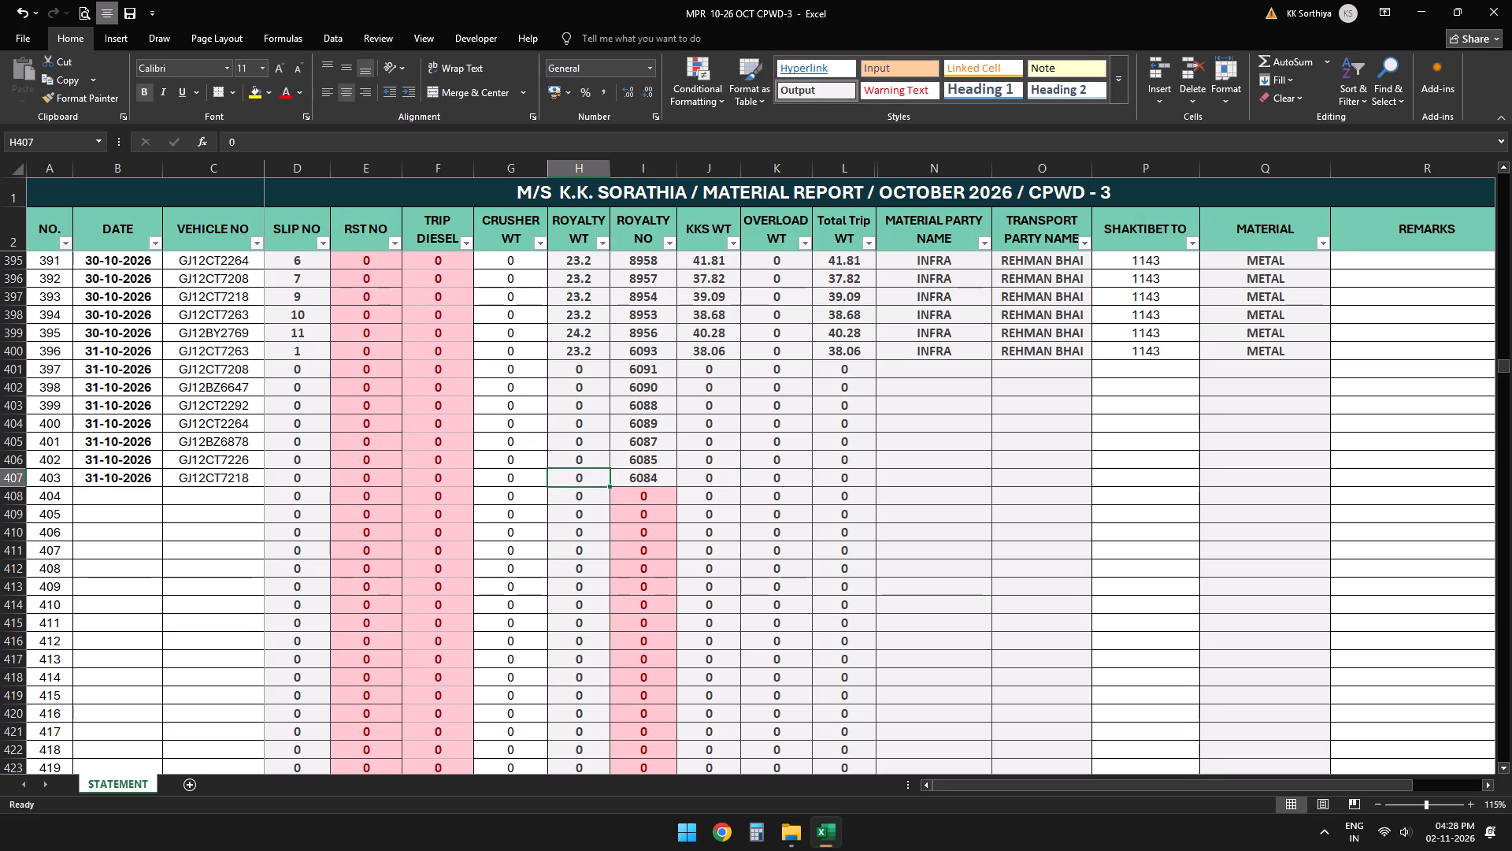
{"action": "key", "text": "Up"}
{"action": "key", "text": "Up"}
{"action": "key", "text": "Up"}
{"action": "key", "text": "Up"}
{"action": "key", "text": "Up"}
{"action": "key", "text": "Up"}
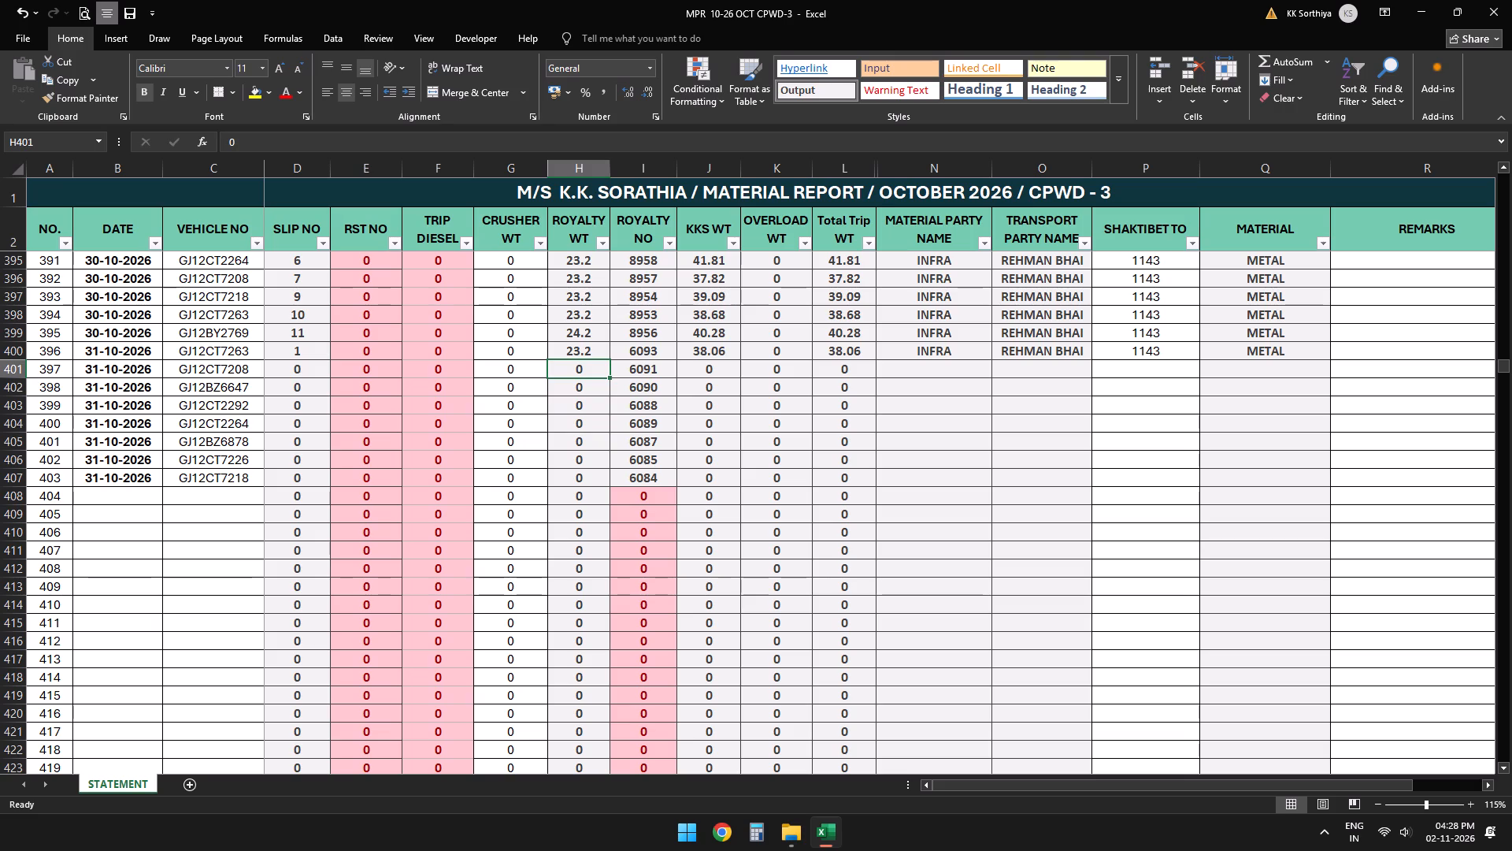
{"action": "type", "text": "23.2"}
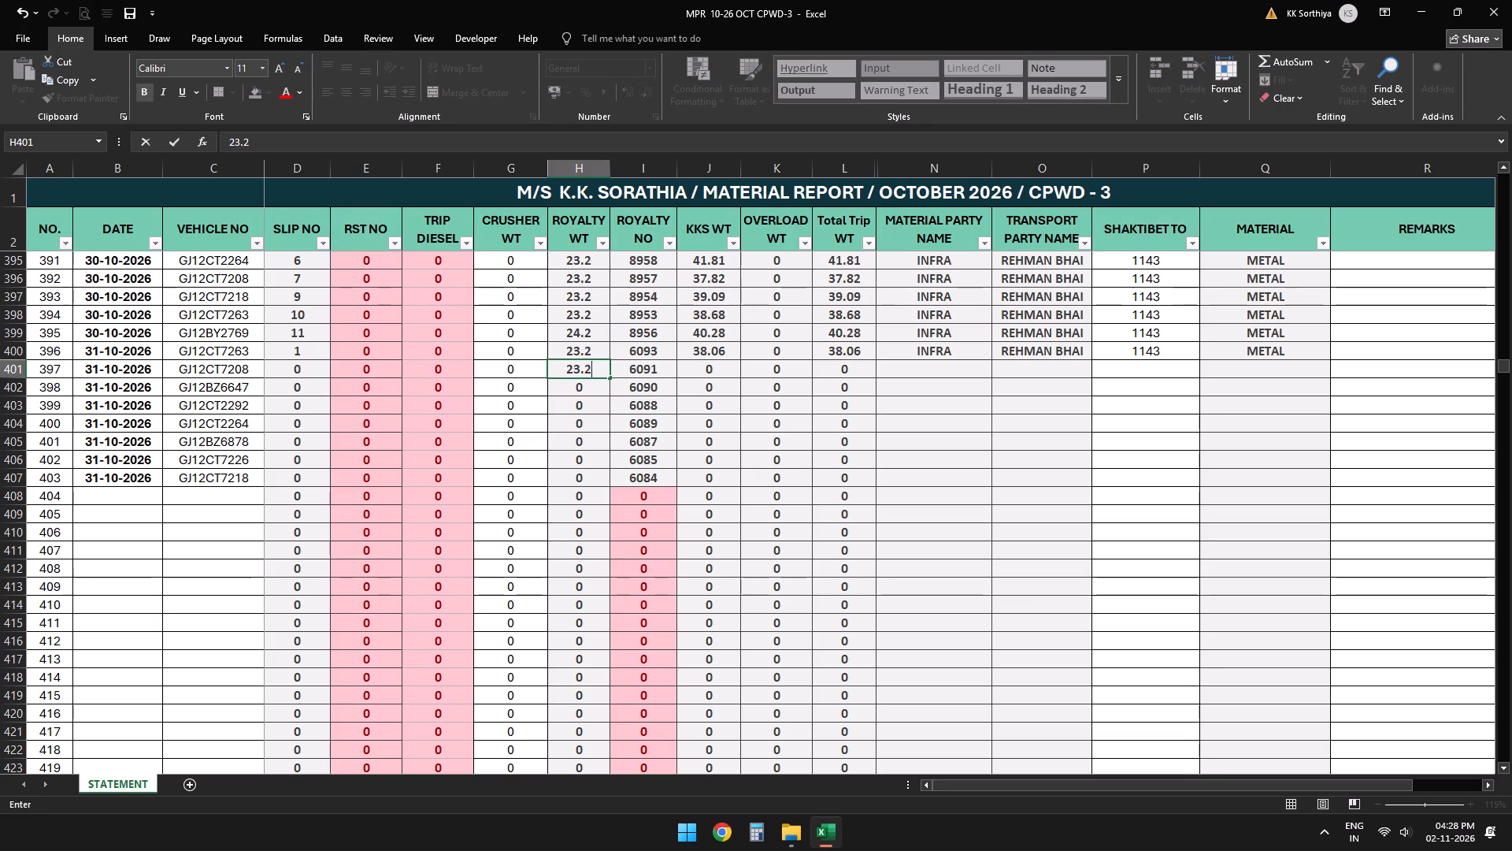
{"action": "key", "text": "Down"}
{"action": "type", "text": "23.2"}
{"action": "key", "text": "Down"}
{"action": "type", "text": "23.2"}
{"action": "key", "text": "Down"}
{"action": "type", "text": "23.2"}
{"action": "key", "text": "Down"}
{"action": "type", "text": "23.2"}
{"action": "key", "text": "Down"}
{"action": "type", "text": "23.2"}
{"action": "key", "text": "Down"}
{"action": "type", "text": "23.2"}
{"action": "key", "text": "Up"}
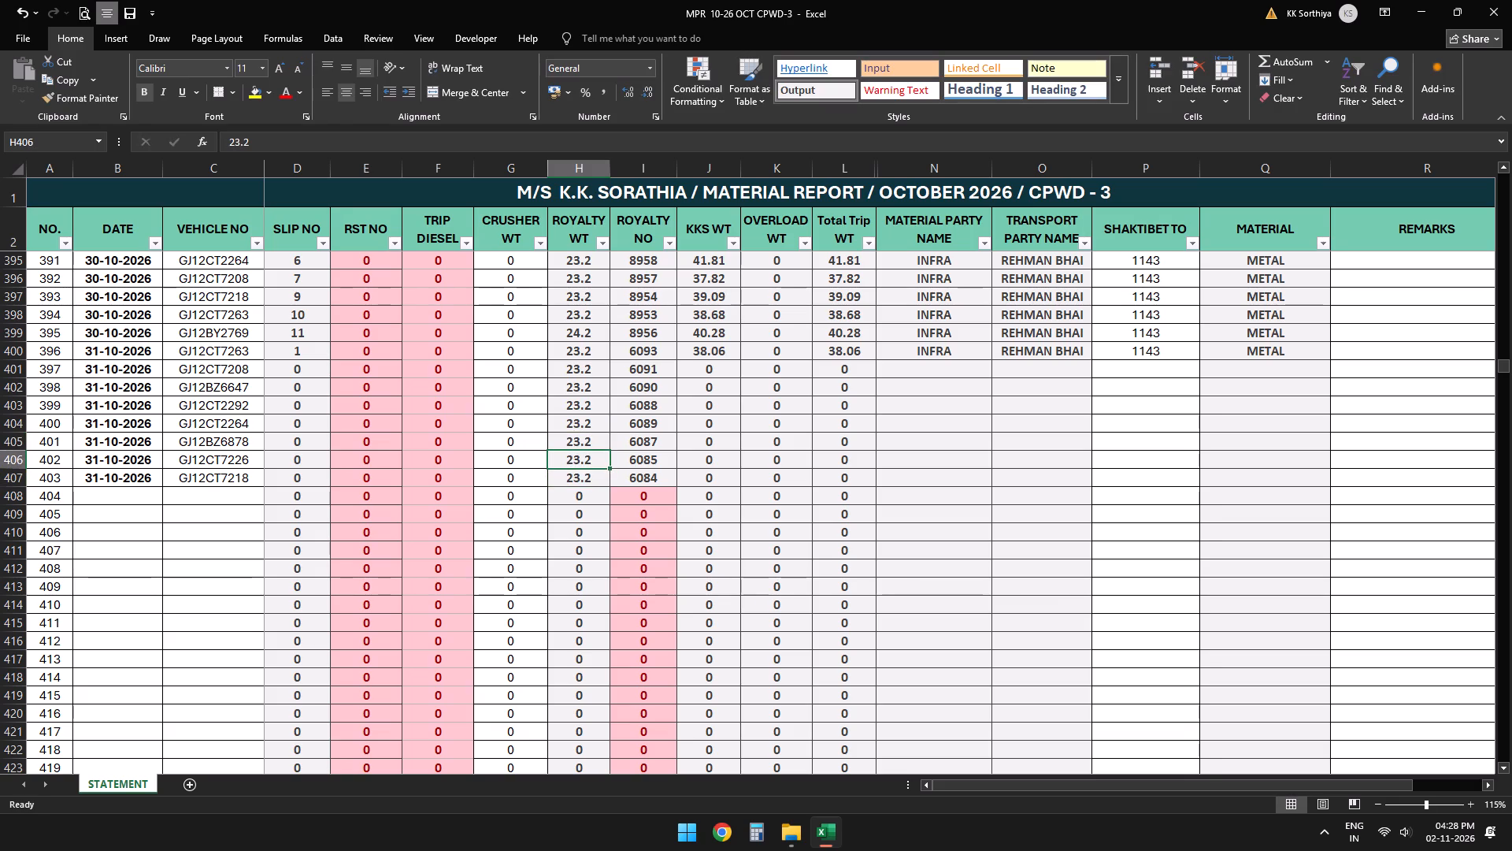
Enter KKS WT values 40.010, 39.930 and 41.250 for trips NO. 397 to 399.
{"action": "key", "text": "Right"}
{"action": "key", "text": "Right"}
{"action": "key", "text": "Up"}
{"action": "key", "text": "Up"}
{"action": "key", "text": "Up"}
{"action": "key", "text": "Up"}
{"action": "key", "text": "Up"}
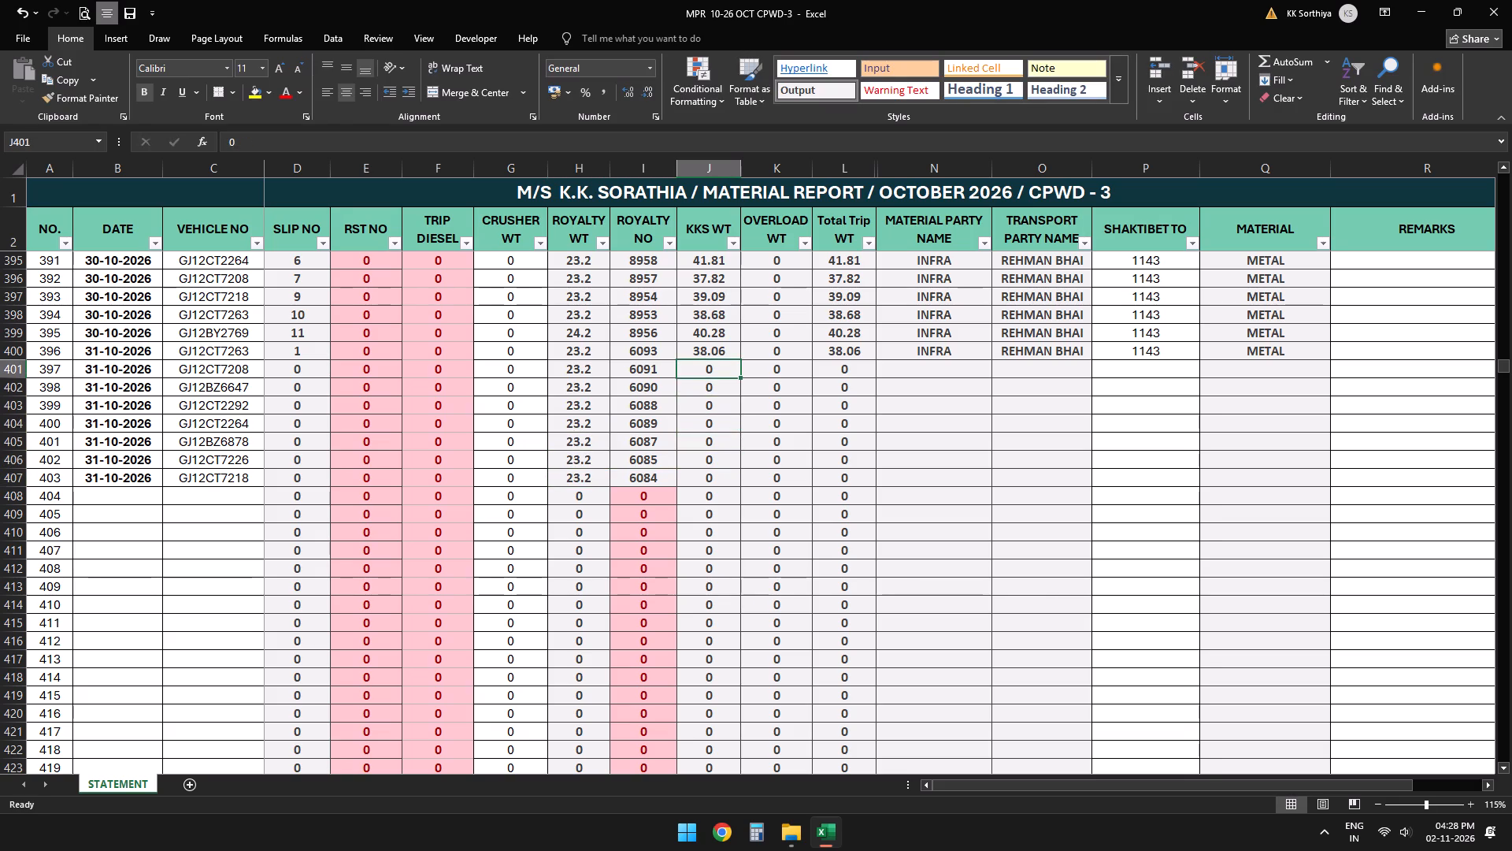
{"action": "type", "text": "40.010"}
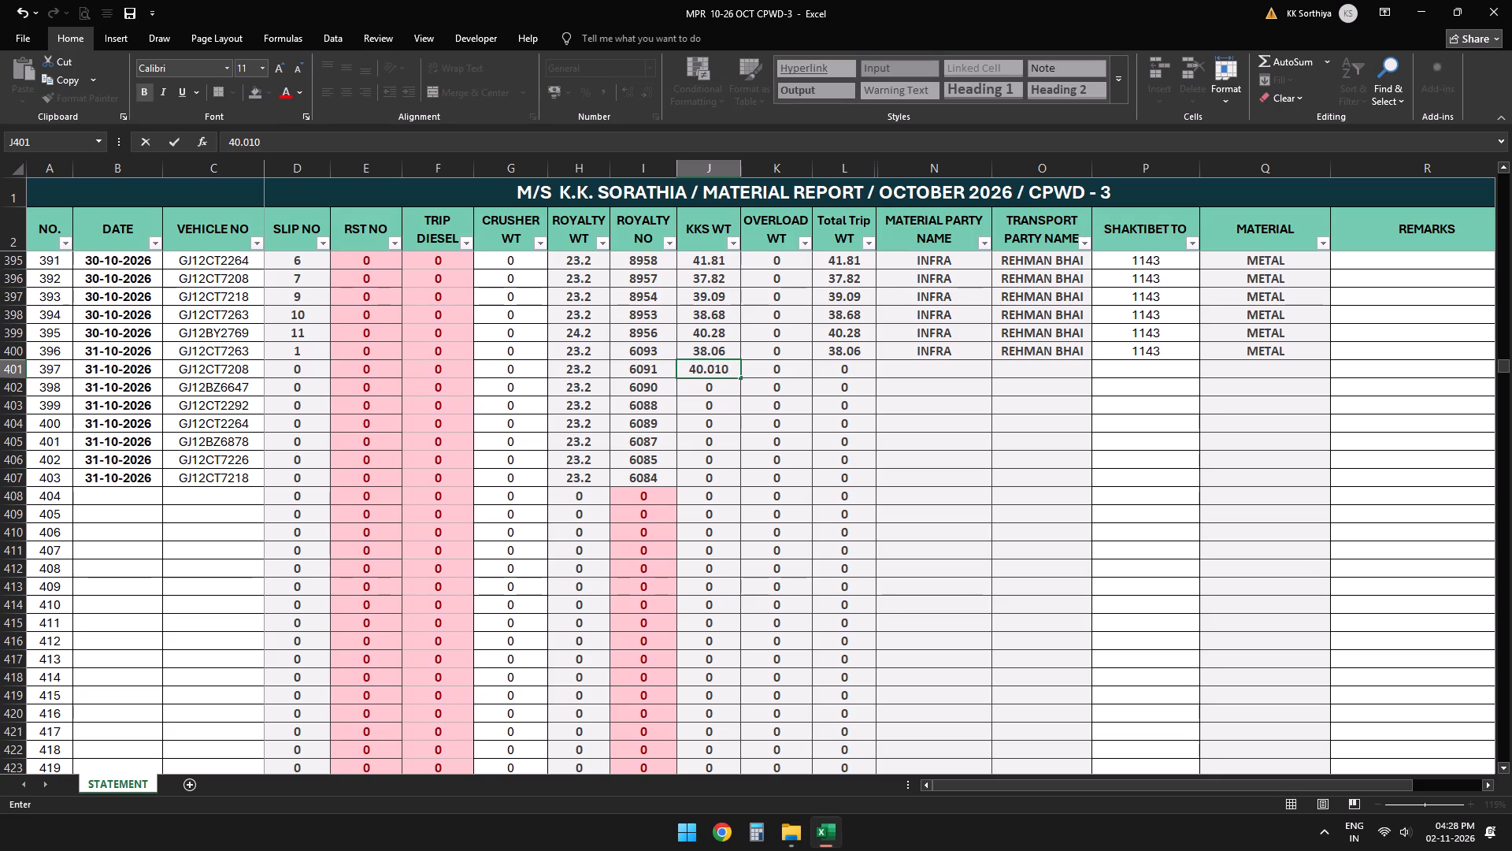
{"action": "key", "text": "Down"}
{"action": "key", "text": "Up"}
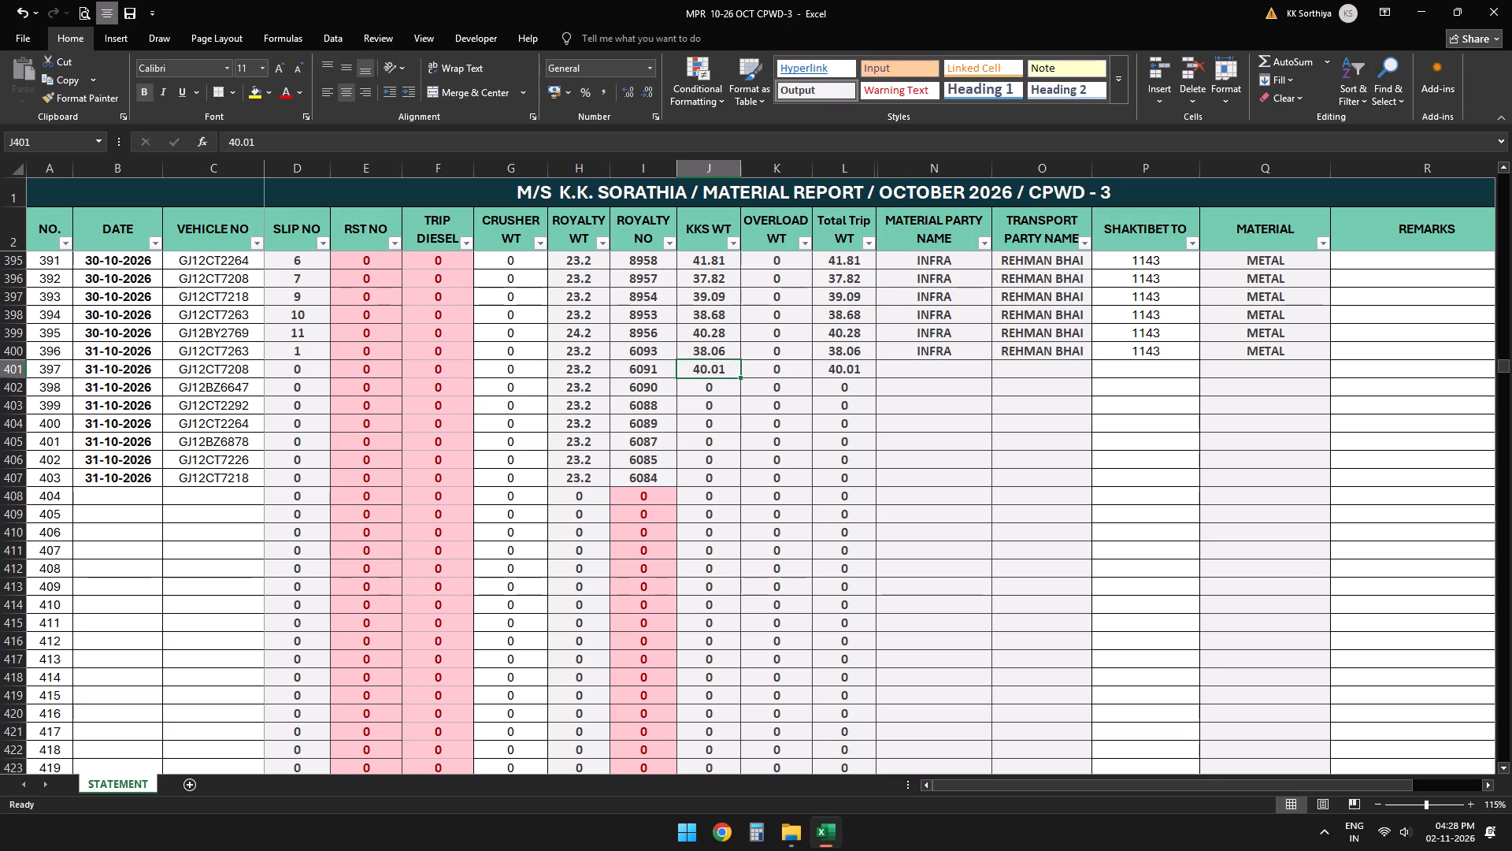
{"action": "key", "text": "Down"}
{"action": "key", "text": "Up"}
{"action": "key", "text": "Down"}
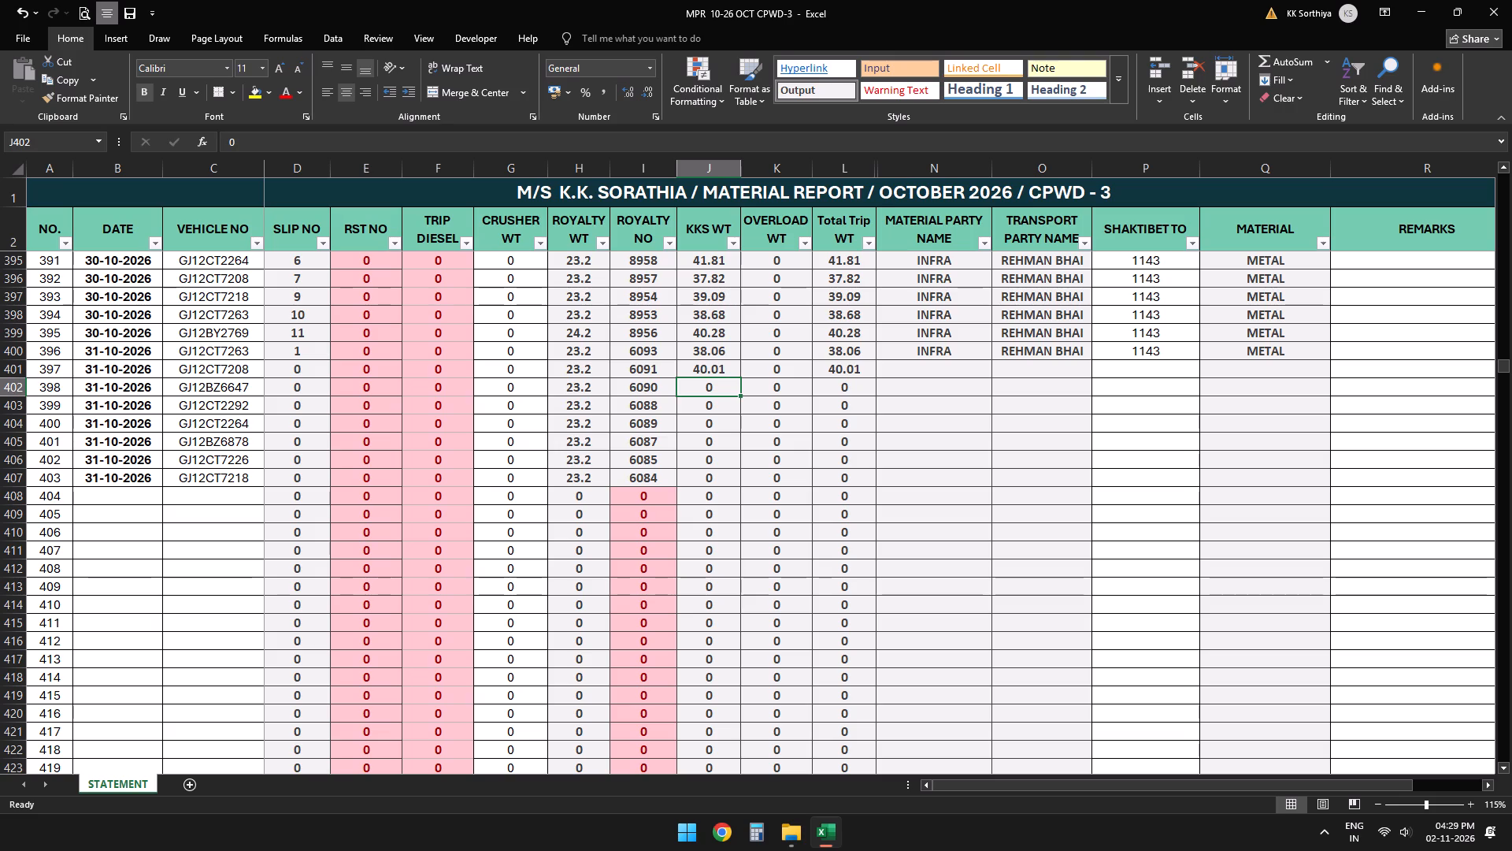
{"action": "type", "text": "39.930"}
{"action": "key", "text": "Down"}
{"action": "type", "text": "41.250"}
{"action": "key", "text": "Down"}
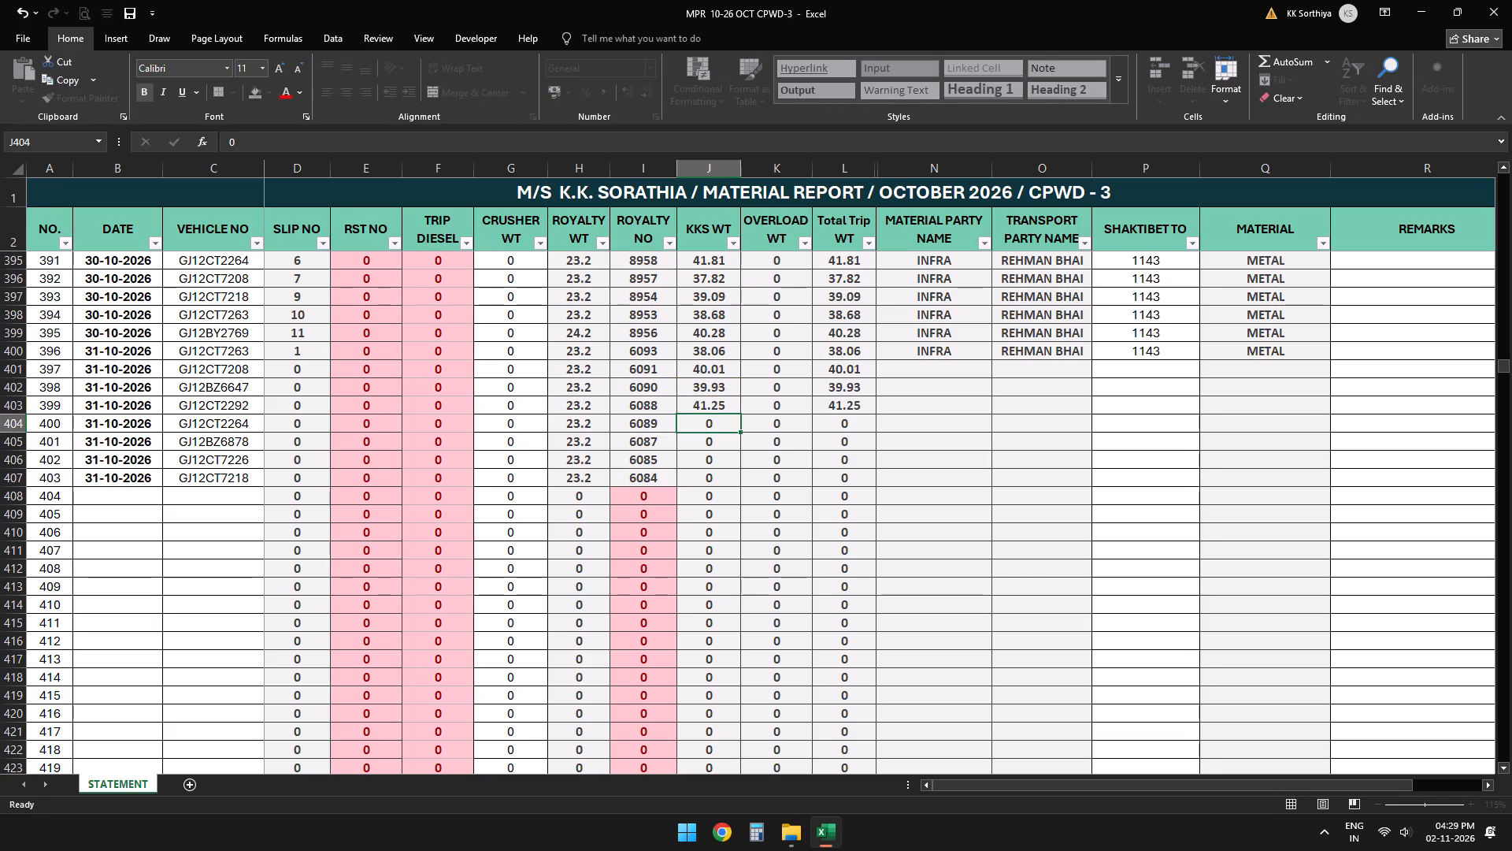
Enter KKS WT values 38.670, 40.430, 42.580 and 40.390 for trips NO. 400 to 403.
{"action": "type", "text": "38.670"}
{"action": "key", "text": "Down"}
{"action": "type", "text": "40.430"}
{"action": "key", "text": "Down"}
{"action": "type", "text": "42.580"}
{"action": "key", "text": "Down"}
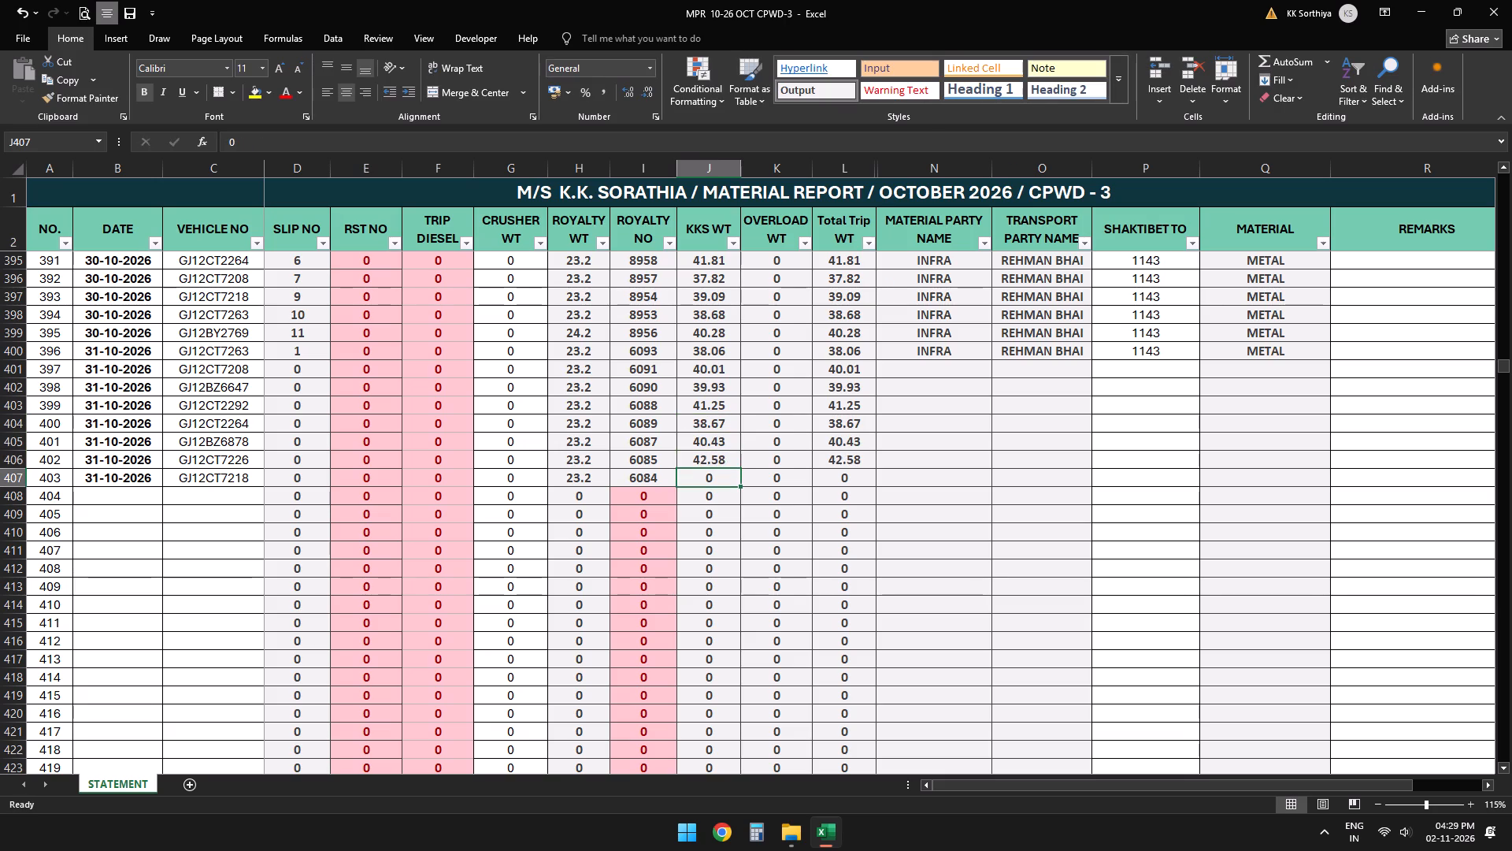
{"action": "type", "text": "40.390"}
{"action": "key", "text": "Right"}
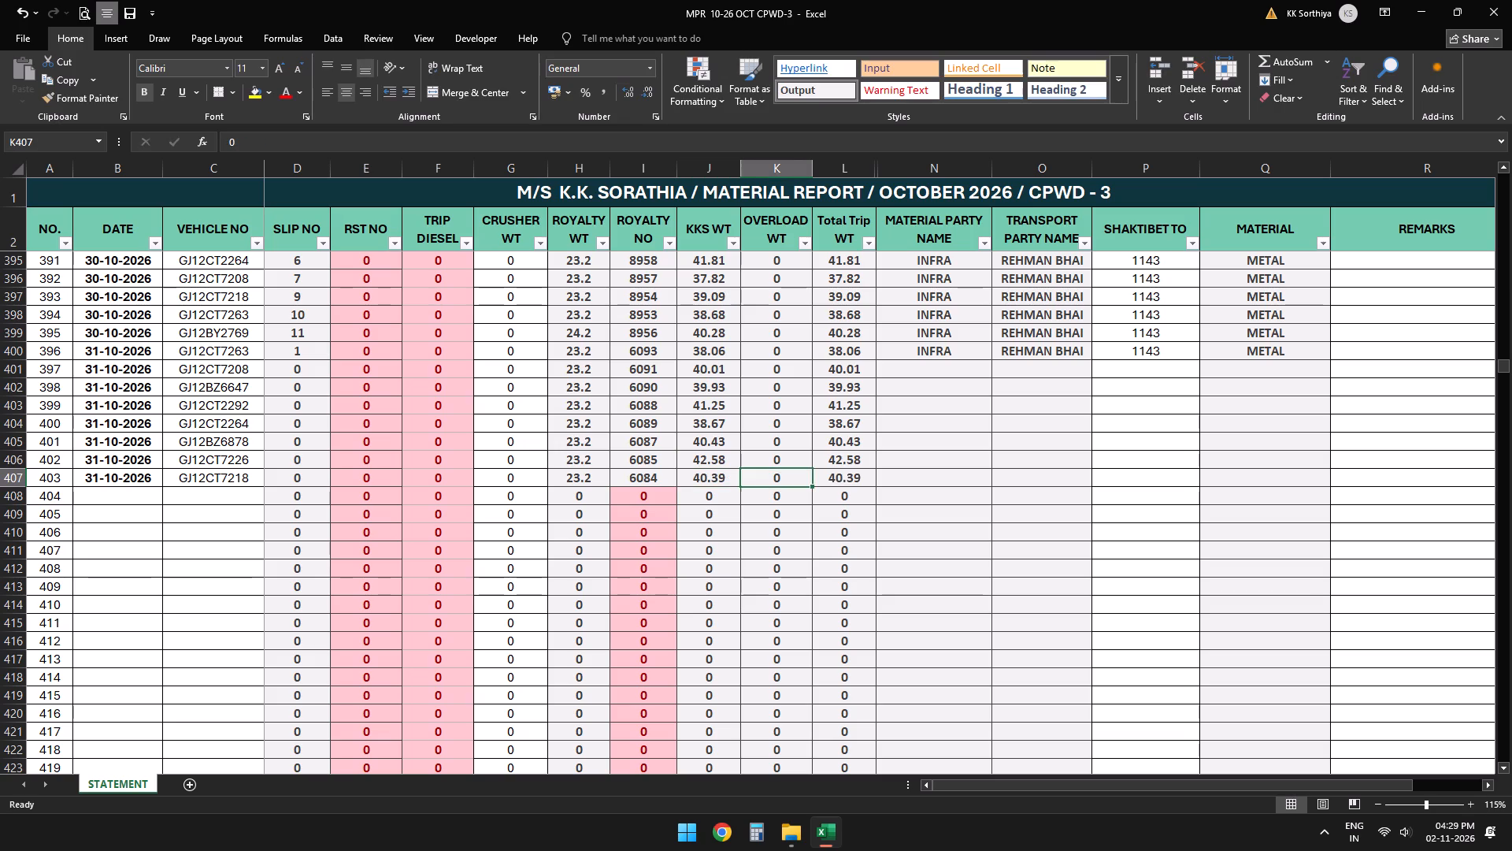
Enter INFRA as the material party name for each of trips NO. 397 to 403.
{"action": "key", "text": "Right"}
{"action": "key", "text": "Right"}
{"action": "key", "text": "Up"}
{"action": "key", "text": "Up"}
{"action": "key", "text": "Up"}
{"action": "key", "text": "Up"}
{"action": "key", "text": "Up"}
{"action": "key", "text": "Up"}
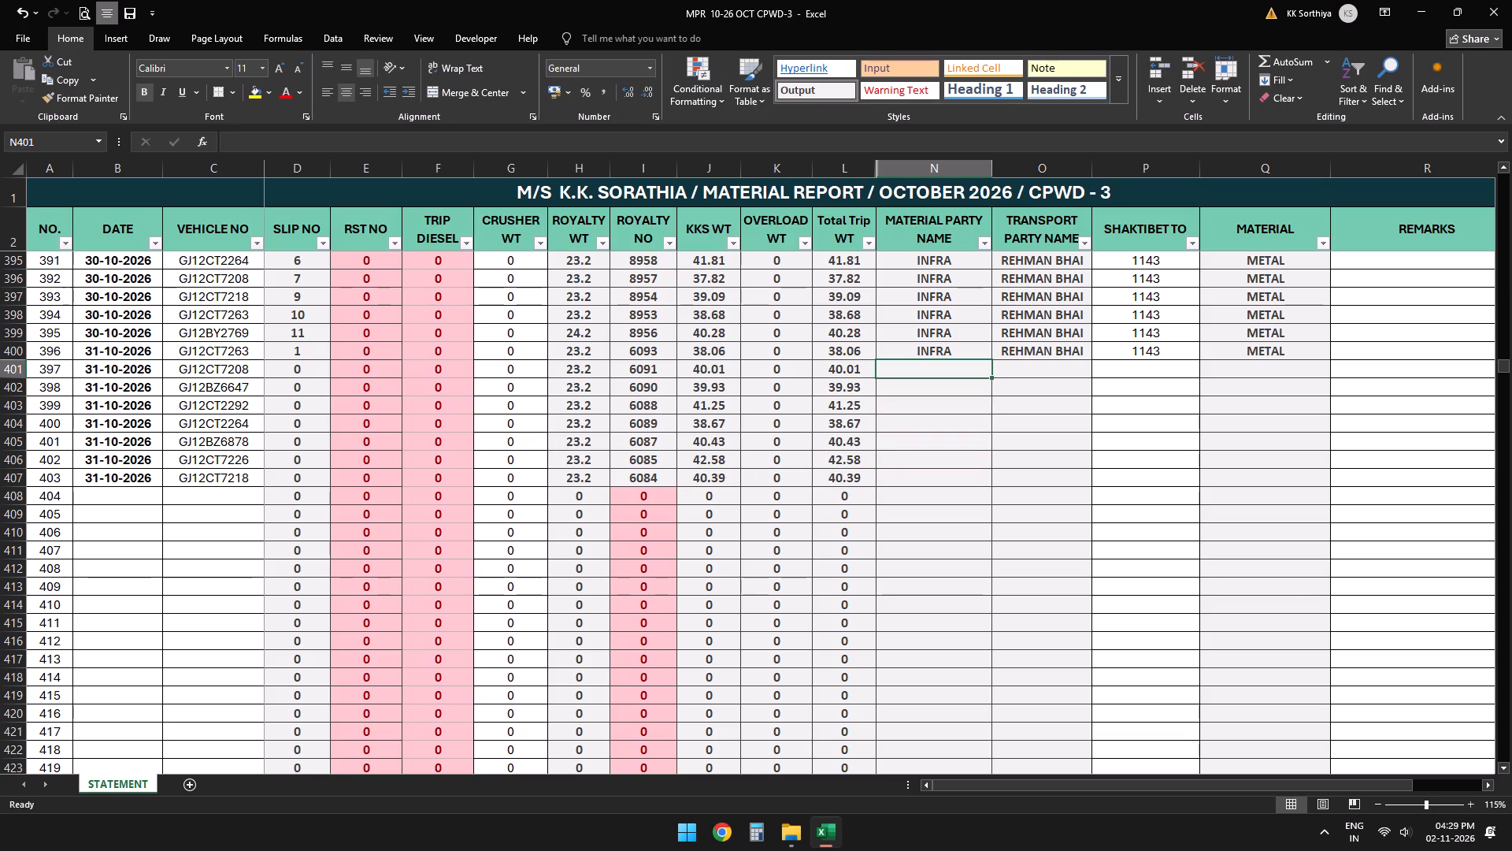
{"action": "key", "text": "i"}
{"action": "key", "text": "Down"}
{"action": "key", "text": "i"}
{"action": "key", "text": "Down"}
{"action": "key", "text": "i"}
{"action": "key", "text": "Down"}
{"action": "key", "text": "i"}
{"action": "key", "text": "Down"}
{"action": "key", "text": "i"}
{"action": "key", "text": "Down"}
{"action": "key", "text": "i"}
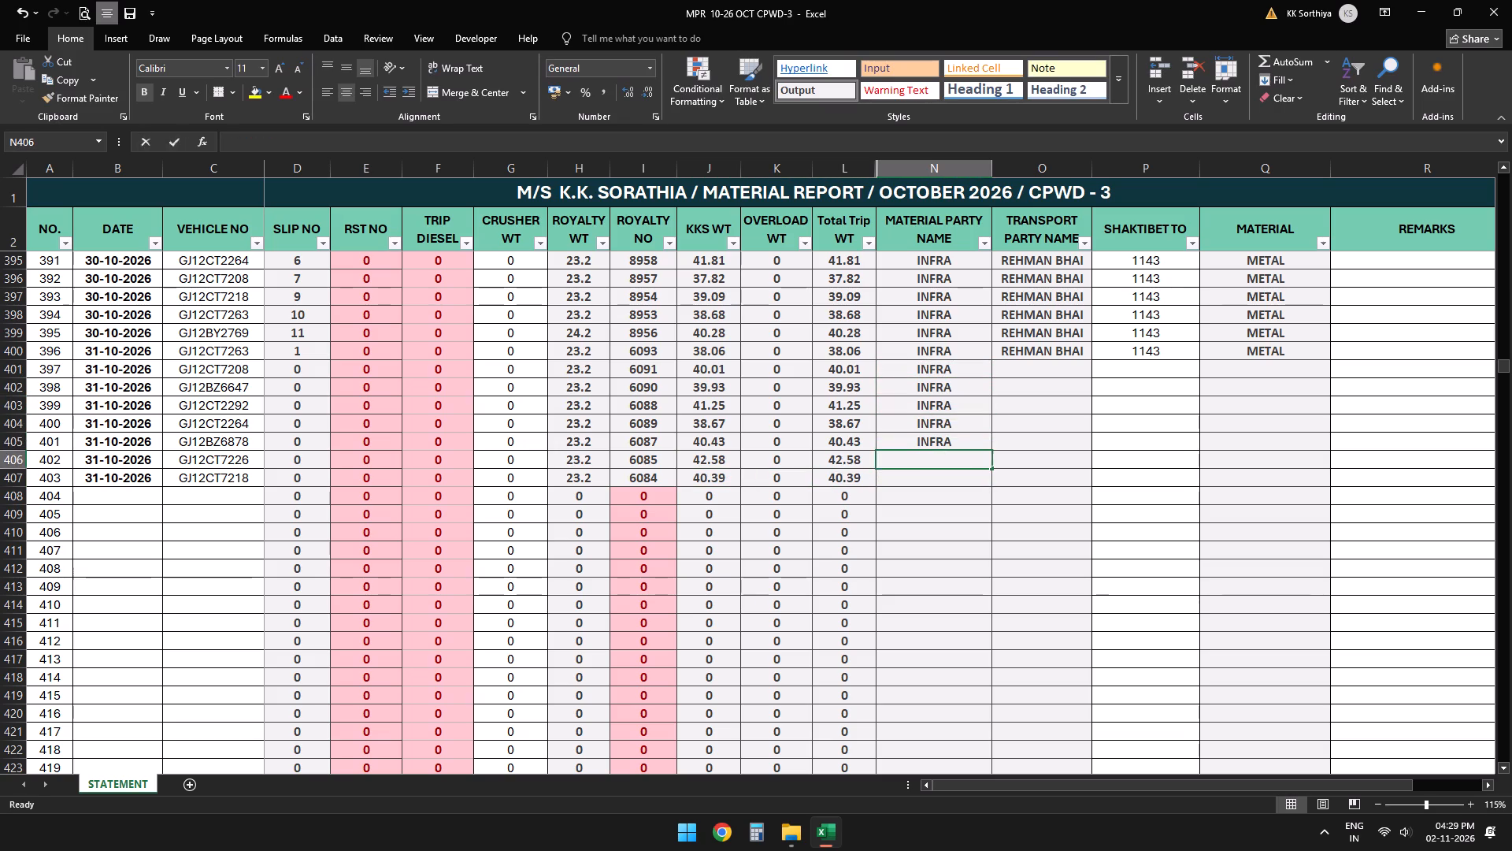
{"action": "key", "text": "Down"}
{"action": "key", "text": "i"}
{"action": "key", "text": "Right"}
Enter the same transport party name as trip NO. 396 for each of trips NO. 397 to 403.
{"action": "key", "text": "Up"}
{"action": "key", "text": "Up"}
{"action": "key", "text": "Up"}
{"action": "key", "text": "Up"}
{"action": "key", "text": "Up"}
{"action": "key", "text": "Up"}
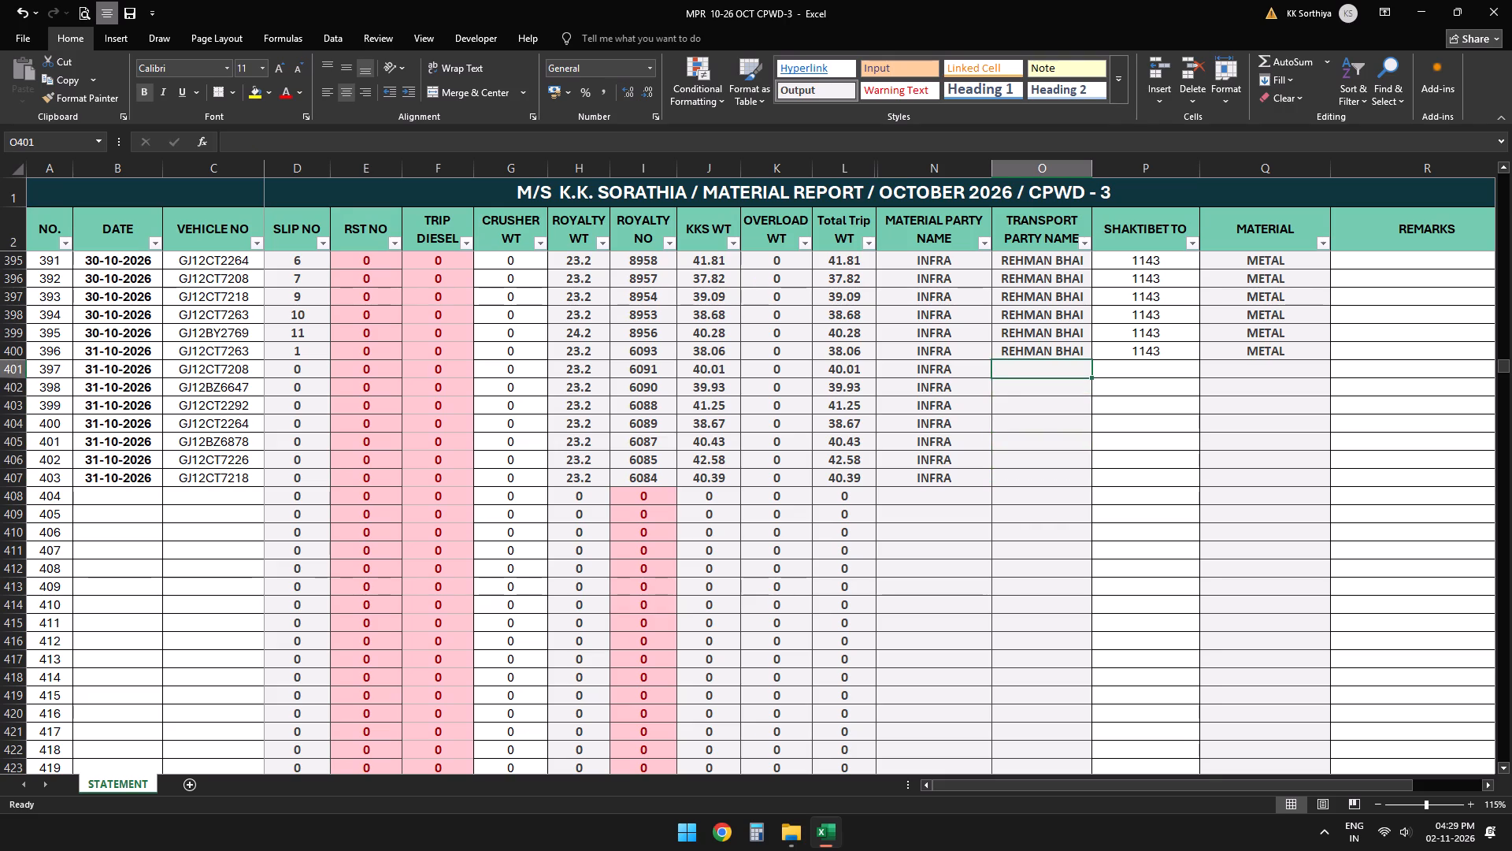
{"action": "type", "text": "RE"}
{"action": "key", "text": "Down"}
{"action": "key", "text": "r"}
{"action": "key", "text": "Down"}
{"action": "key", "text": "r"}
{"action": "key", "text": "Down"}
{"action": "key", "text": "r"}
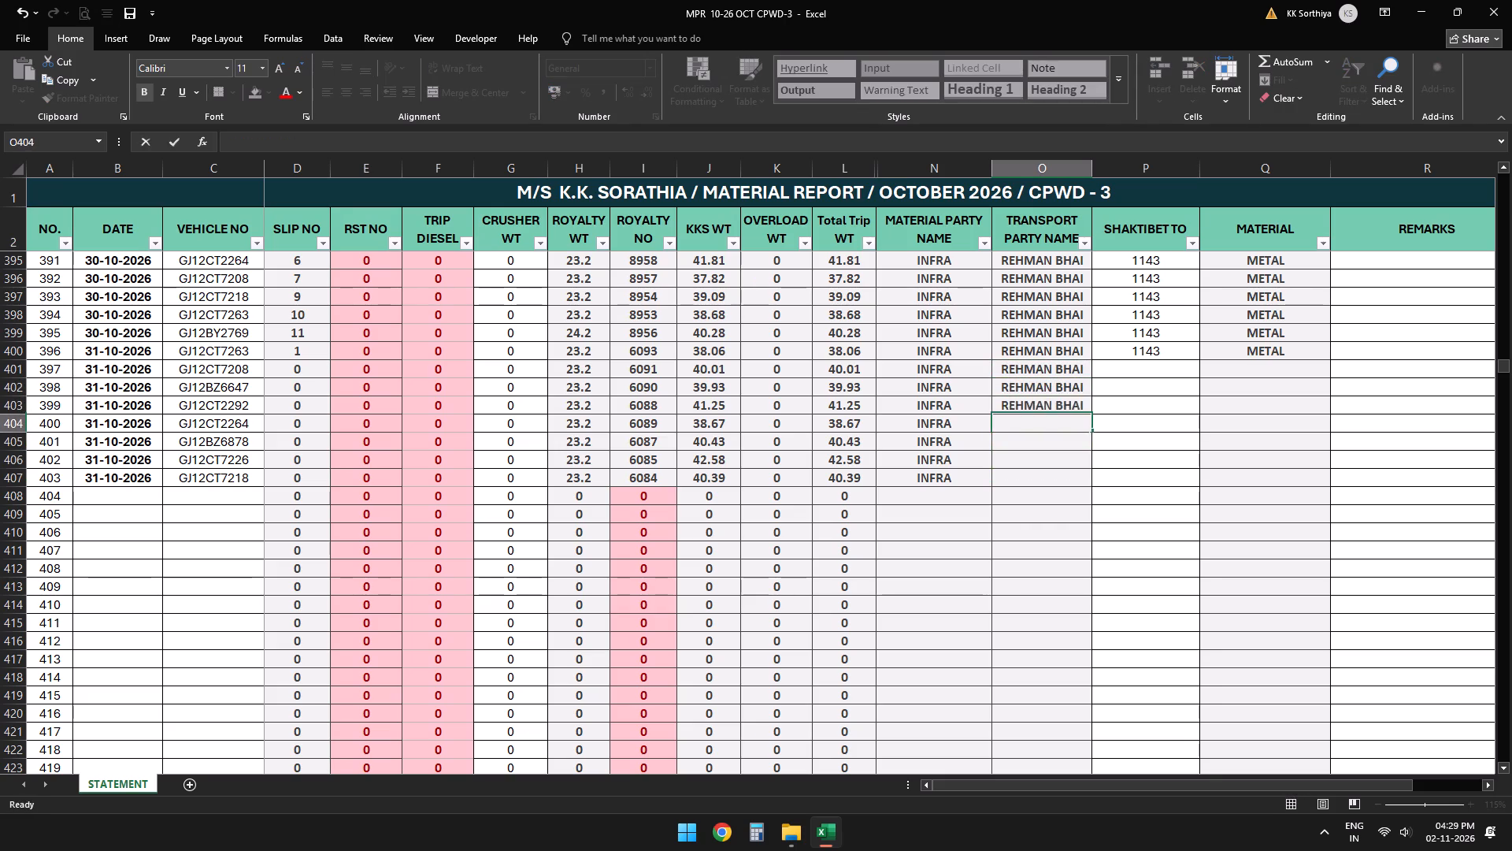
{"action": "key", "text": "Down"}
{"action": "key", "text": "r"}
{"action": "key", "text": "Down"}
{"action": "key", "text": "r"}
{"action": "key", "text": "Down"}
{"action": "key", "text": "Right"}
{"action": "key", "text": "Up"}
{"action": "key", "text": "Left"}
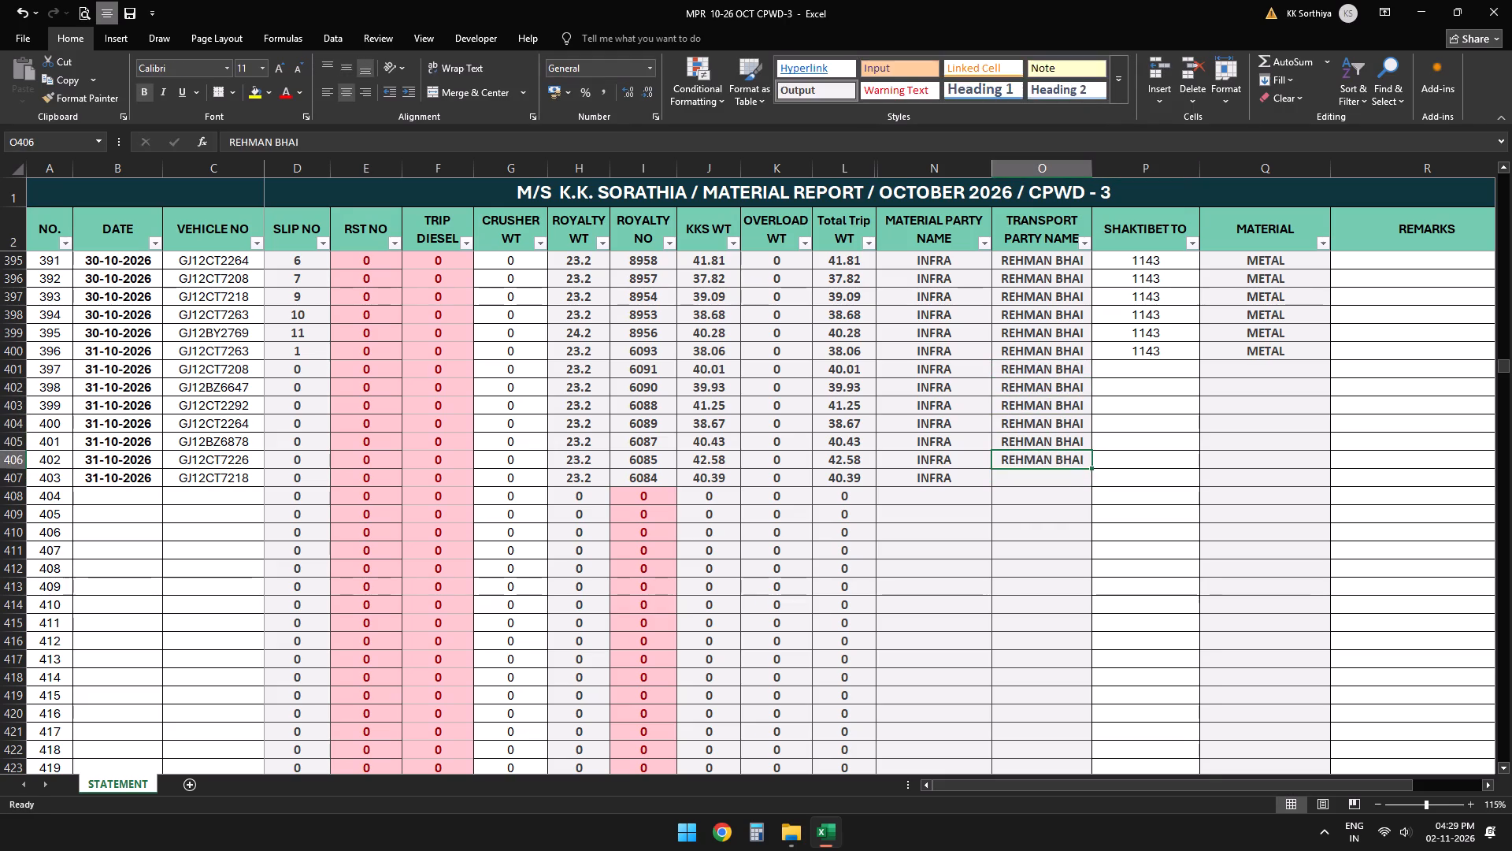
{"action": "key", "text": "Down"}
{"action": "key", "text": "r"}
{"action": "key", "text": "Right"}
Copy the SHAKTIBET TO value 1143 from trip NO. 396 down to trips NO. 397 to 403.
{"action": "key", "text": "Up"}
{"action": "key", "text": "Up"}
{"action": "key", "text": "Up"}
{"action": "key", "text": "Up"}
{"action": "key", "text": "Up"}
{"action": "key", "text": "Up"}
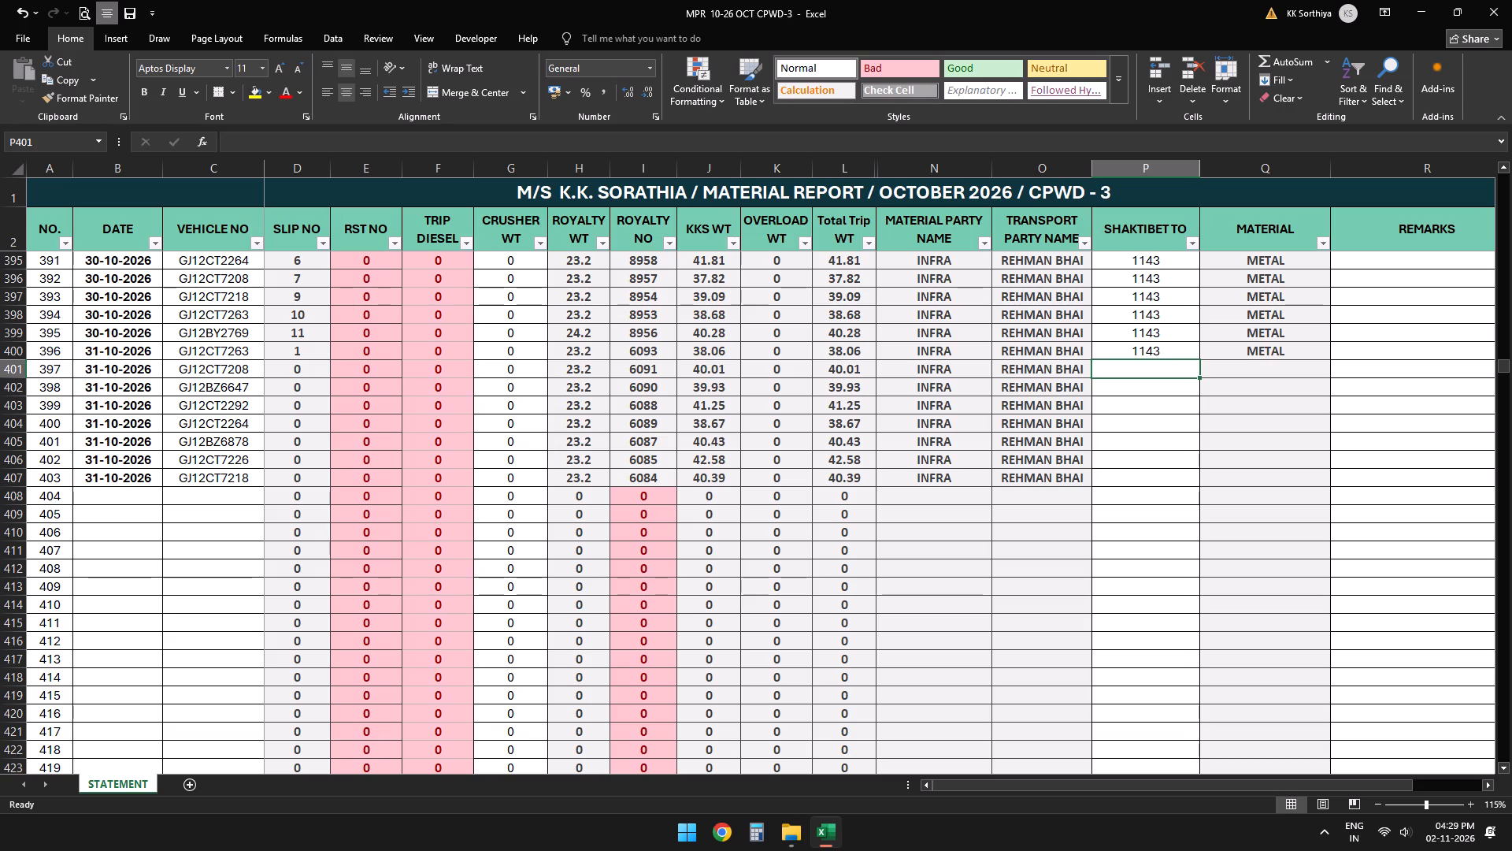
{"action": "key", "text": "Up"}
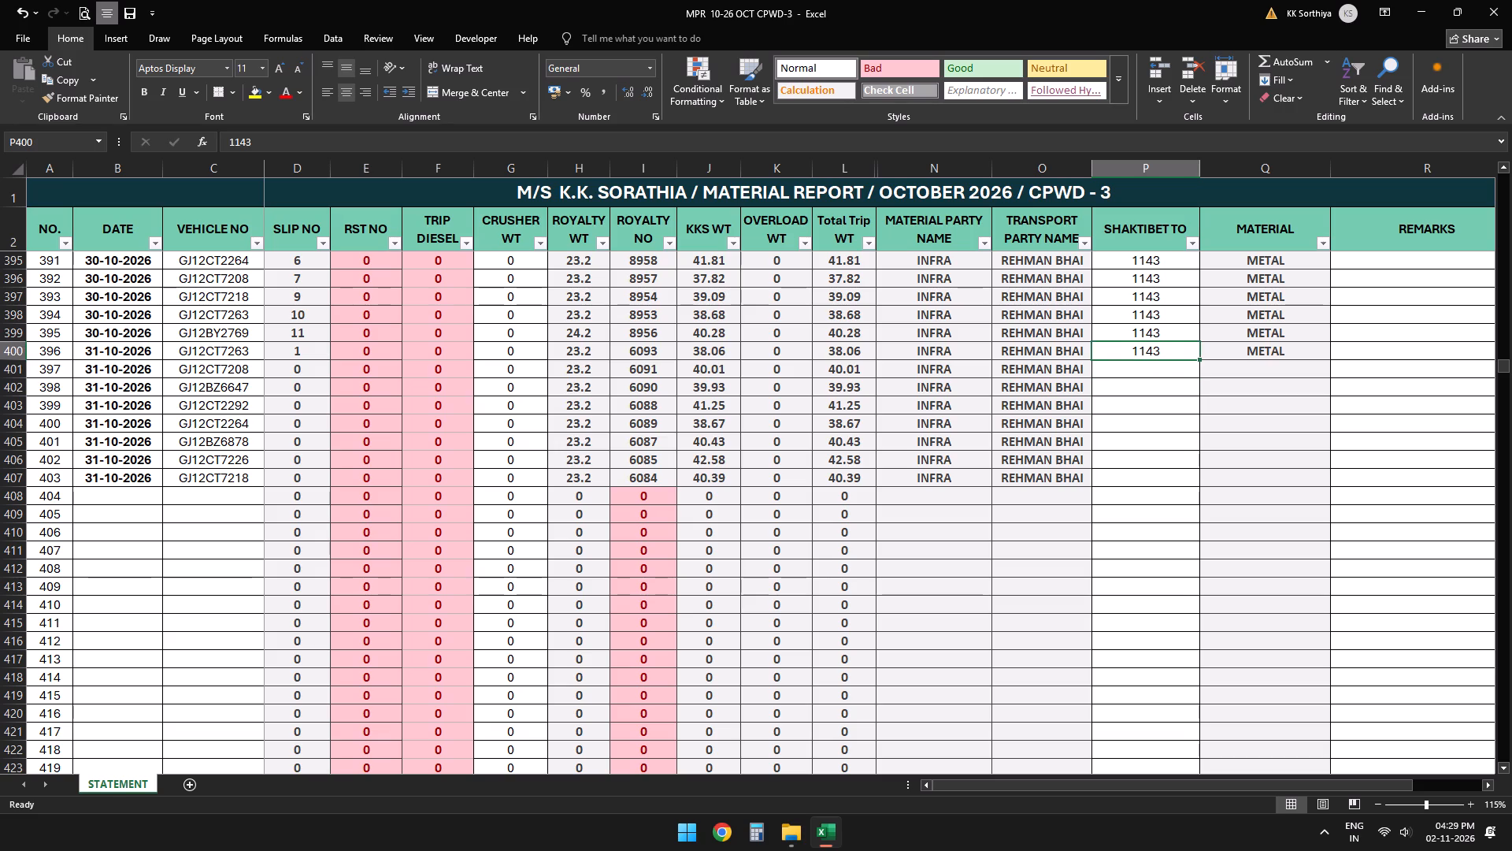
{"action": "key", "text": "ctrl+c"}
{"action": "key", "text": "shift+Down"}
{"action": "key", "text": "shift+Down"}
{"action": "key", "text": "shift+Down"}
{"action": "key", "text": "shift+Down"}
{"action": "key", "text": "shift+Down"}
{"action": "key", "text": "shift+Down"}
{"action": "key", "text": "shift+Down"}
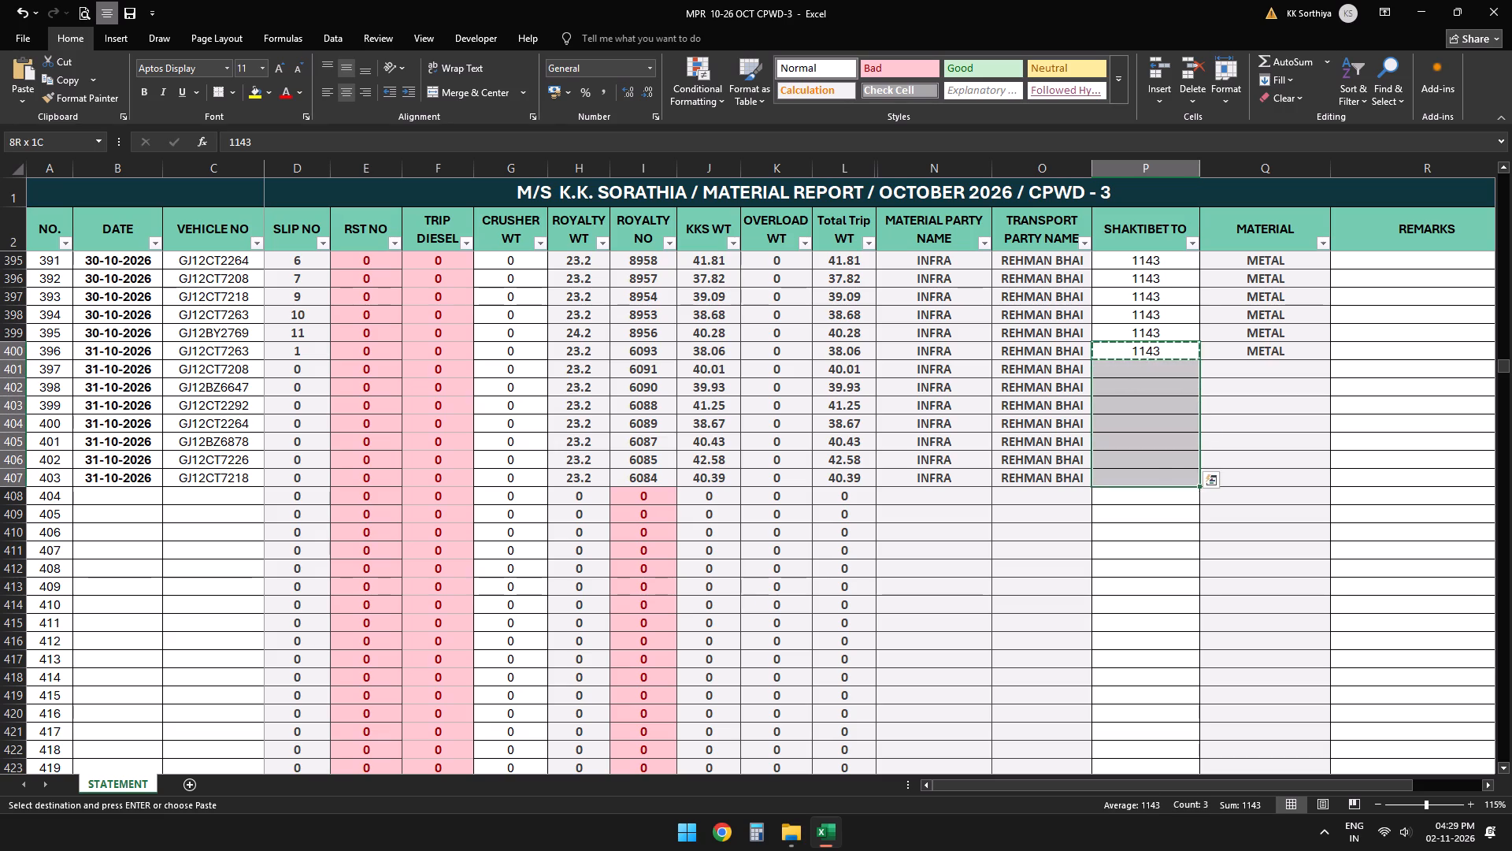
{"action": "key", "text": "Return"}
Copy the material METAL from trip NO. 396 down to trips NO. 397 to 403.
{"action": "key", "text": "Right"}
{"action": "key", "text": "Down"}
{"action": "key", "text": "Up"}
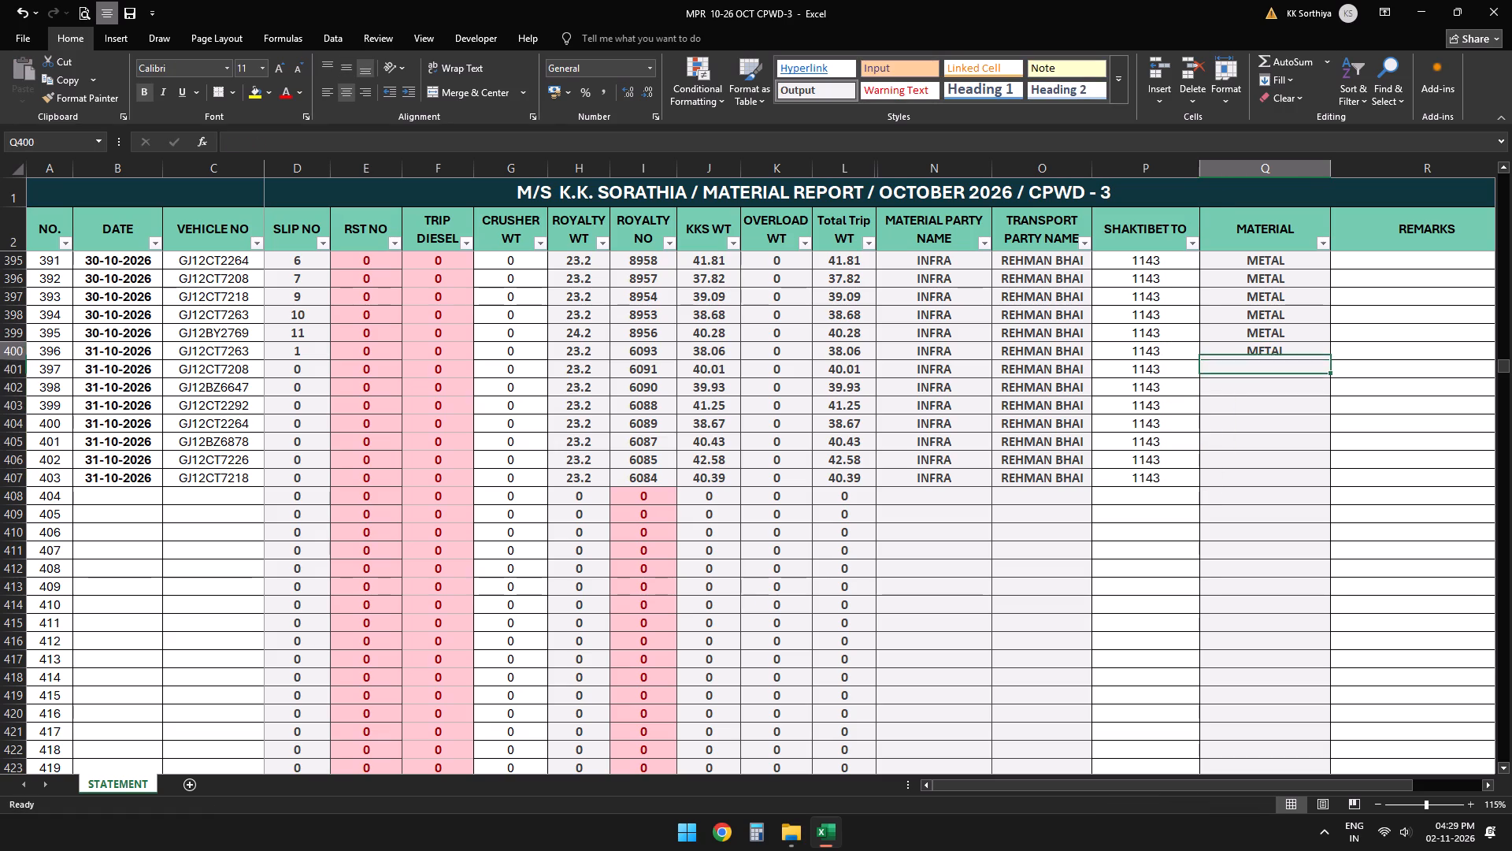
{"action": "key", "text": "ctrl+c"}
{"action": "key", "text": "shift+Down"}
{"action": "key", "text": "shift+Down"}
{"action": "key", "text": "shift+Down"}
{"action": "key", "text": "shift+Down"}
{"action": "key", "text": "shift+Down"}
{"action": "key", "text": "shift+Down"}
{"action": "key", "text": "shift+Down"}
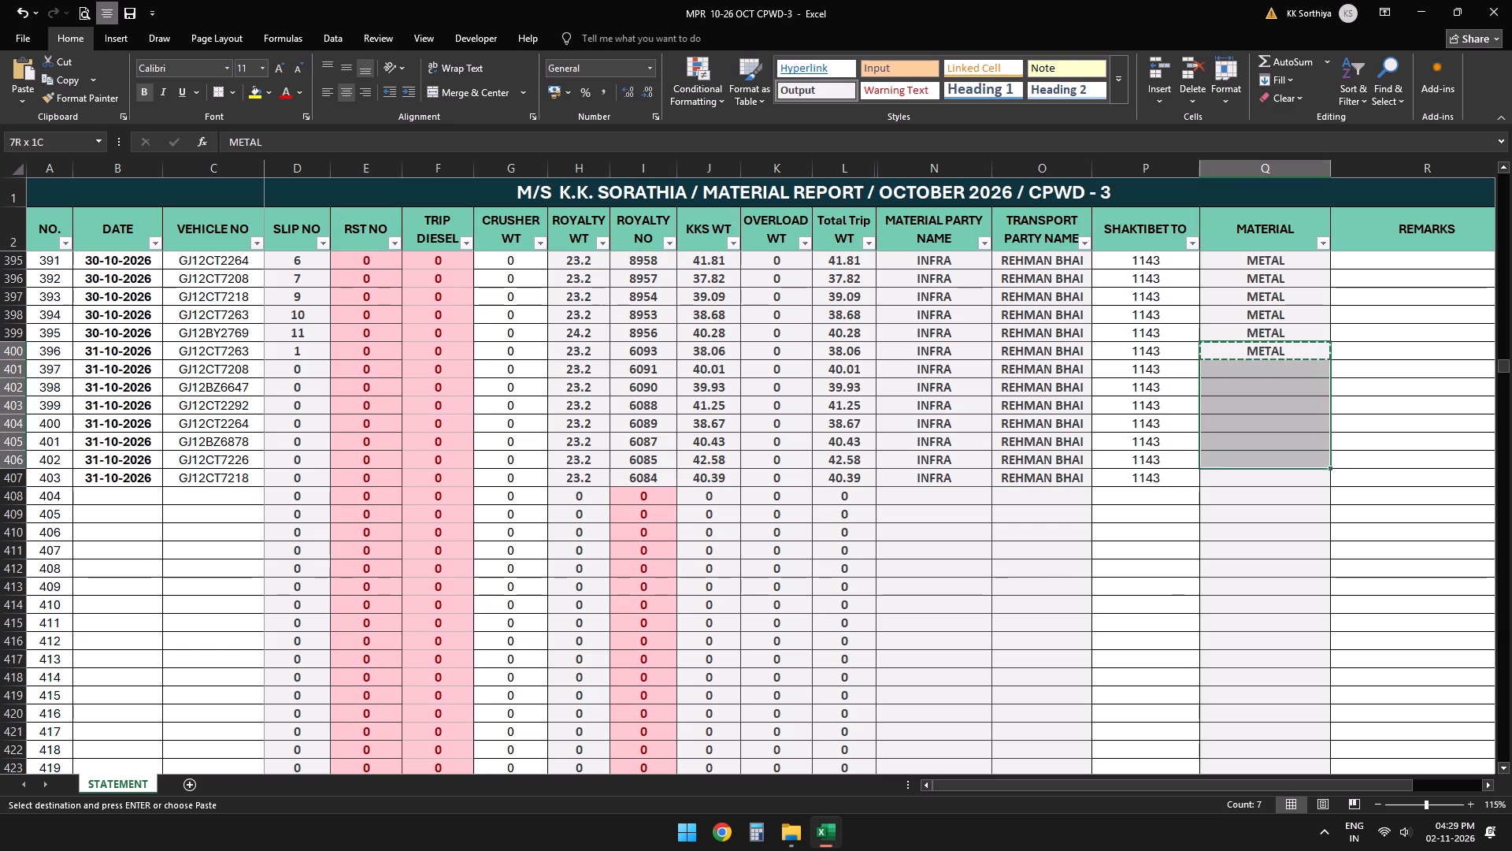
{"action": "key", "text": "shift+Down"}
{"action": "key", "text": "shift+Up"}
{"action": "key", "text": "Return"}
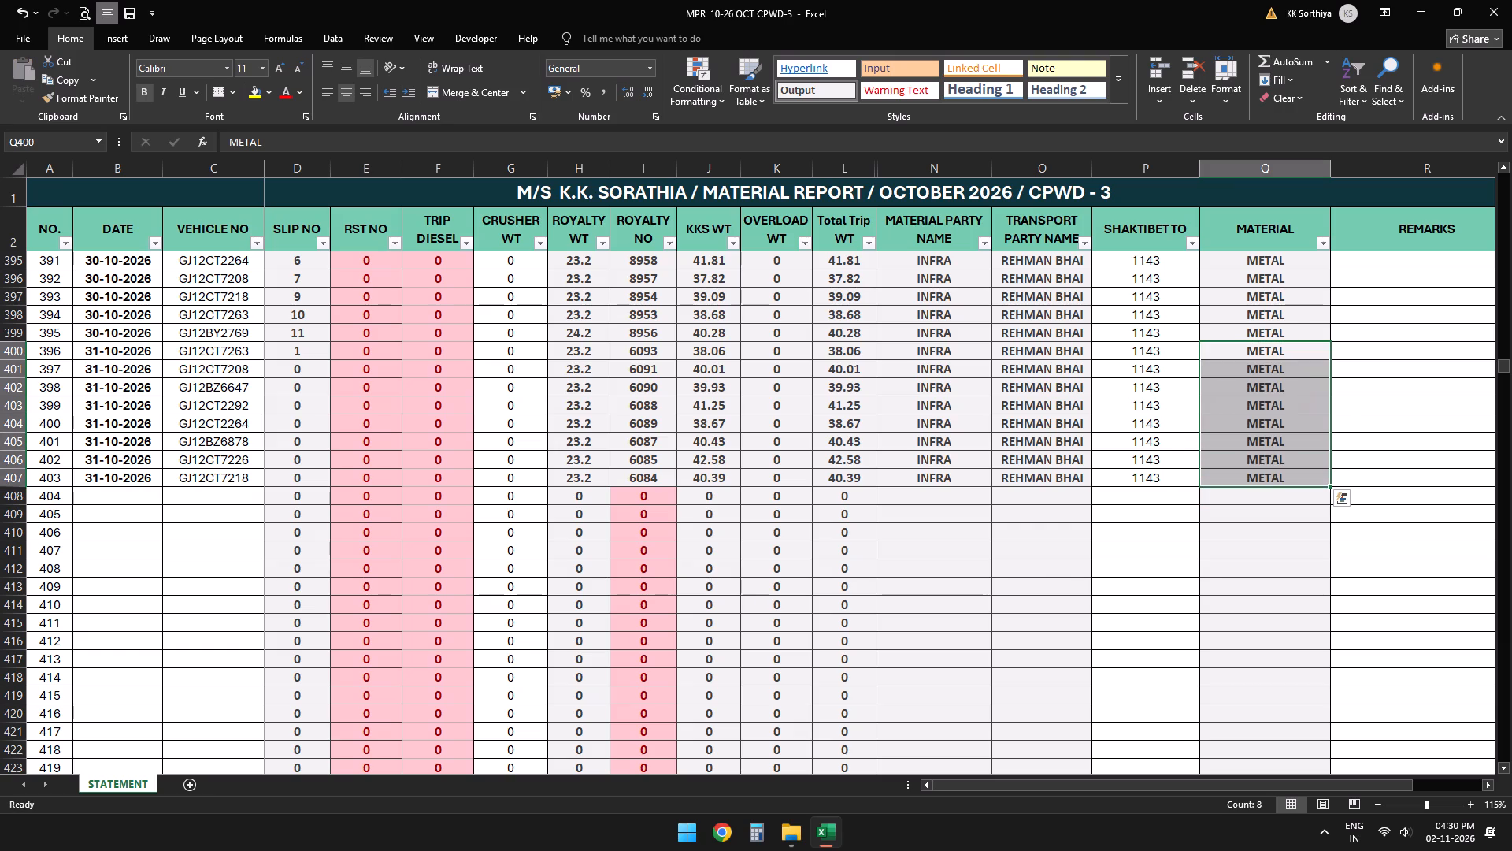
Save the October CPWD-3 material report and close the workbook.
{"action": "key", "text": "ctrl+s"}
{"action": "key", "text": "ctrl+s"}
{"action": "left_click", "coordinate": [1511, 0]}
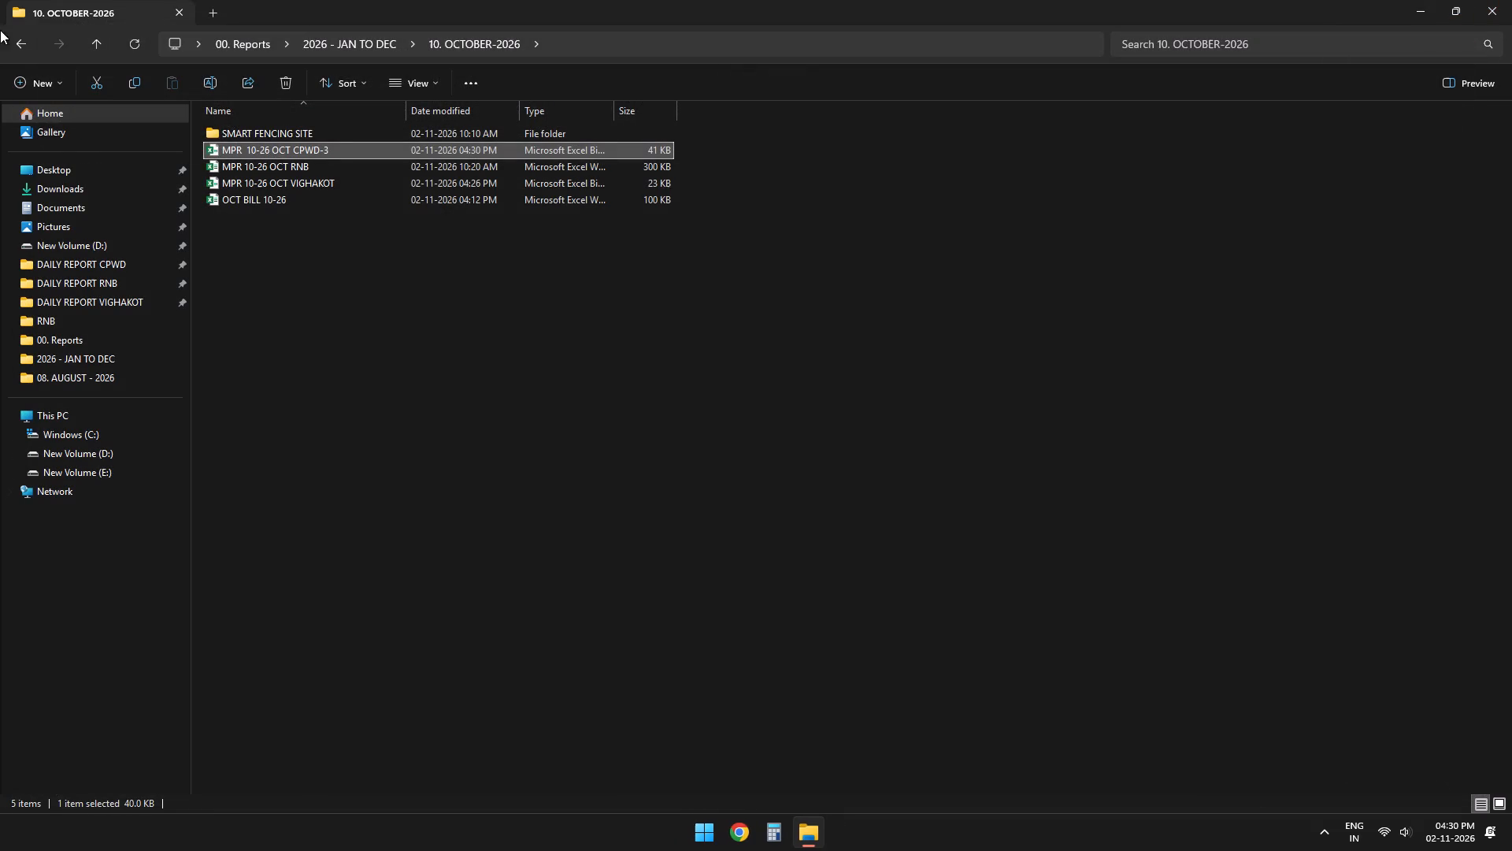